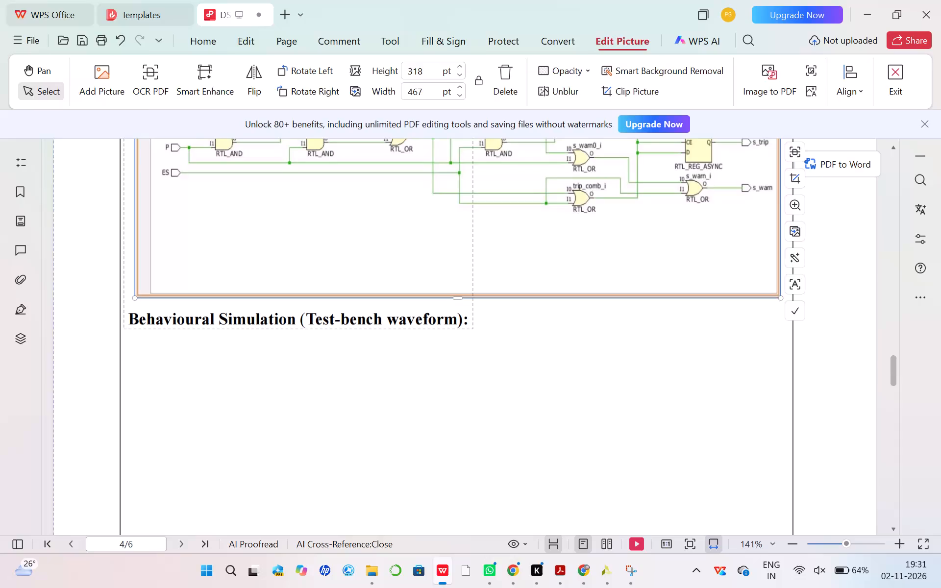
Paste the simulation waveform screenshot below the "Behavioural Simulation (Test-bench waveform):" heading and move it inside the page border.
left_click(423, 396)
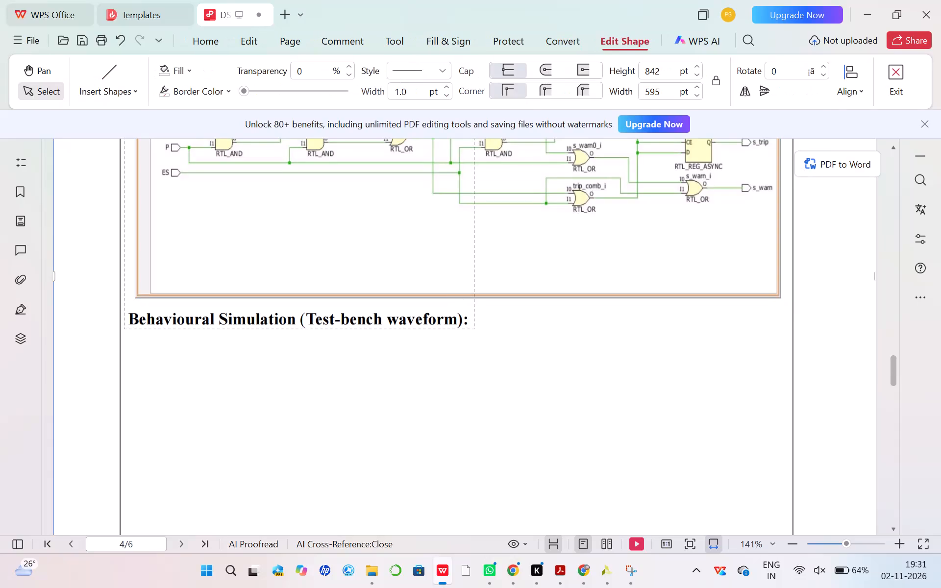
left_click(495, 338)
left_click(310, 407)
key("ctrl+v")
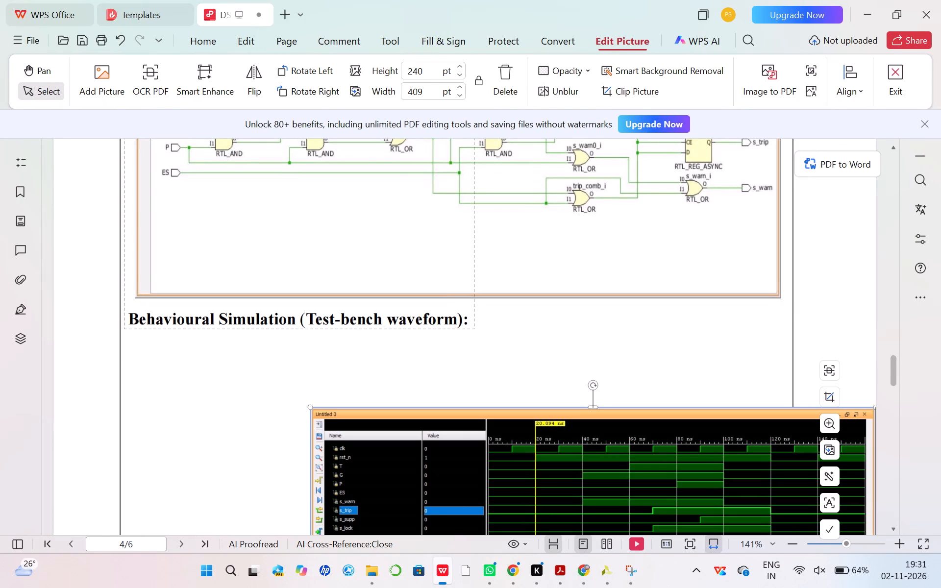
left_click_drag(571, 442, 426, 401)
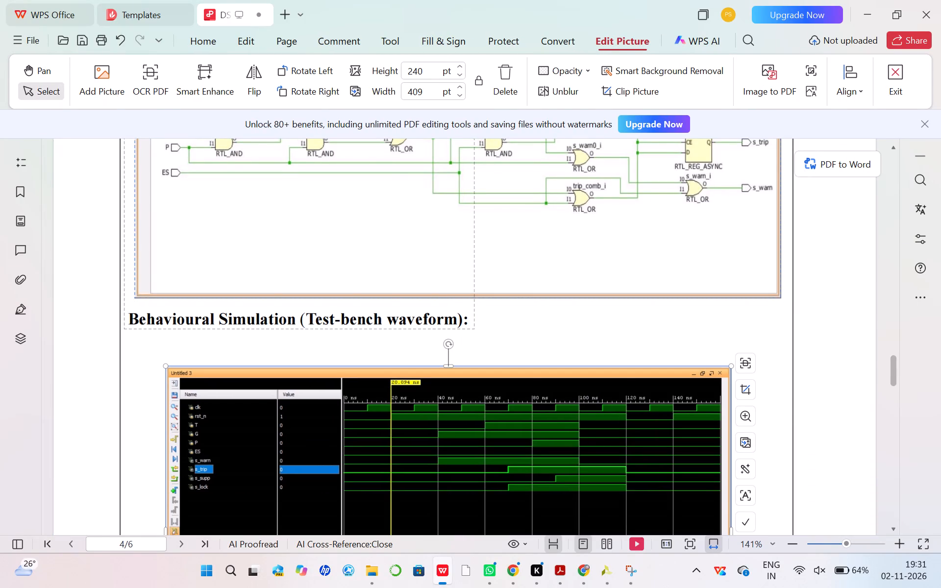
Reposition the waveform picture and widen it on both sides to about 455 pt within the page border.
scroll(565, 294, "down", 1)
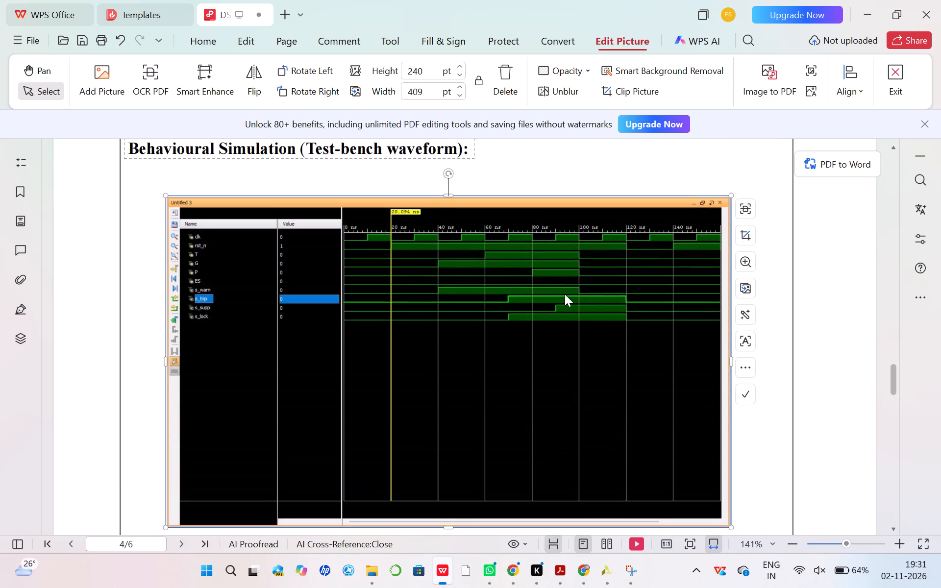
scroll(565, 294, "down", 1)
left_click_drag(451, 207, 447, 187)
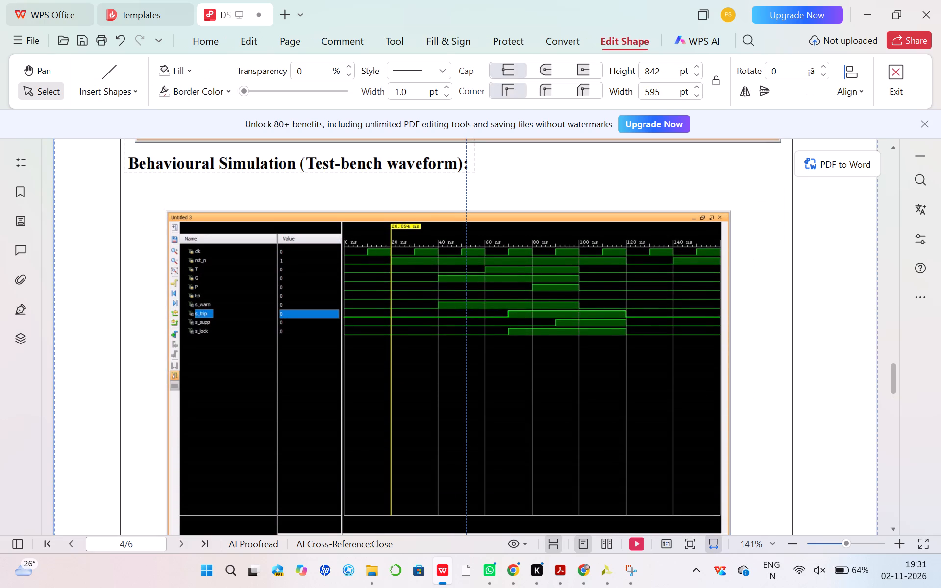
left_click_drag(447, 187, 447, 189)
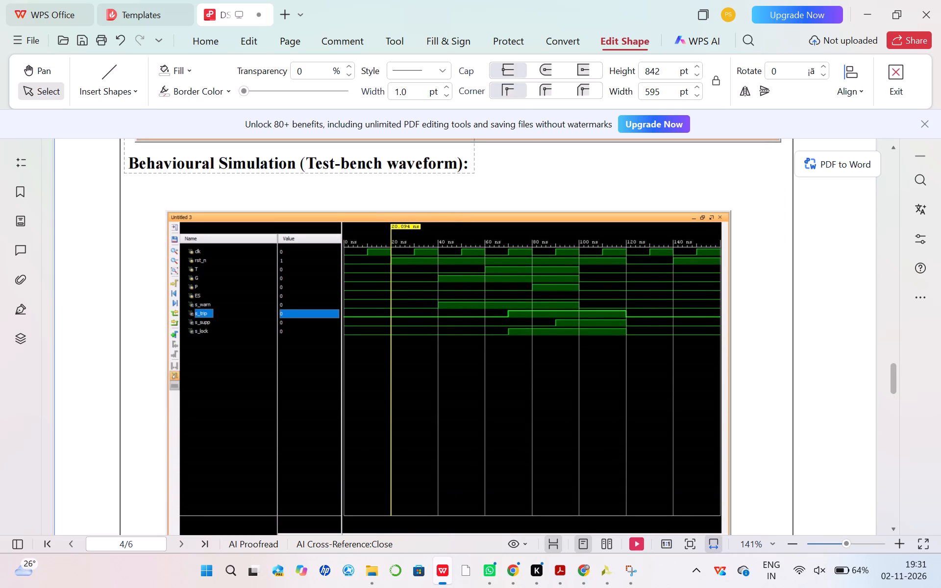
left_click_drag(730, 359, 744, 359)
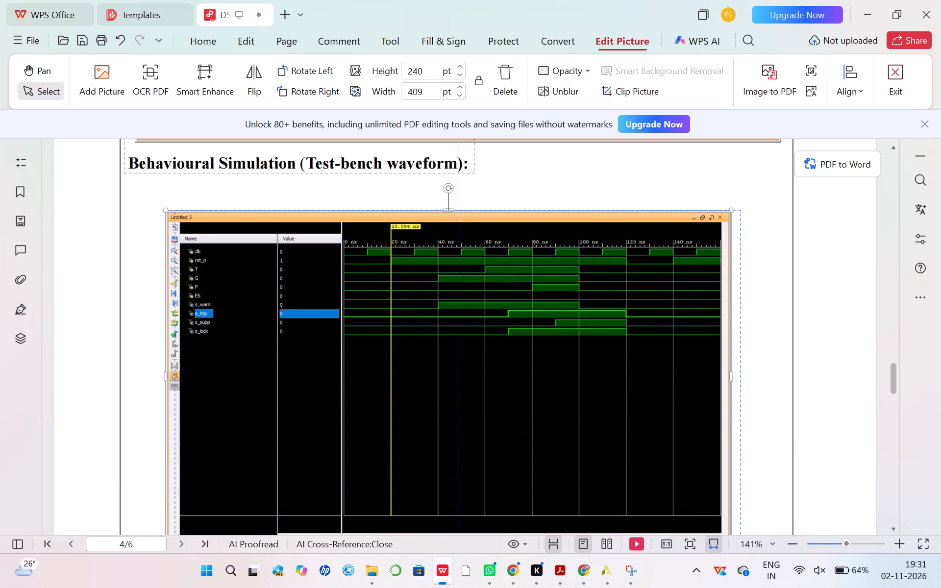
left_click_drag(744, 359, 746, 359)
left_click_drag(750, 377, 768, 377)
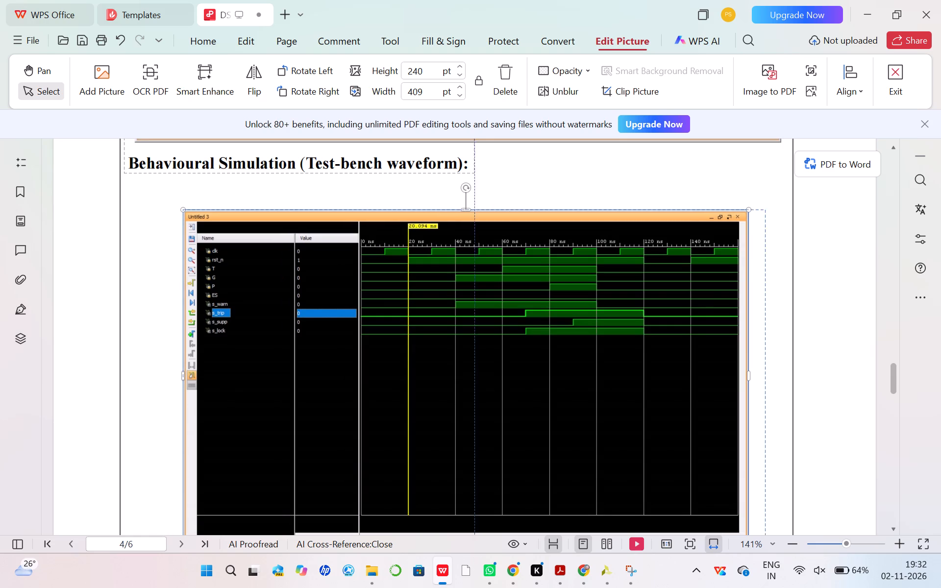
left_click_drag(768, 377, 774, 376)
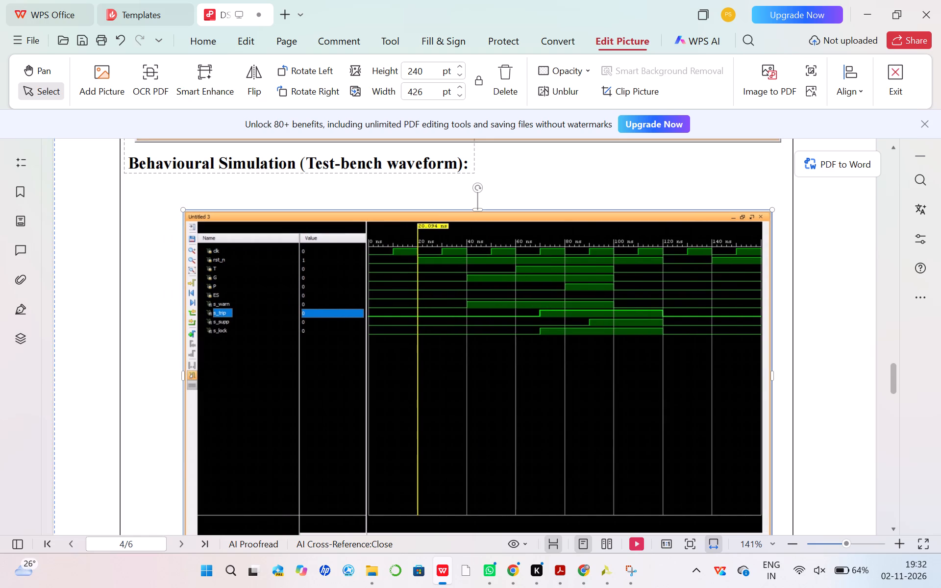
left_click_drag(182, 370, 170, 370)
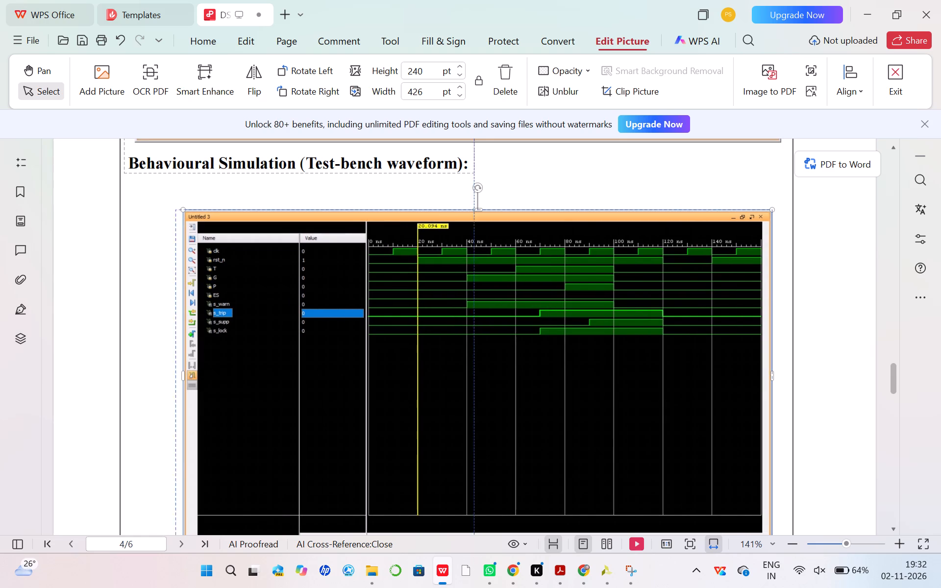
left_click_drag(170, 370, 147, 370)
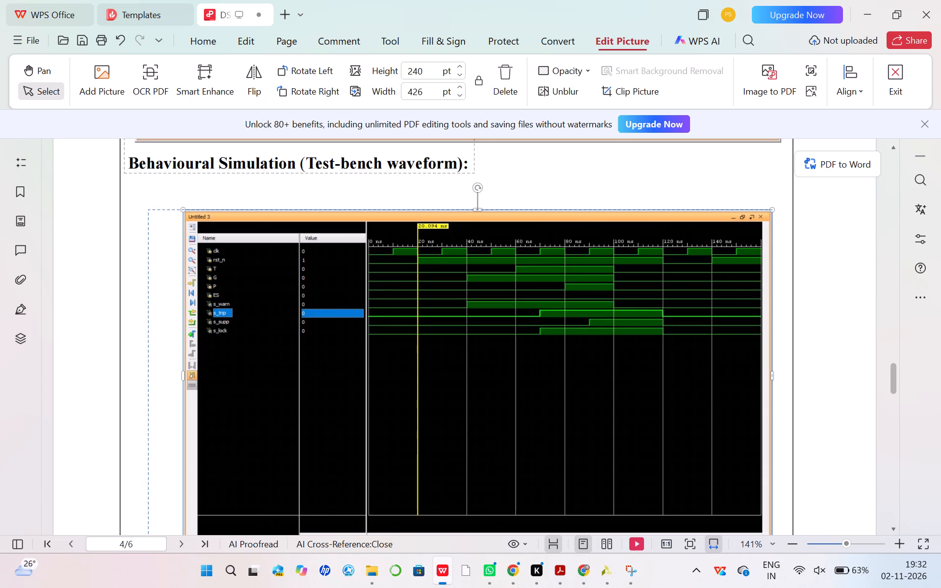
left_click_drag(147, 370, 142, 368)
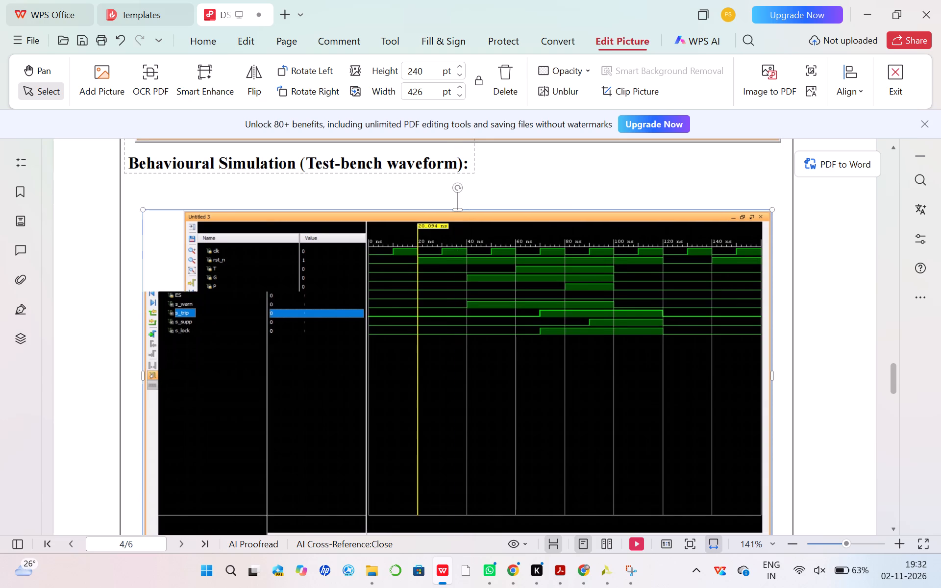
Extend the waveform picture upward and downward to a height of about 273 pt.
left_click_drag(460, 209, 458, 199)
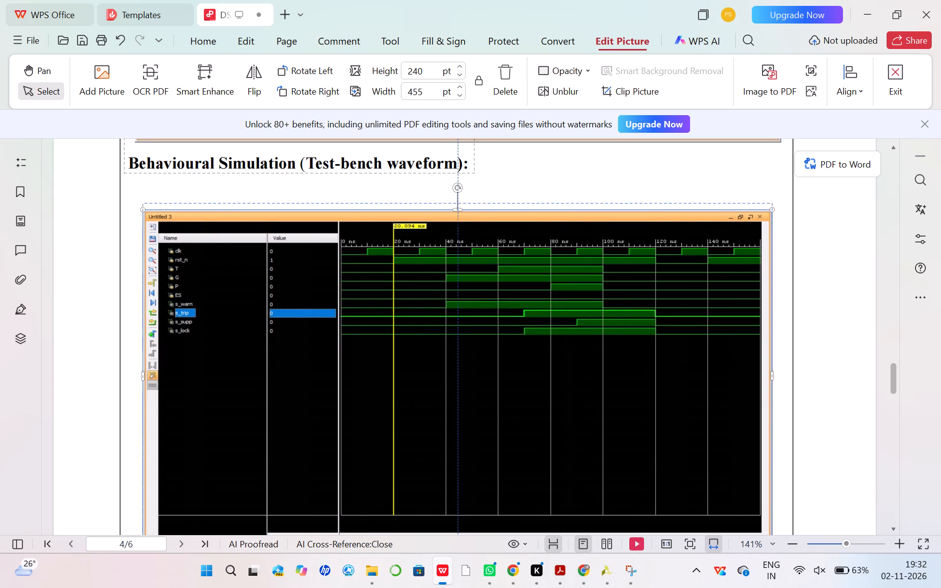
left_click_drag(458, 199, 457, 192)
scroll(498, 255, "down", 1)
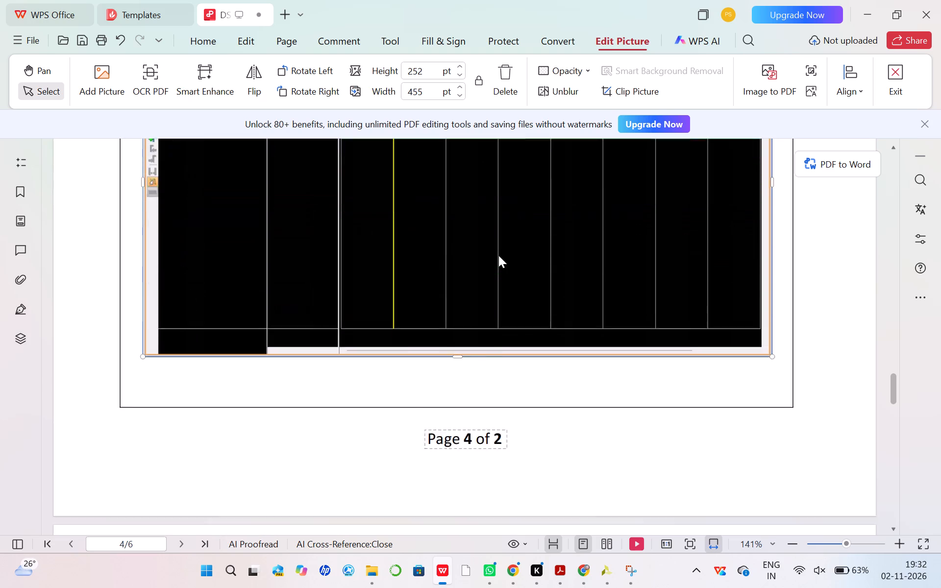
scroll(498, 255, "down", 1)
left_click_drag(458, 309, 461, 338)
Delete the "<Type>" placeholder after "Test-bench Code:" on page 3.
scroll(515, 239, "up", 1)
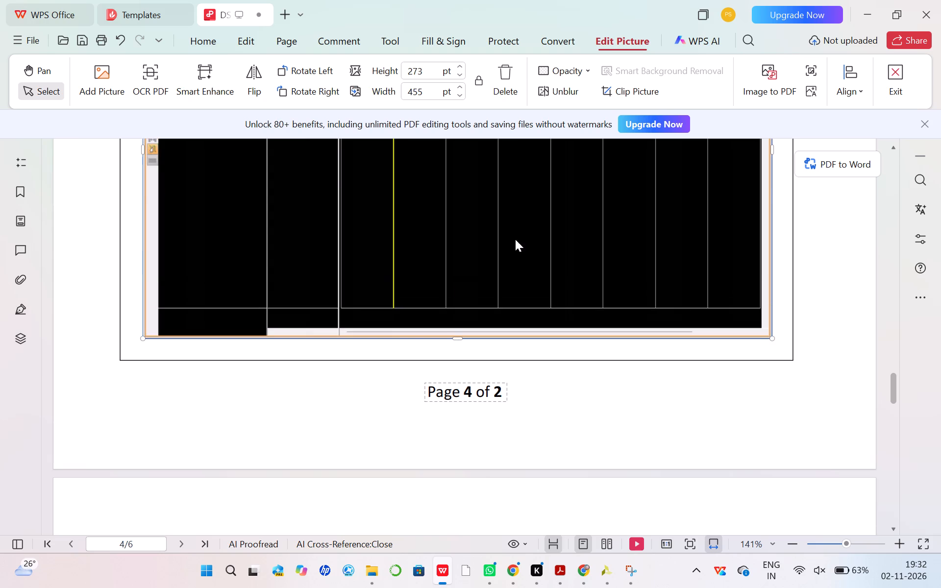
scroll(515, 239, "up", 2)
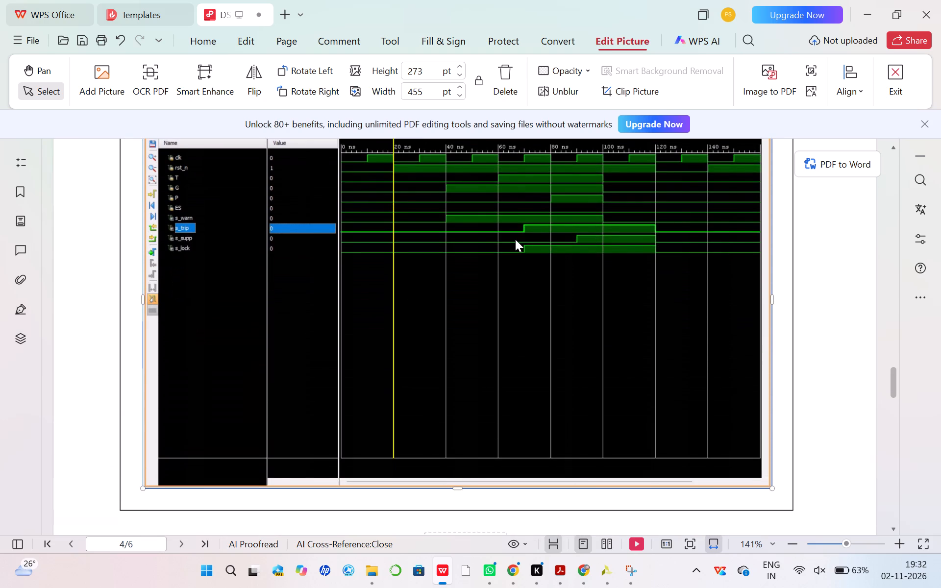
scroll(515, 239, "up", 2)
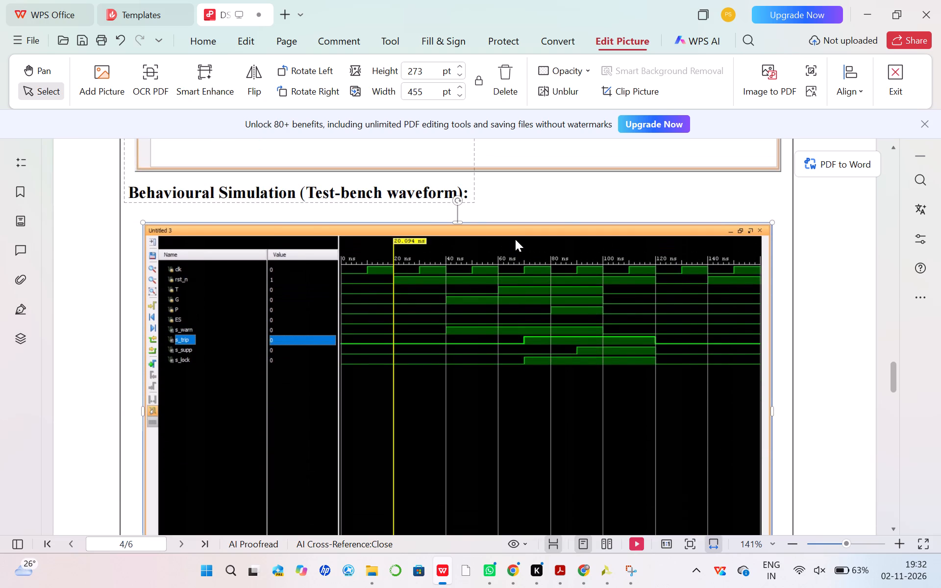
scroll(515, 239, "up", 4)
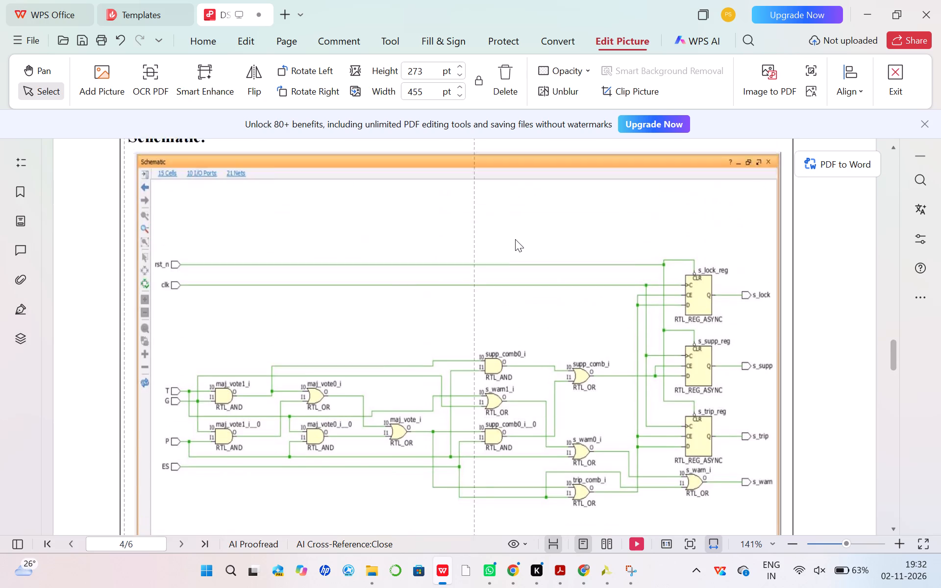
scroll(515, 239, "up", 5)
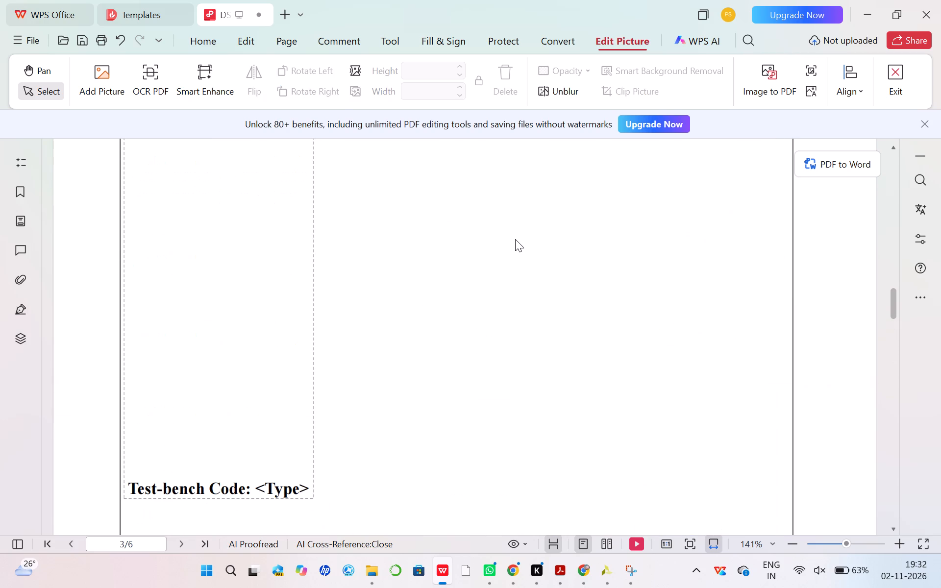
scroll(358, 398, "down", 2)
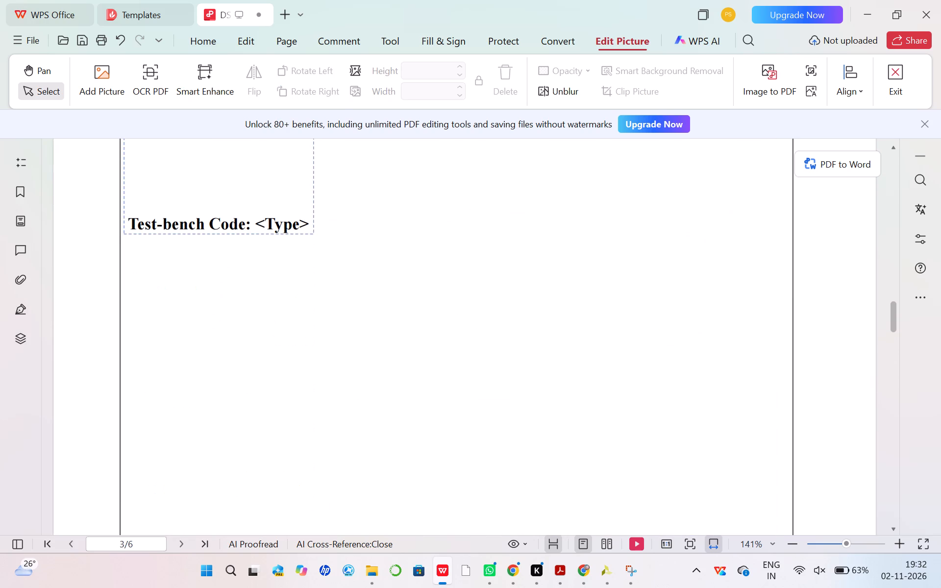
left_click(307, 227)
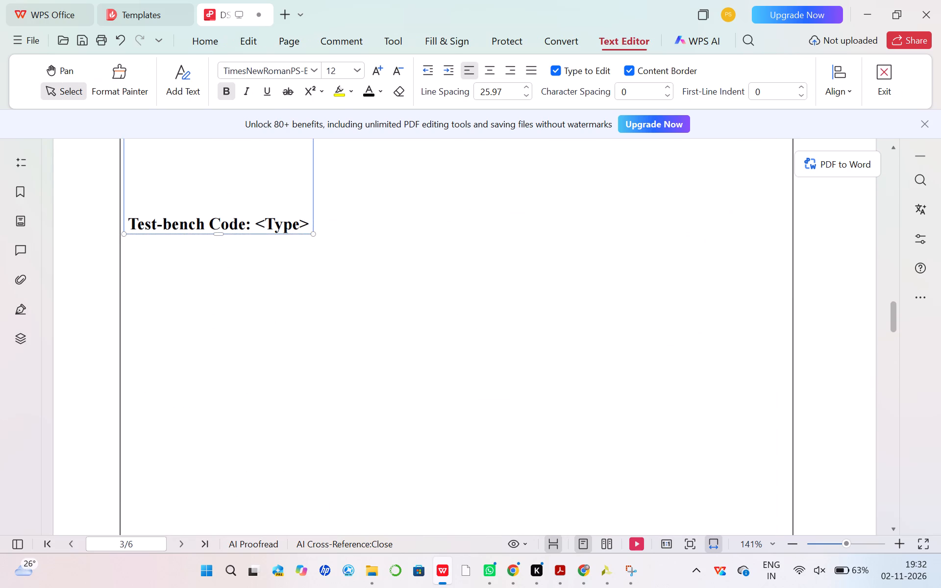
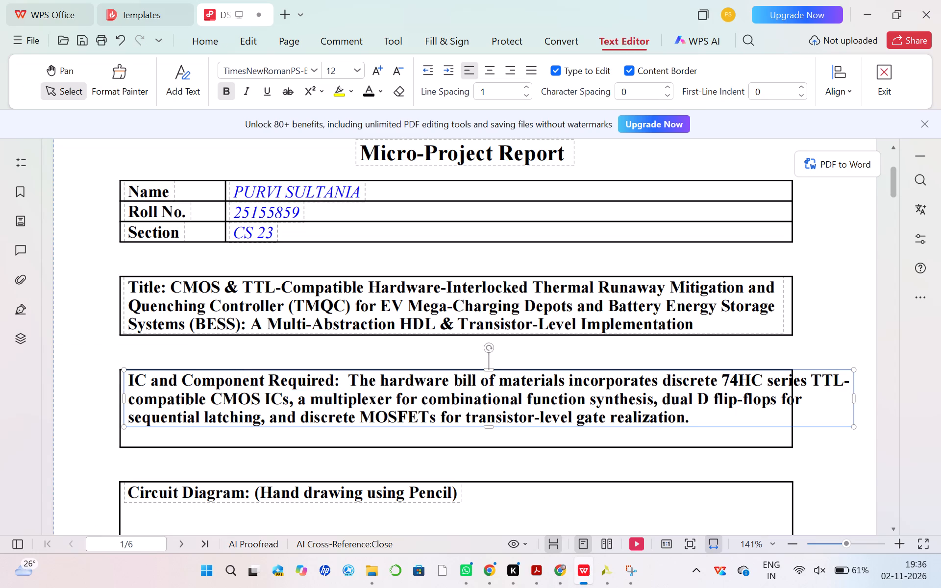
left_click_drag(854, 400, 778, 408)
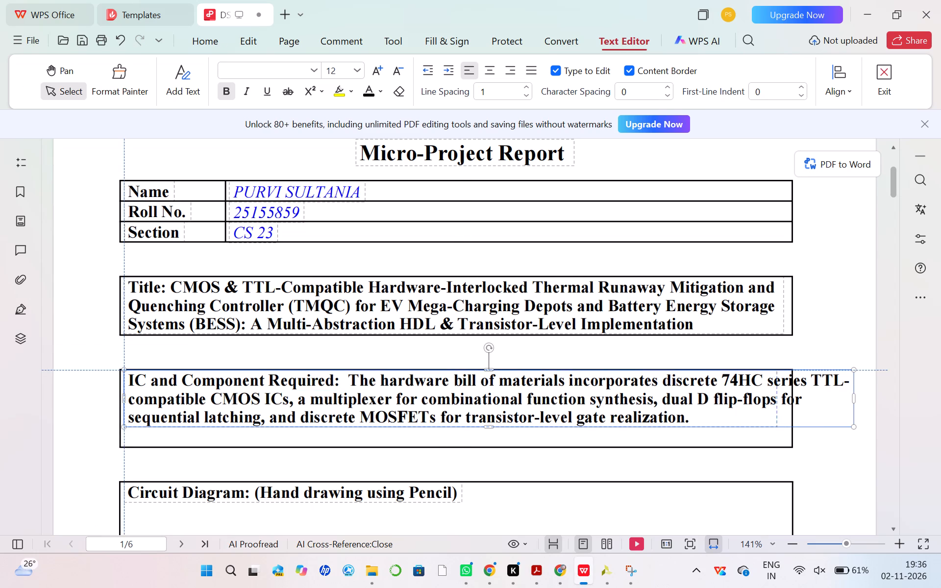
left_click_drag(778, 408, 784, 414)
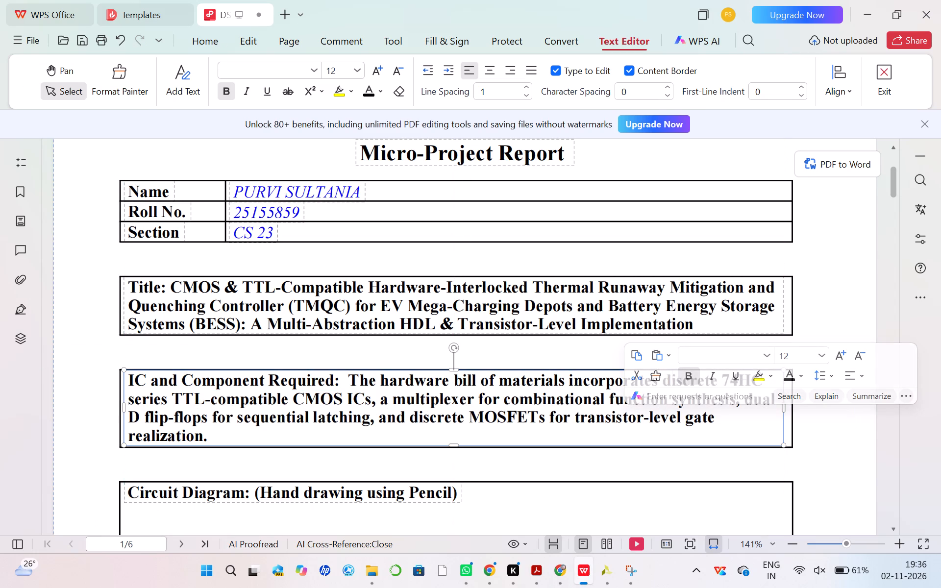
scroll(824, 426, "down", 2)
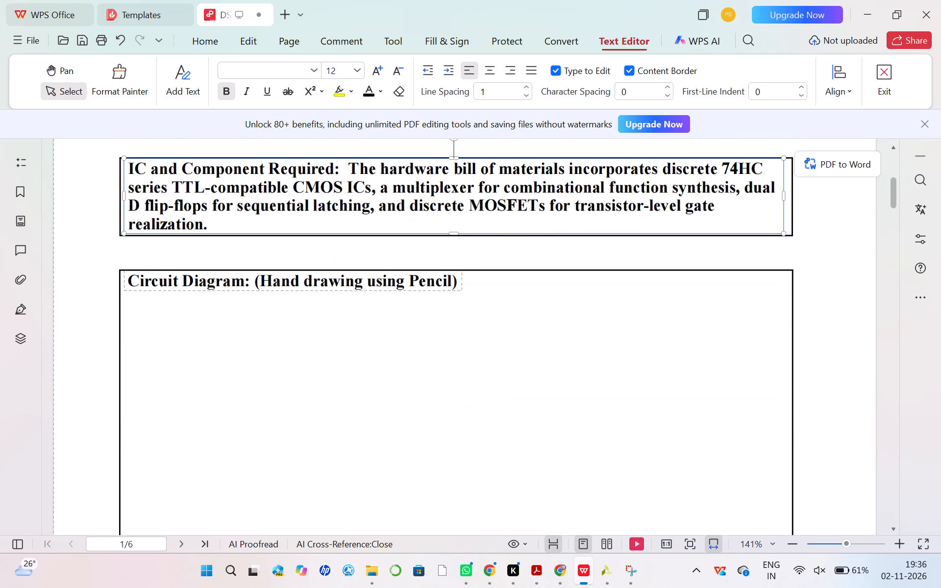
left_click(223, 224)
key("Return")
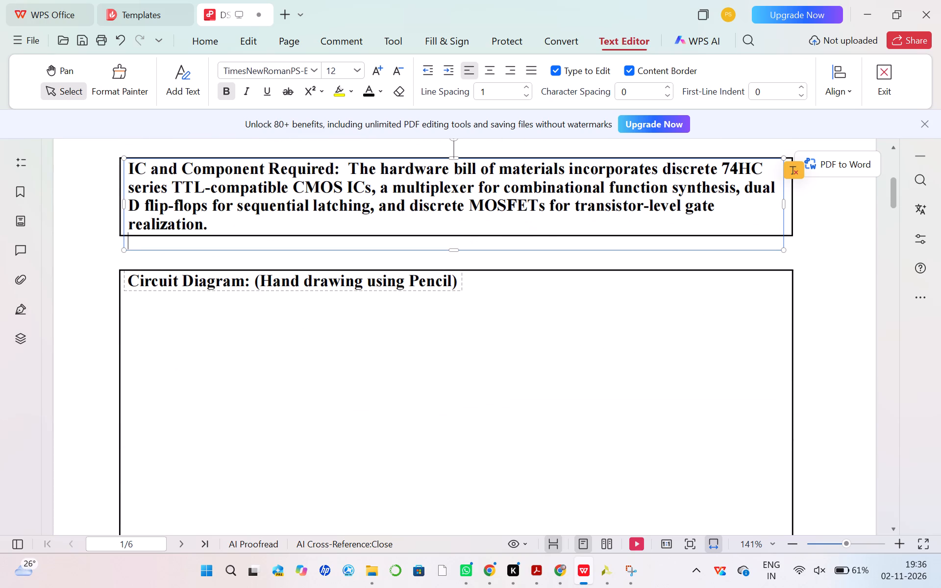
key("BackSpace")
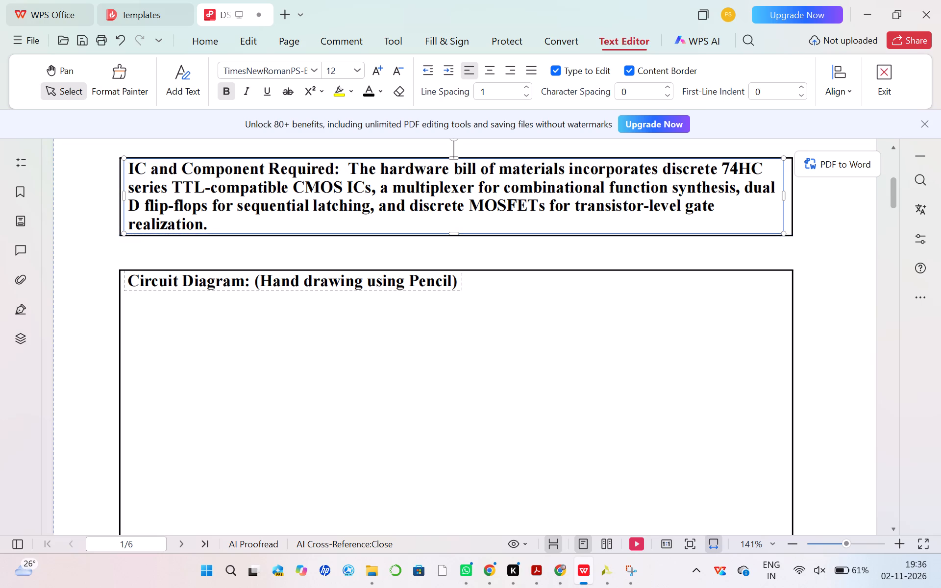
Narrow the IC and Component Required text box slightly and shift it a little lower within its frame.
left_click_drag(783, 234, 776, 226)
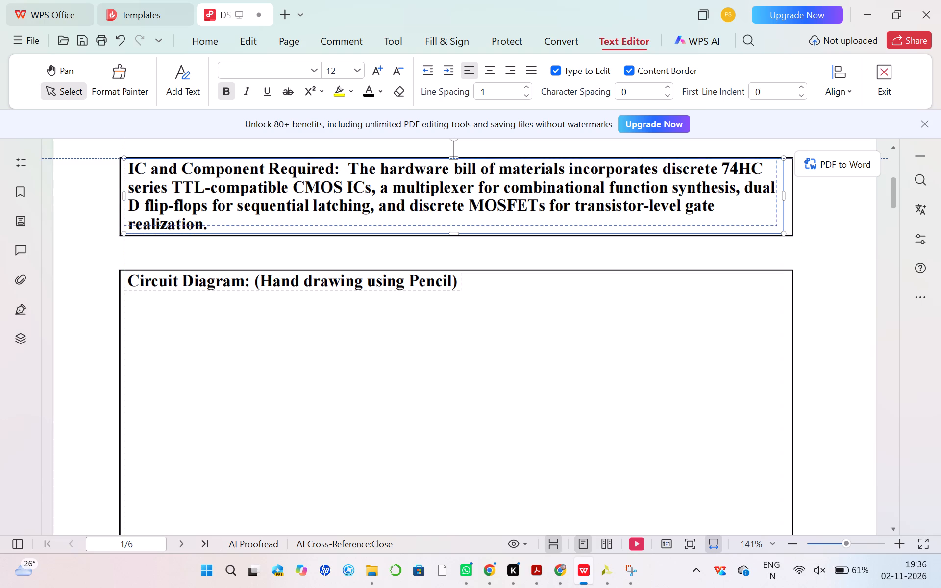
left_click_drag(776, 226, 780, 230)
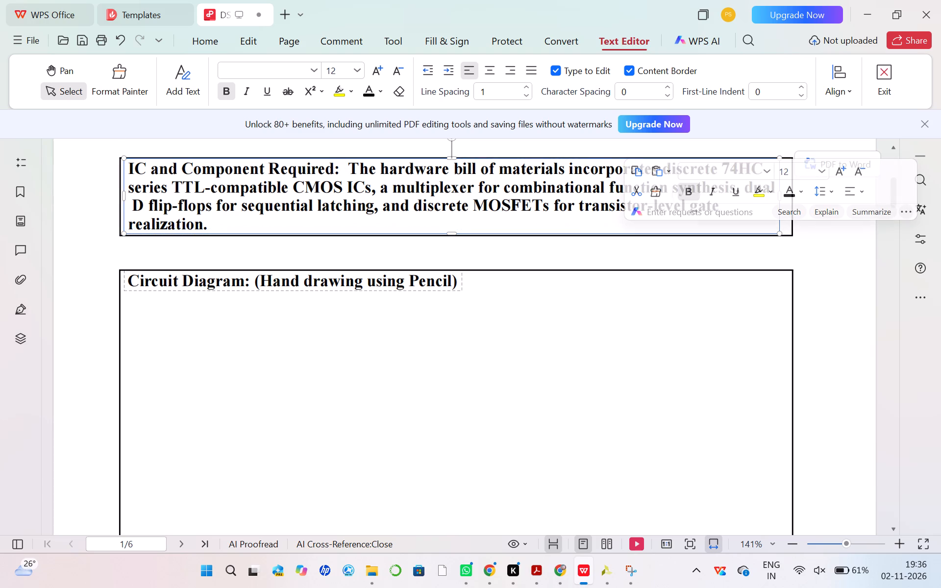
left_click(630, 247)
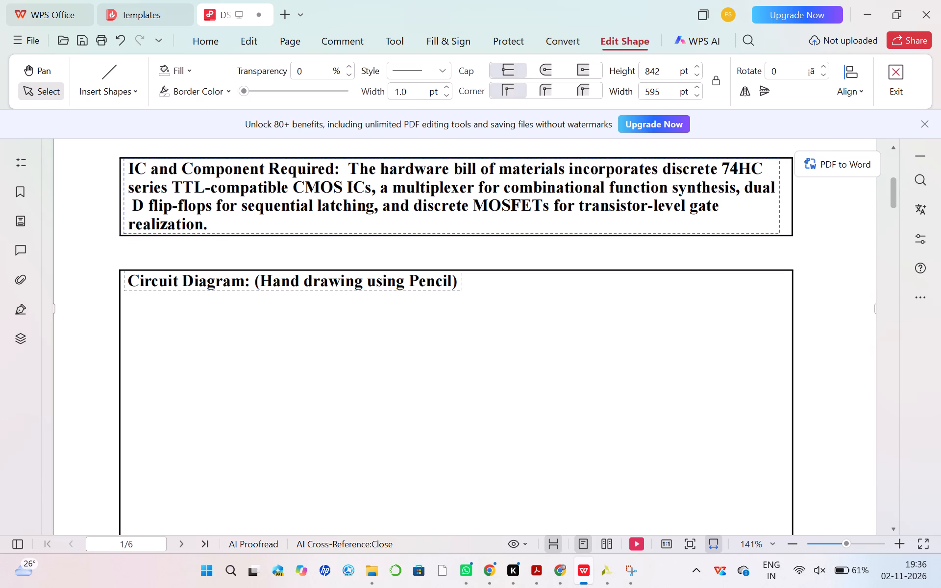
left_click_drag(625, 233, 626, 244)
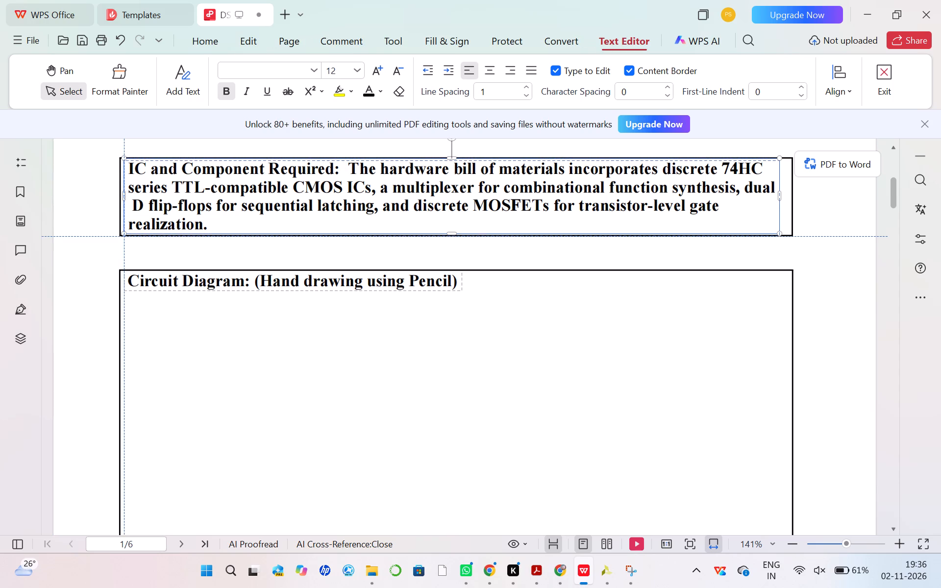
left_click_drag(626, 244, 626, 244)
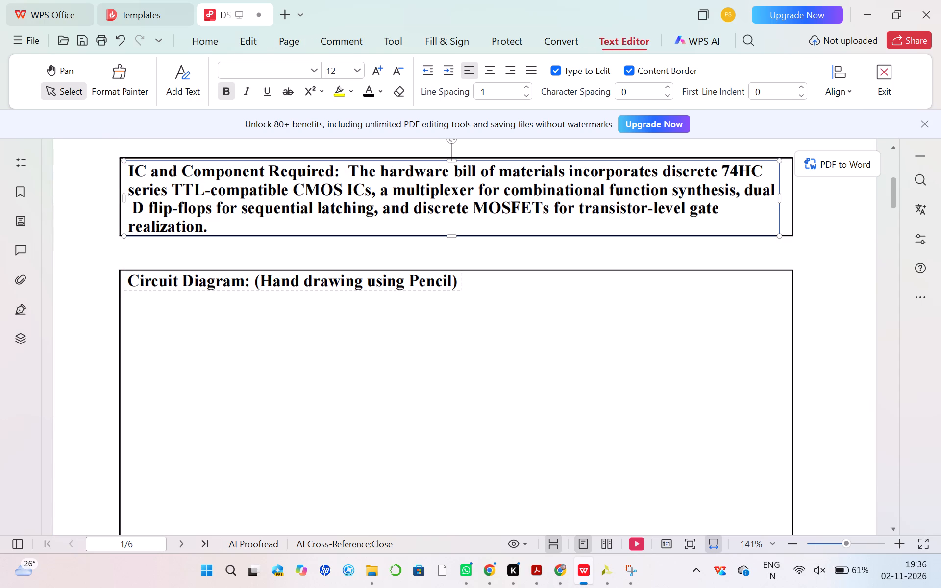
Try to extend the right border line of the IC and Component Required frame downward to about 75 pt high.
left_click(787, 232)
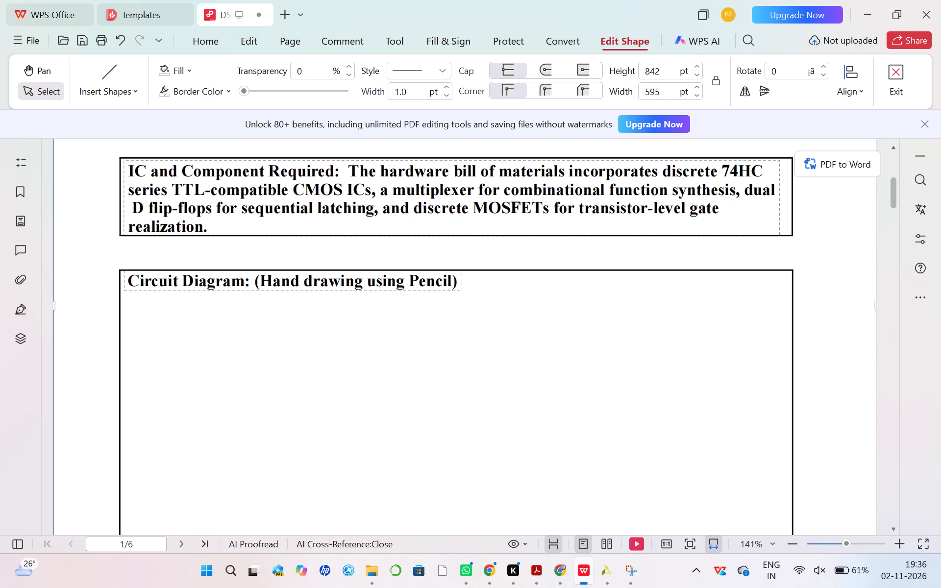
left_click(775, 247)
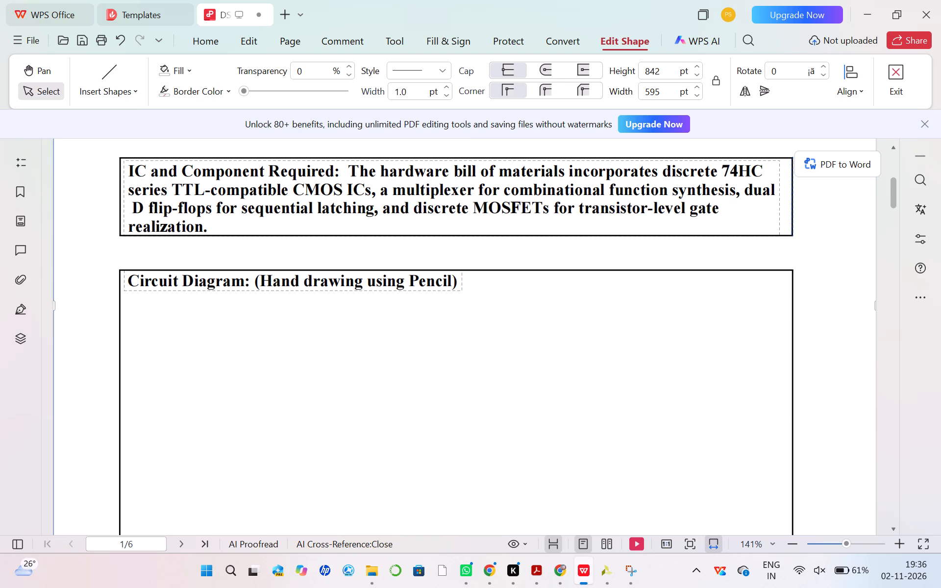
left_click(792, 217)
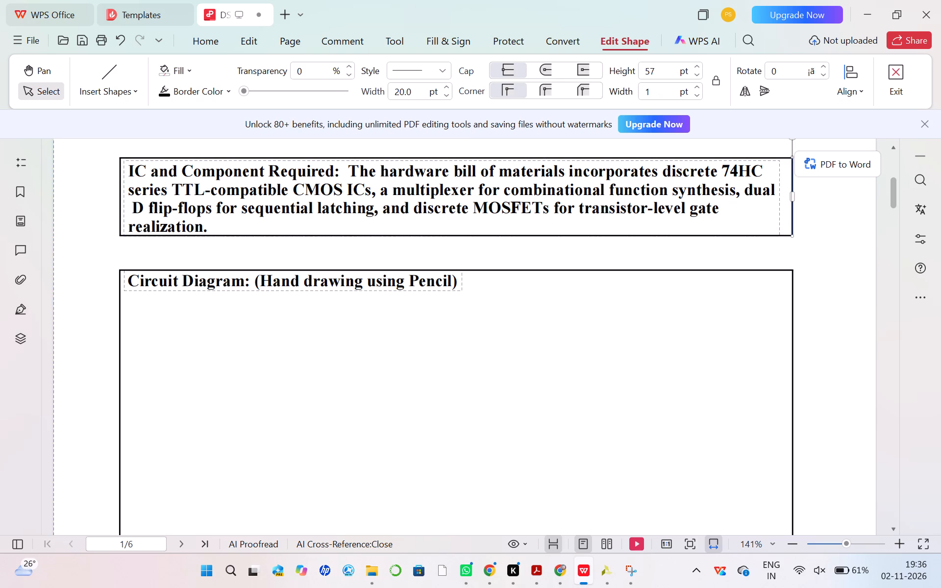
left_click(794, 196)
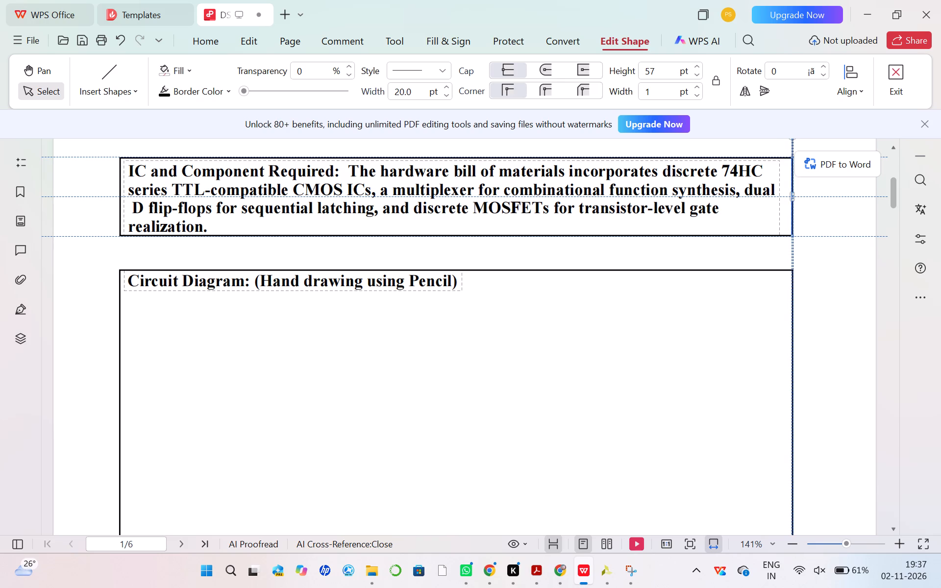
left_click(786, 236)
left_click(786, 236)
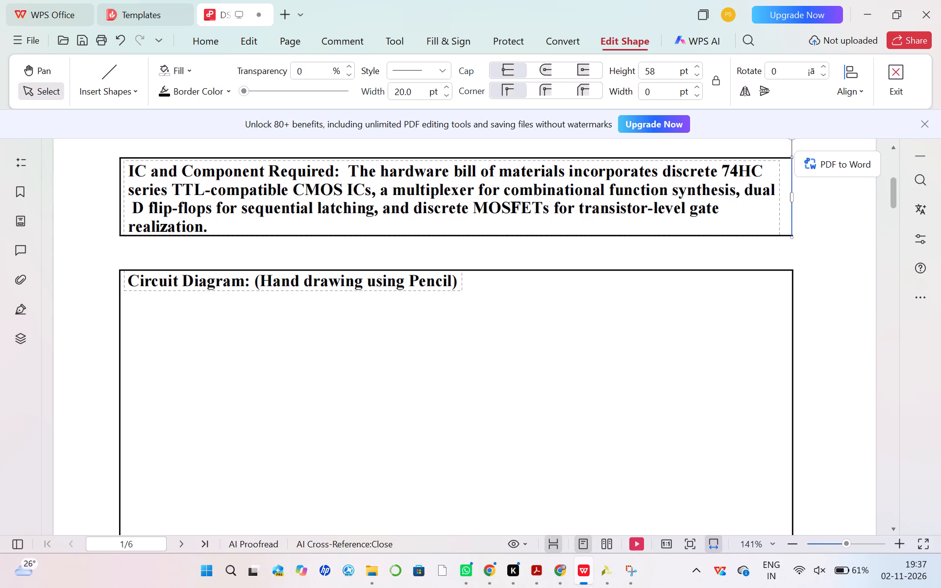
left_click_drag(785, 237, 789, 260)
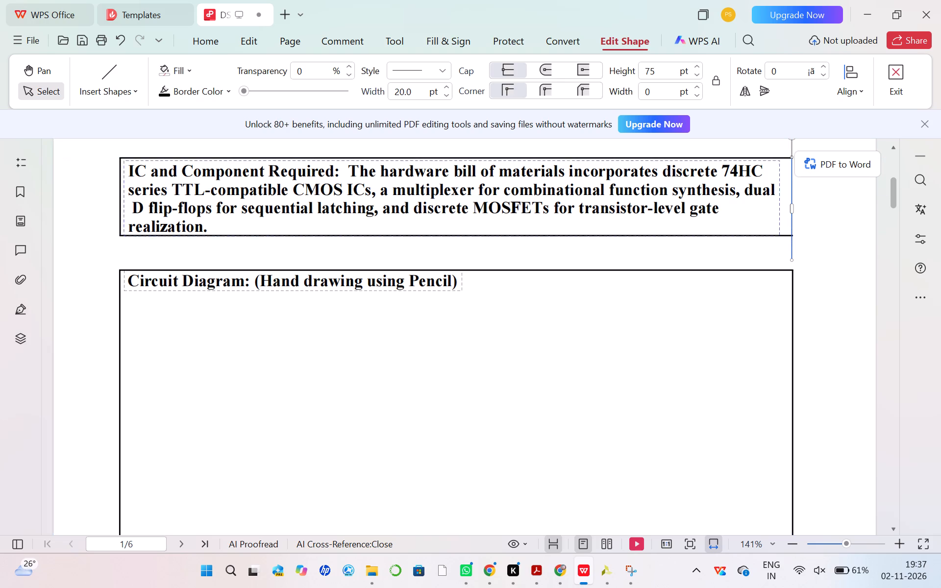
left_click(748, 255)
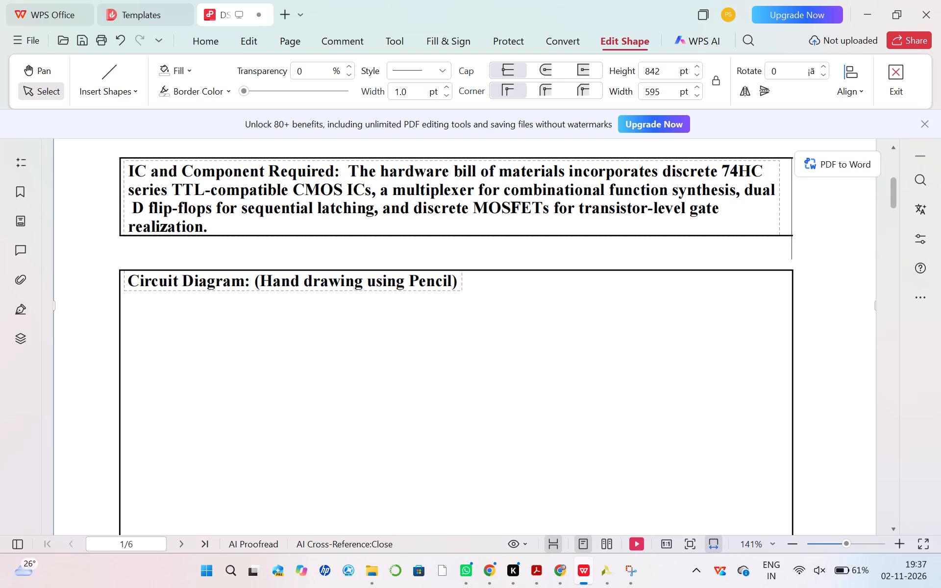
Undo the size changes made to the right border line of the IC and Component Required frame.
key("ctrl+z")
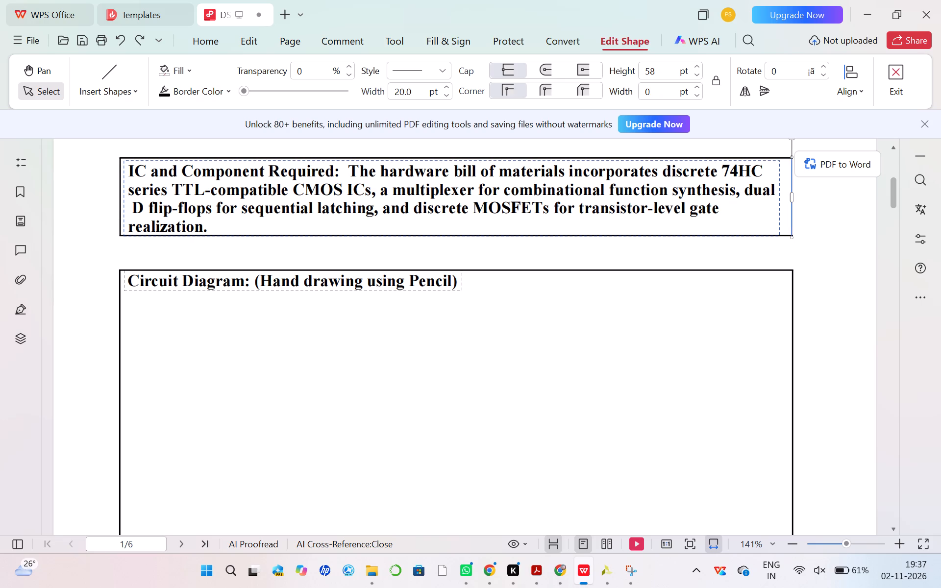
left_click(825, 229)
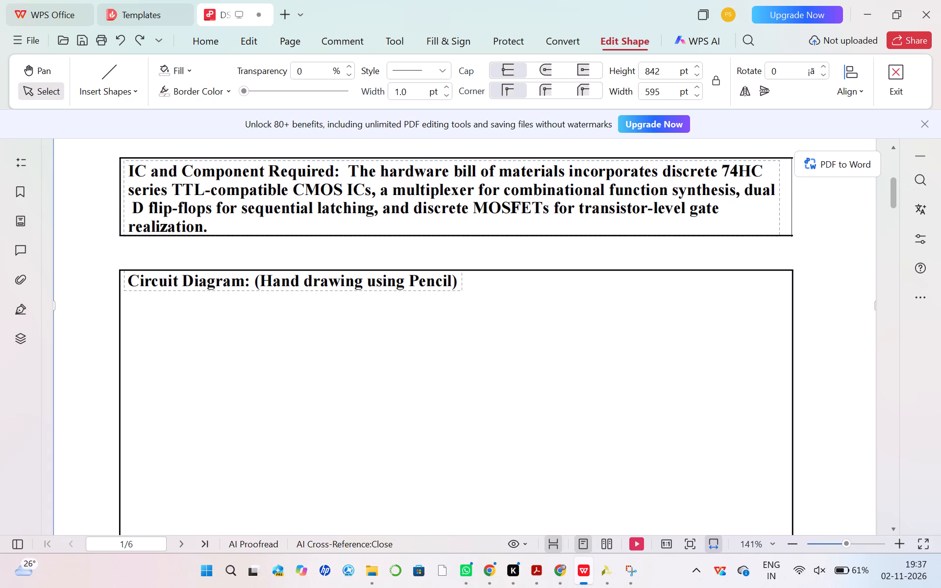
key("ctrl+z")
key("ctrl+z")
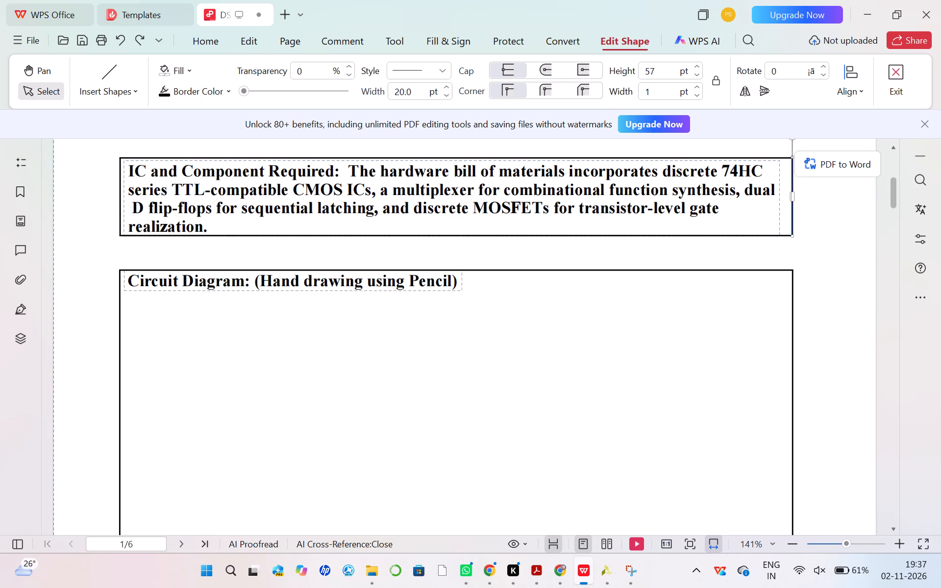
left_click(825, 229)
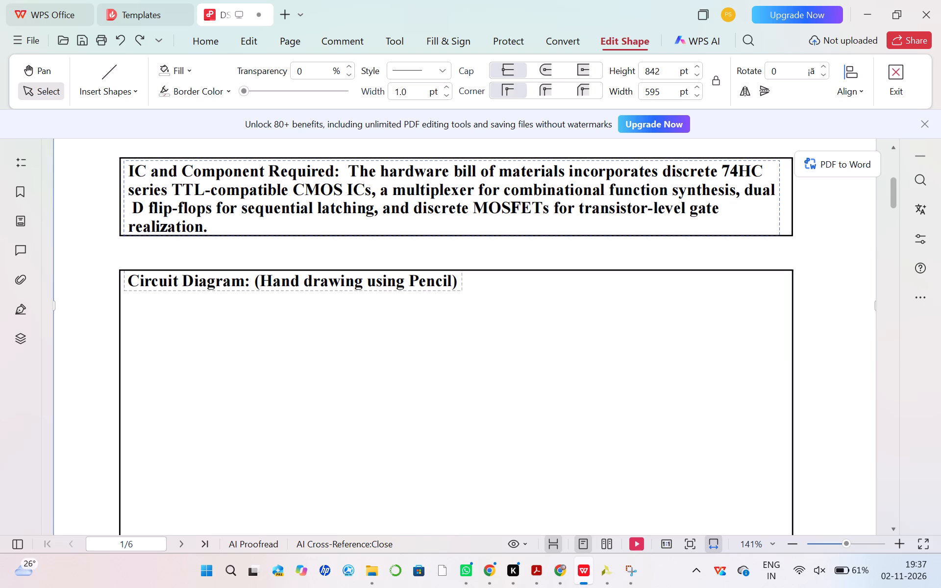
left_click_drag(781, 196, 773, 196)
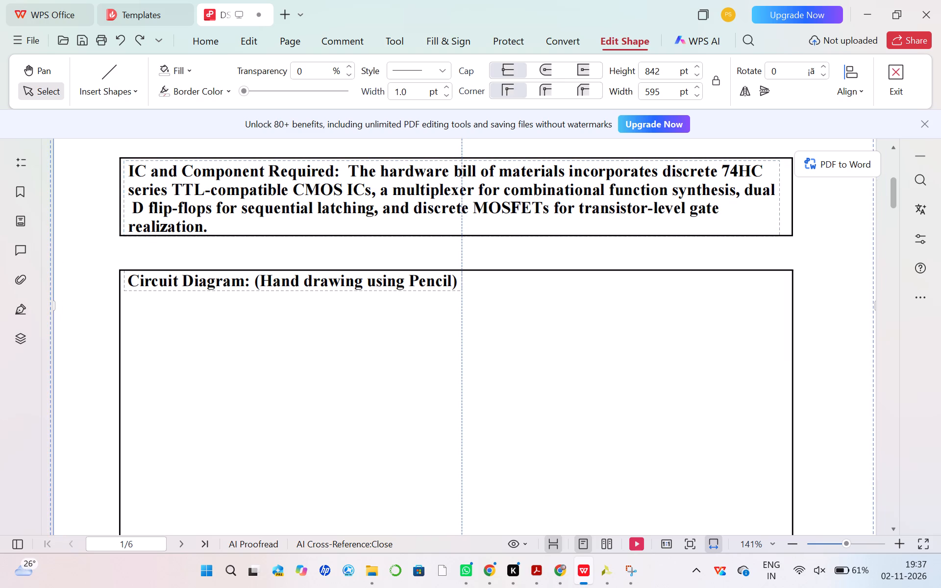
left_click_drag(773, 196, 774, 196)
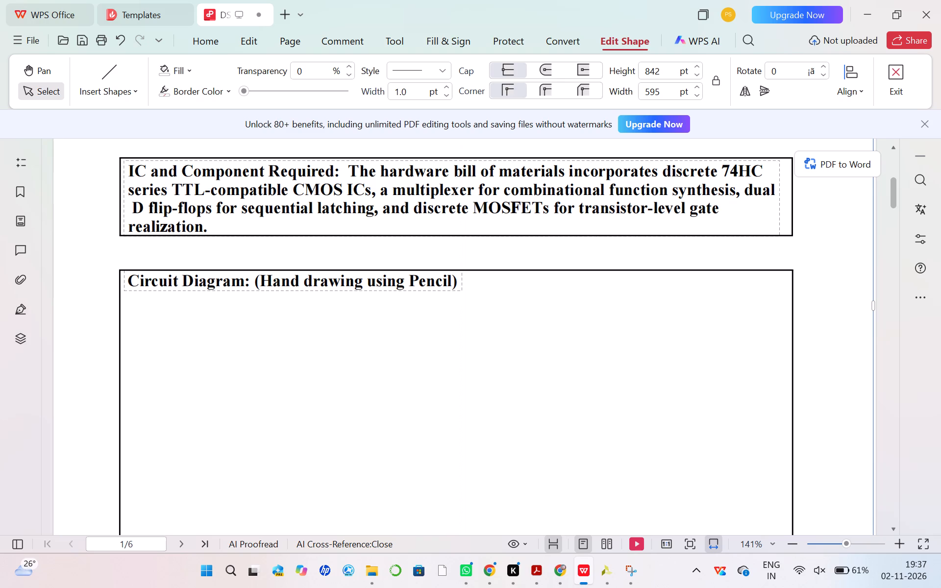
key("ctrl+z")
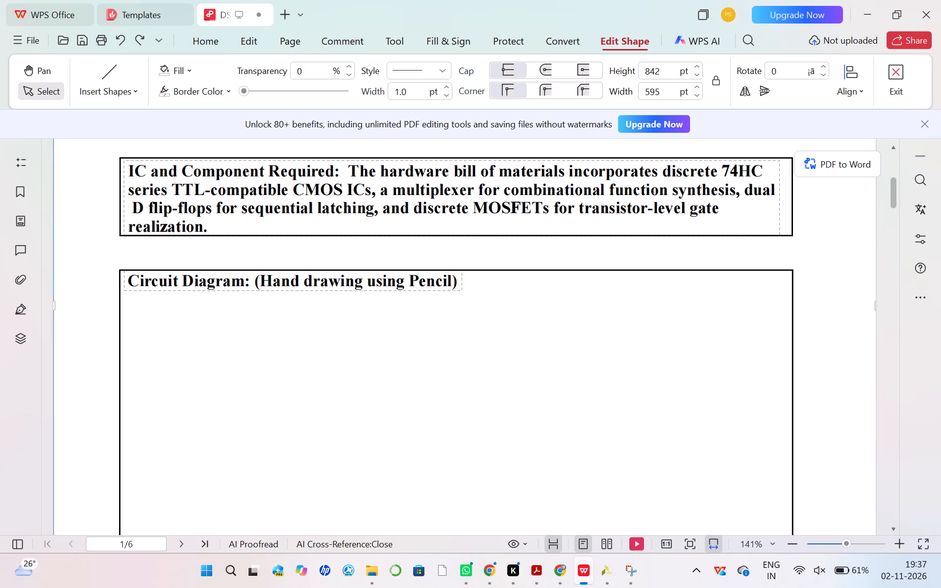
Delete the whole bill of materials paragraph following the IC and Component Required label, keeping only the label.
left_click(483, 220)
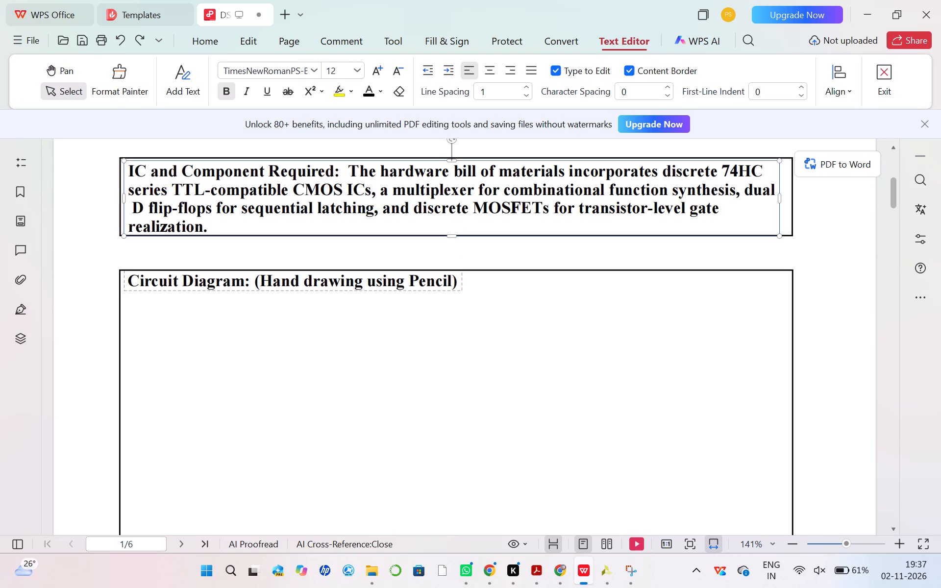
left_click(228, 223)
key("BackSpace")
key("BackSpace")
key("BackSpace")
key("BackSpace")
key("BackSpace")
key("BackSpace")
key("BackSpace")
key("BackSpace")
key("BackSpace")
key("BackSpace")
key("BackSpace")
key("BackSpace")
key("BackSpace")
key("BackSpace")
key("BackSpace")
key("BackSpace")
key("BackSpace")
key("BackSpace")
key("BackSpace")
key("BackSpace")
key("BackSpace")
key("BackSpace")
key("BackSpace")
key("BackSpace")
key("BackSpace")
key("BackSpace")
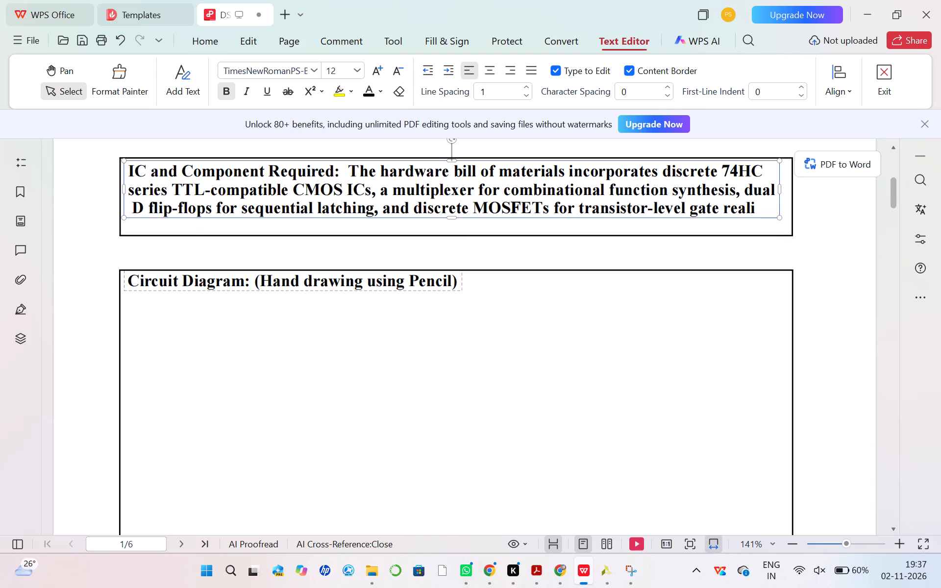
key("BackSpace")
key("BackSpace")
key("BackSpace")
key("BackSpace")
key("BackSpace")
key("BackSpace")
key("BackSpace")
key("BackSpace")
key("BackSpace")
key("BackSpace")
key("BackSpace")
key("BackSpace")
key("BackSpace")
key("BackSpace")
key("BackSpace")
key("BackSpace")
key("BackSpace")
key("BackSpace")
key("BackSpace")
key("BackSpace")
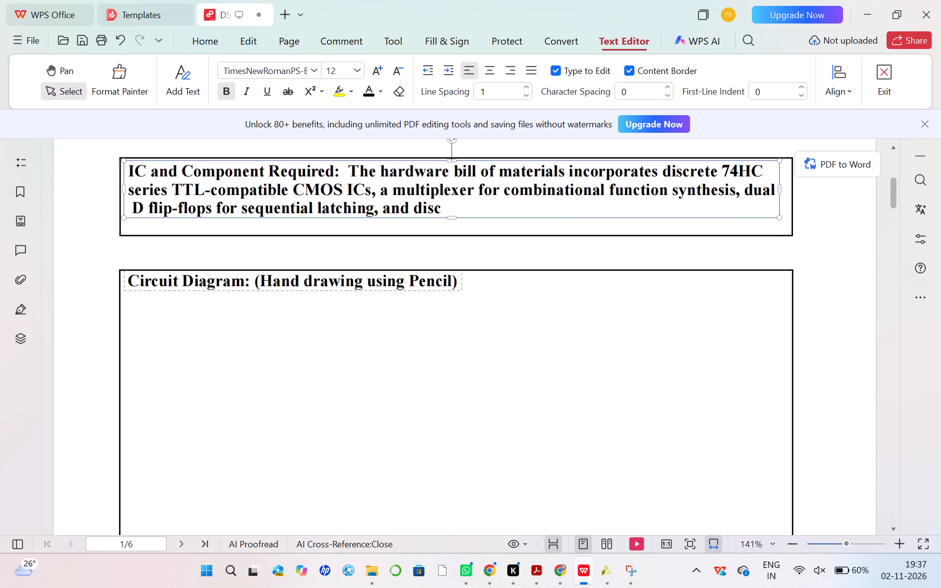
key("BackSpace")
key("BackSpace")
key("BackSpace")
key("BackSpace")
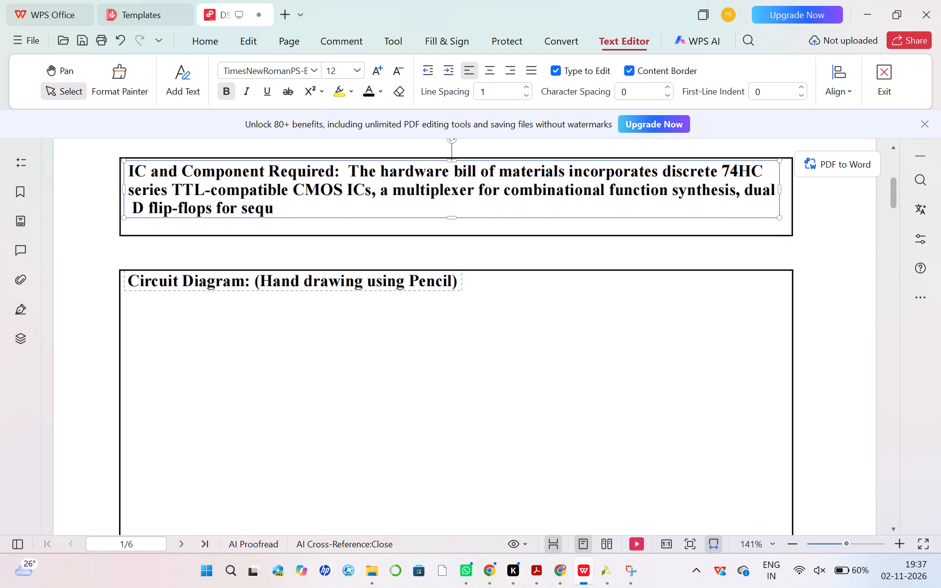
key("BackSpace")
key("BackSpace")
key("BackSpace")
key("BackSpace")
key("BackSpace")
key("BackSpace")
key("BackSpace")
key("BackSpace")
key("BackSpace")
key("BackSpace")
key("BackSpace")
key("BackSpace")
key("BackSpace")
key("BackSpace")
key("BackSpace")
key("BackSpace")
key("BackSpace")
key("BackSpace")
key("BackSpace")
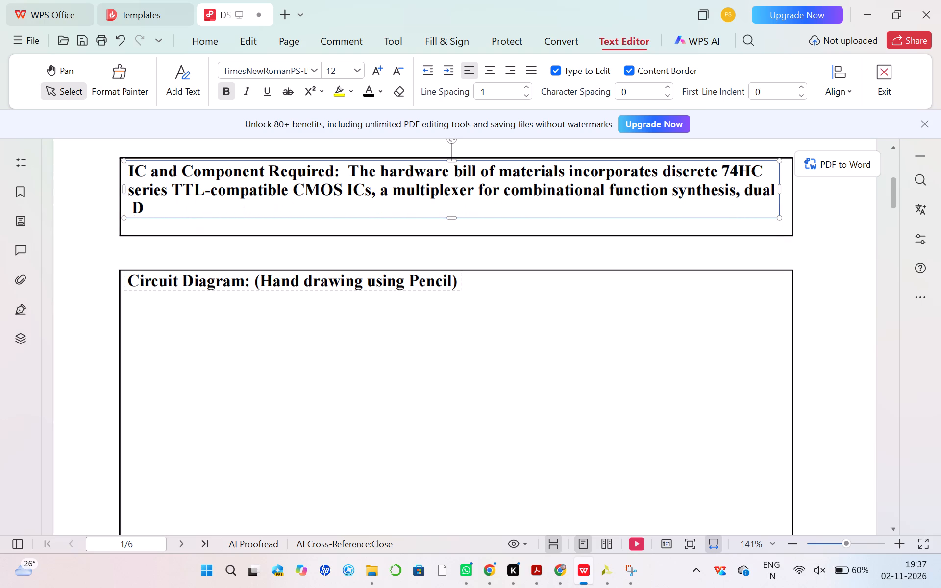
key("BackSpace")
key("BackSpace")
key("BackSpace")
key("BackSpace")
key("BackSpace")
key("BackSpace")
key("BackSpace")
key("BackSpace")
key("BackSpace")
key("BackSpace")
key("BackSpace")
key("BackSpace")
key("BackSpace")
key("BackSpace")
key("BackSpace")
key("BackSpace")
key("BackSpace")
key("BackSpace")
key("BackSpace")
key("BackSpace")
key("BackSpace")
key("BackSpace")
key("BackSpace")
key("BackSpace")
key("BackSpace")
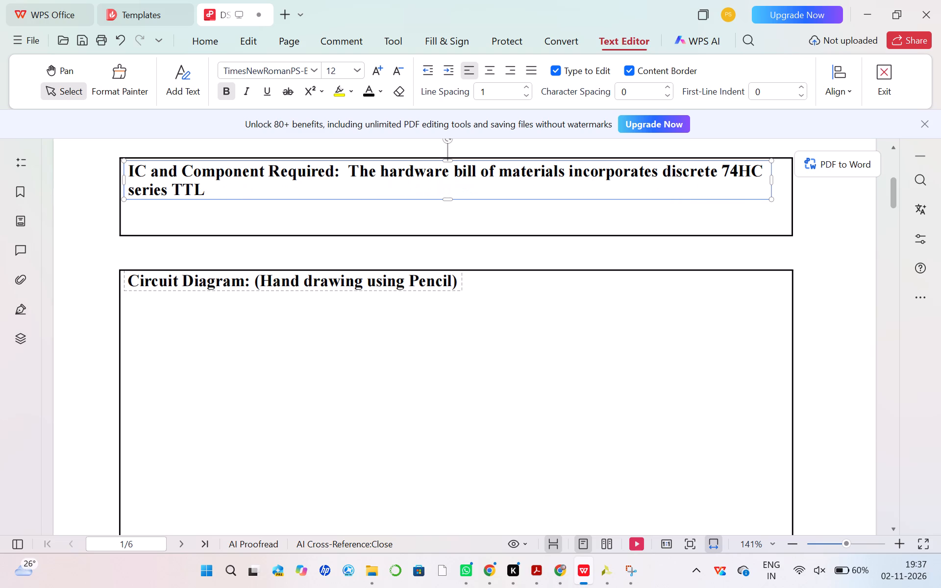
key("BackSpace")
key("BackSpace")
key("BackSpace")
key("BackSpace")
key("BackSpace")
key("BackSpace")
key("BackSpace")
key("BackSpace")
key("BackSpace")
key("BackSpace")
key("BackSpace")
key("BackSpace")
key("BackSpace")
key("BackSpace")
key("BackSpace")
key("BackSpace")
key("BackSpace")
key("BackSpace")
key("BackSpace")
key("BackSpace")
key("BackSpace")
key("BackSpace")
key("BackSpace")
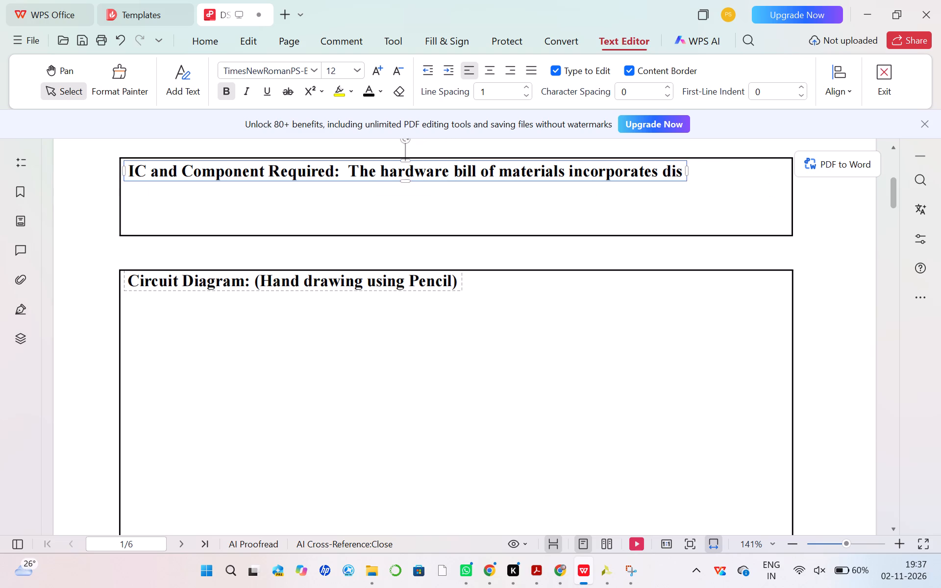
key("BackSpace")
key("BackSpace")
key("BackSpace")
key("BackSpace")
key("BackSpace")
key("BackSpace")
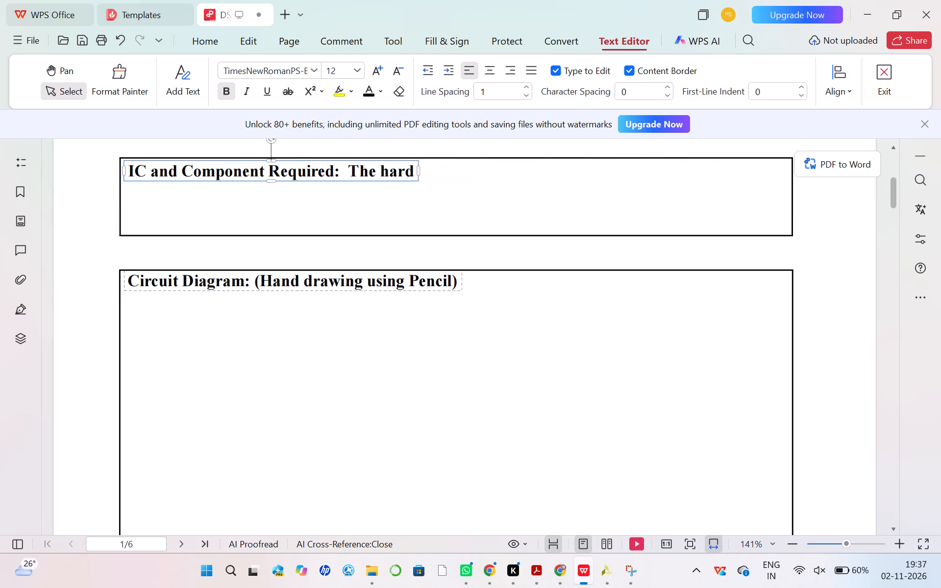
key("BackSpace")
key("BackSpace")
key("BackSpace")
key("BackSpace")
key("BackSpace")
key("BackSpace")
key("BackSpace")
key("BackSpace")
key("BackSpace")
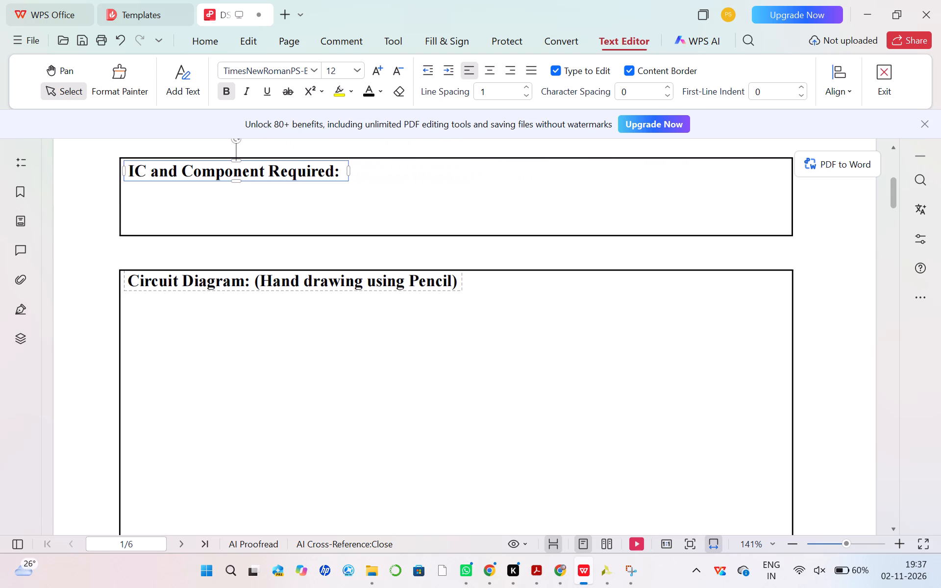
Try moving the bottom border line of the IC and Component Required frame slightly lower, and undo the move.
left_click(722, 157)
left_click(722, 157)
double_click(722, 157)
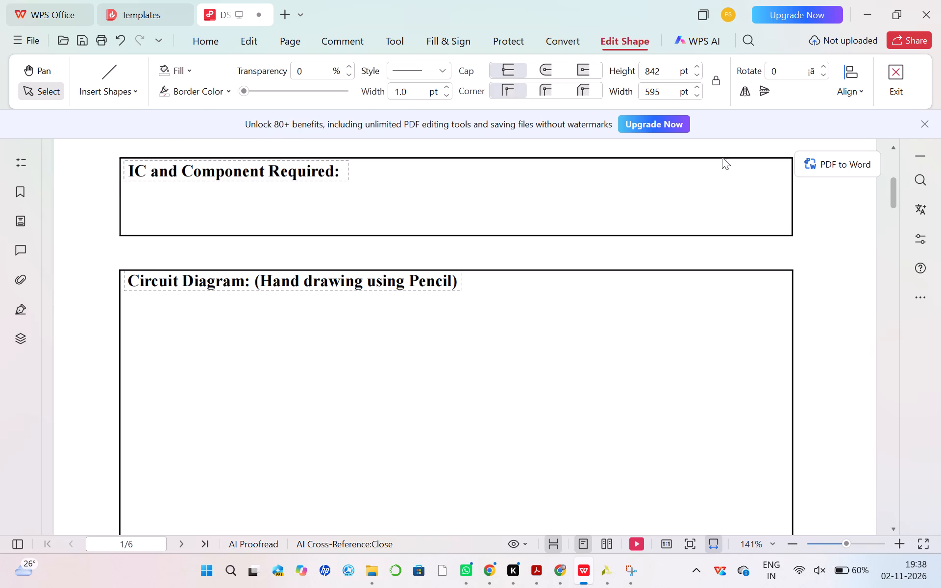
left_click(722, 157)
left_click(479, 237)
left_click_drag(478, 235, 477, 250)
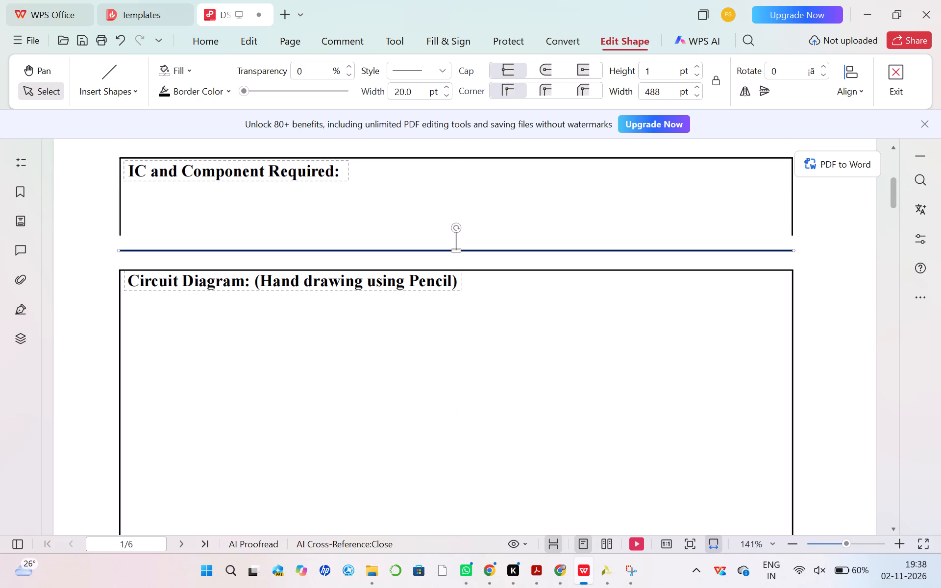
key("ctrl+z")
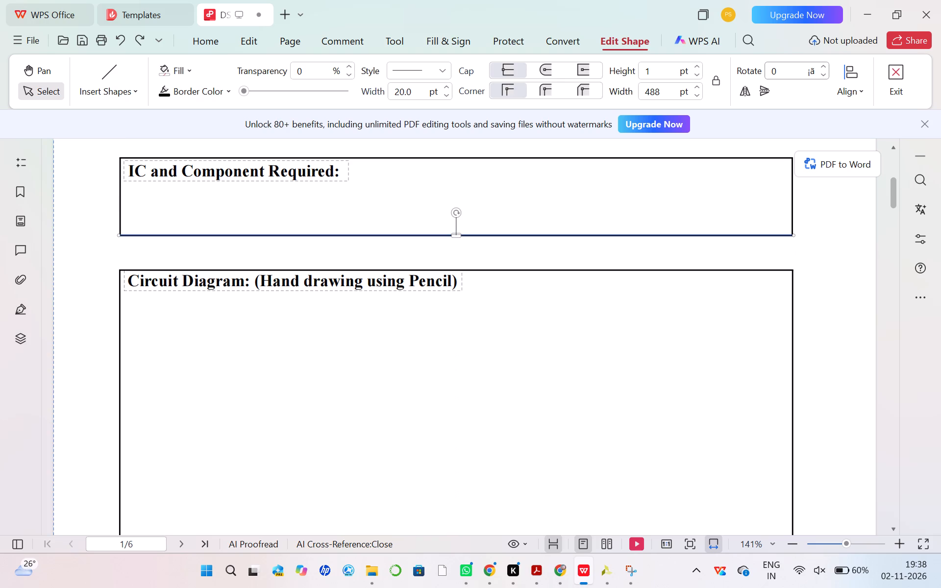
Dismiss the upgrade banner above the document.
left_click(922, 124)
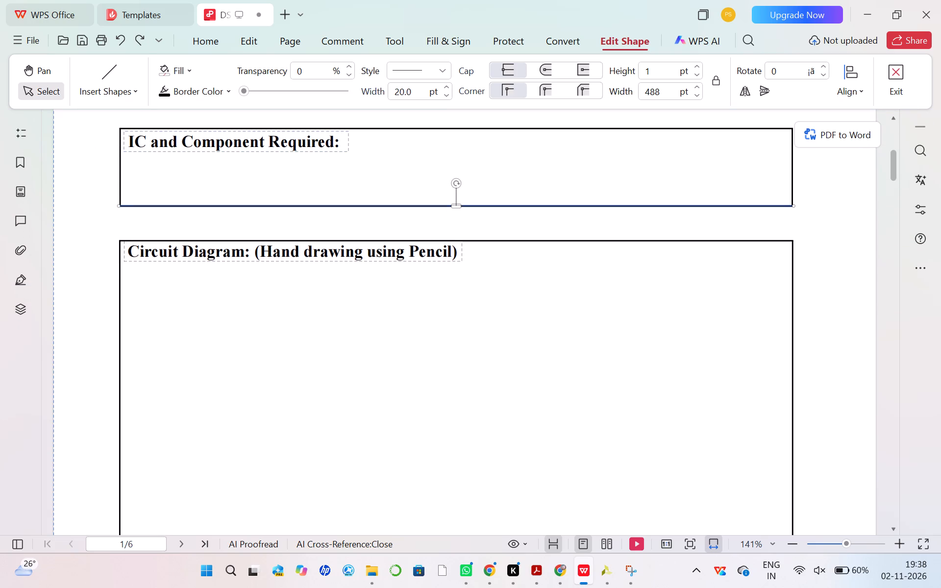
scroll(487, 214, "up", 1)
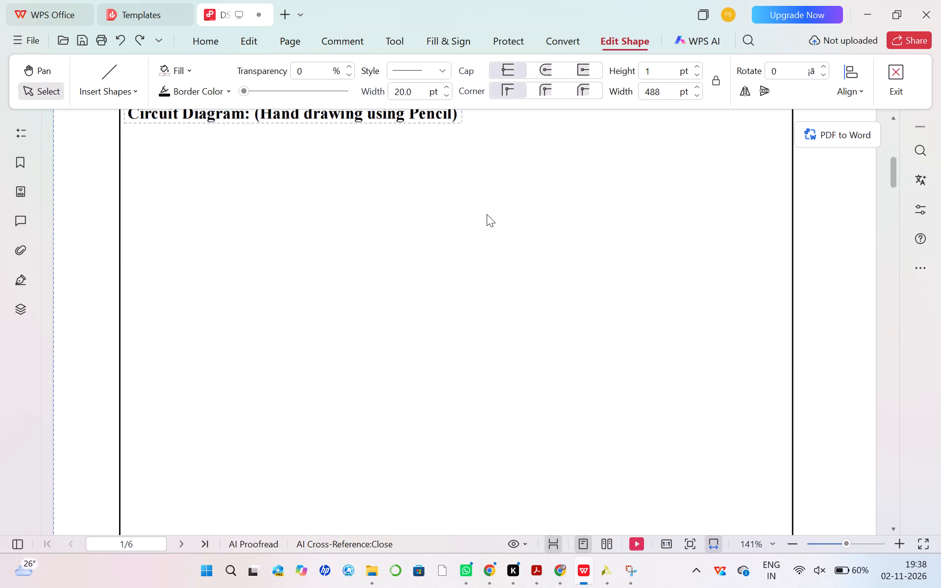
scroll(483, 269, "up", 1)
scroll(382, 302, "down", 1)
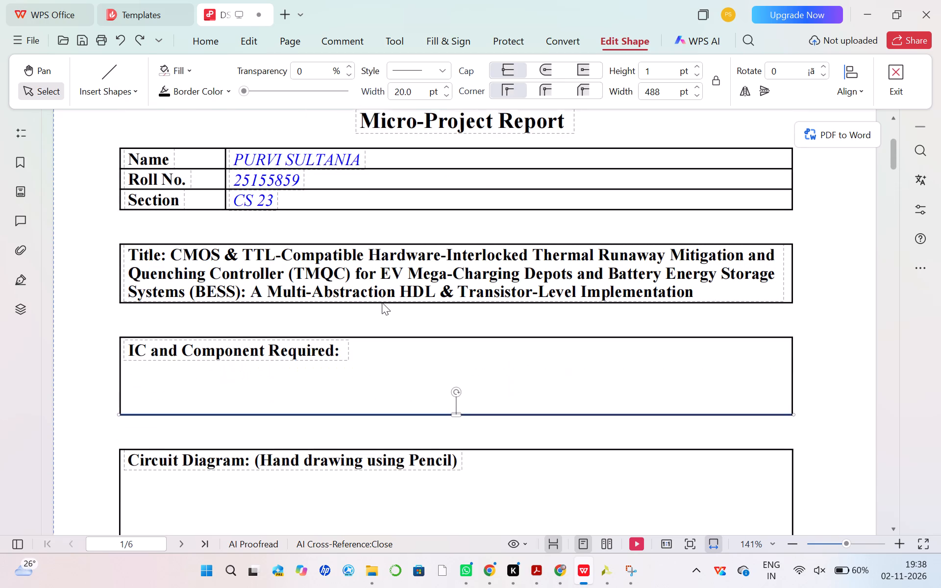
scroll(382, 302, "down", 1)
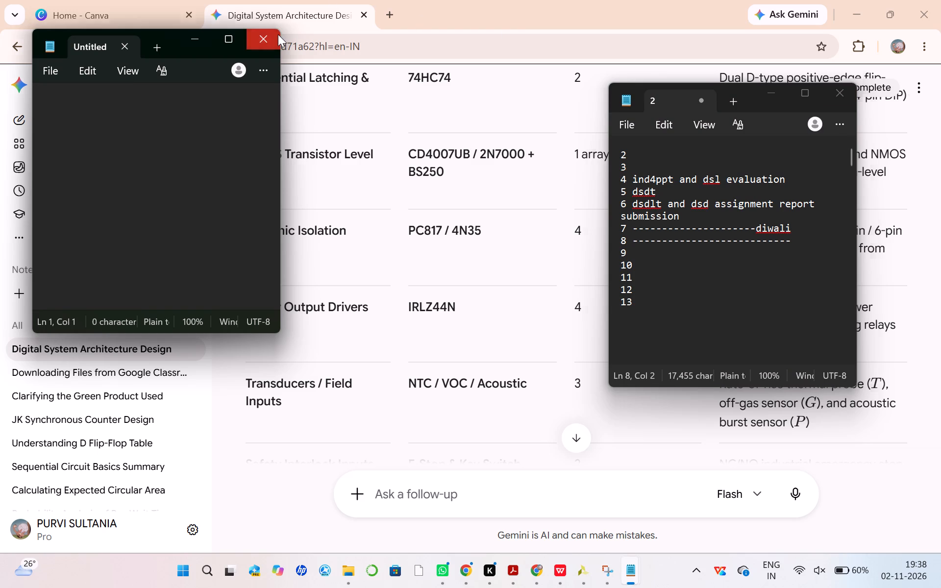
left_click(815, 91)
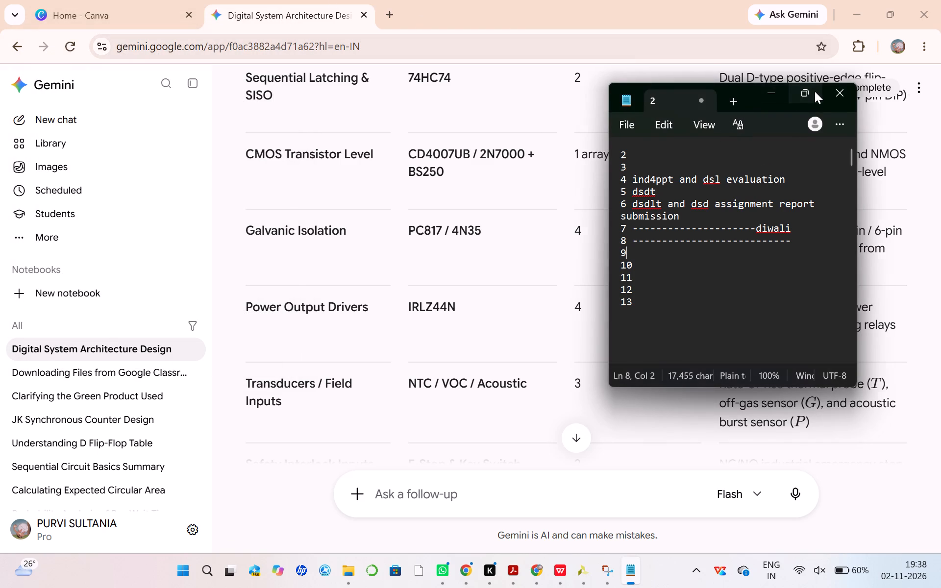
Copy the component list in note 2, from the Component Category header line through the Passive Network entry.
scroll(254, 397, "down", 5)
scroll(254, 397, "up", 2)
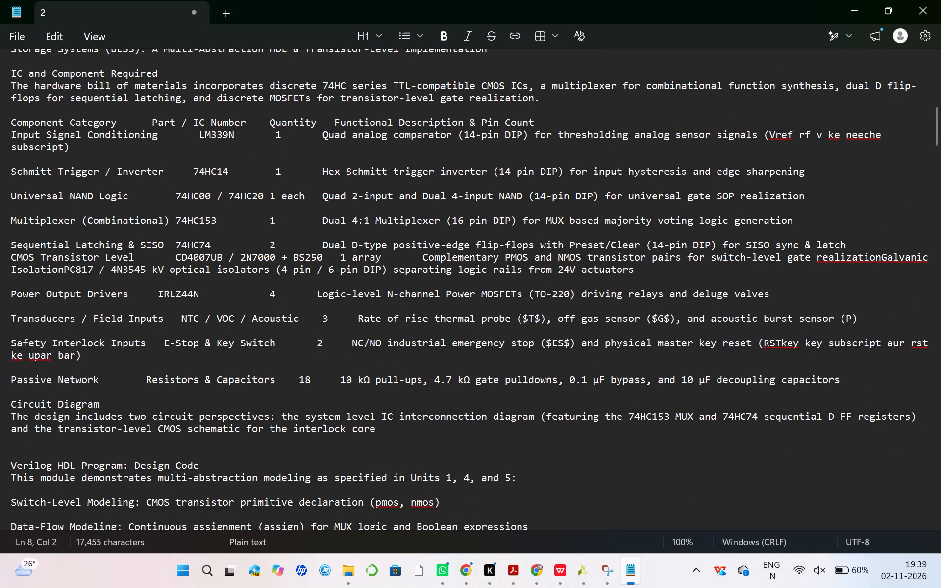
left_click_drag(8, 115, 61, 142)
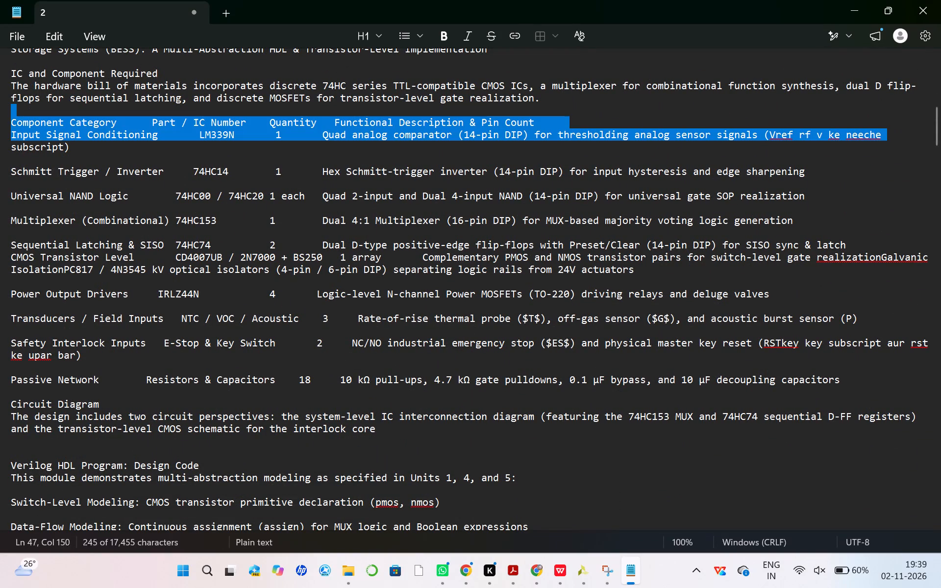
left_click_drag(61, 142, 468, 409)
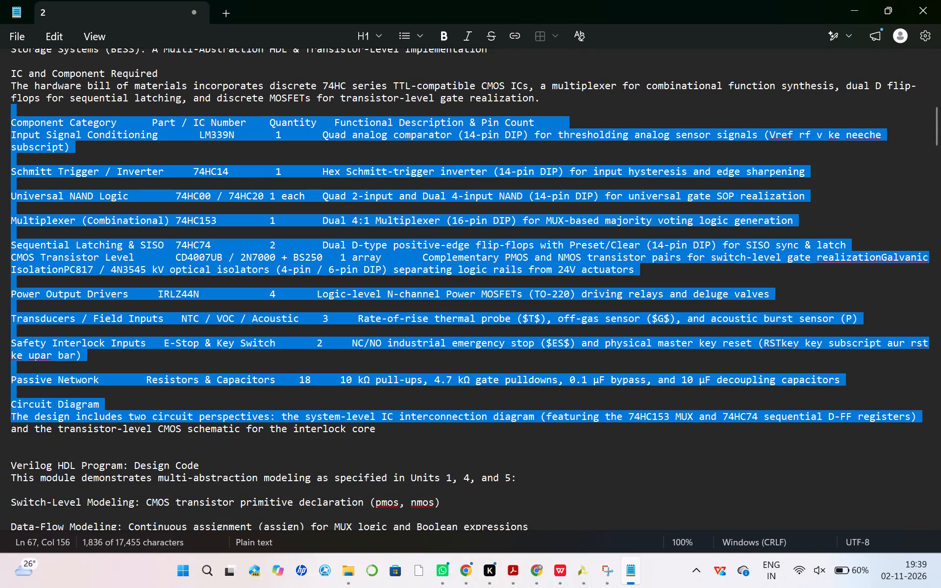
left_click_drag(468, 409, 650, 391)
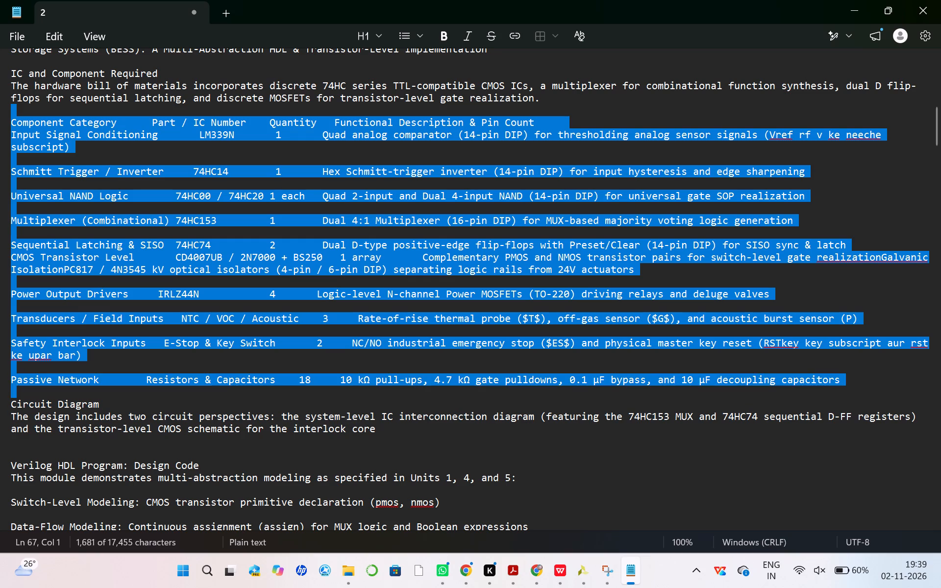
left_click_drag(650, 391, 865, 375)
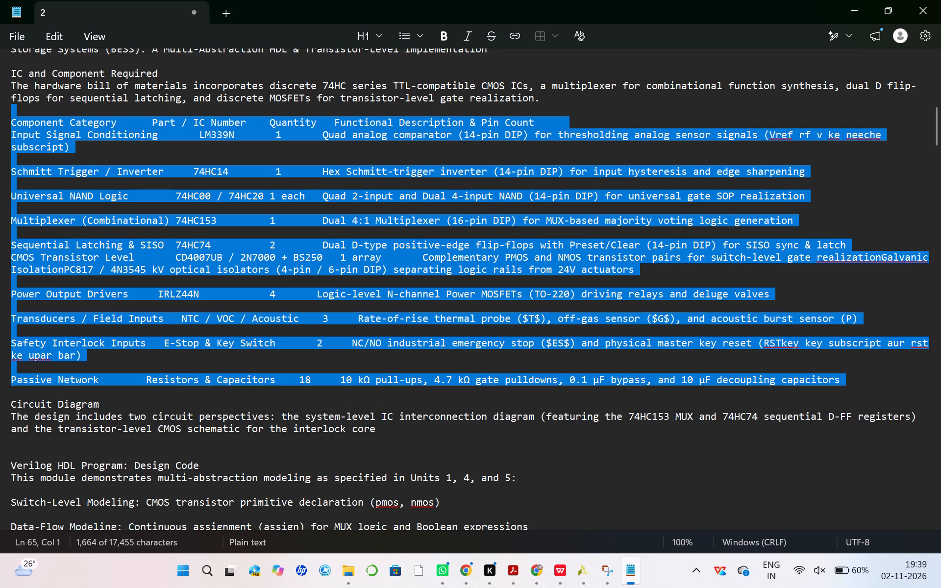
left_click_drag(865, 375, 853, 377)
key("ctrl+c")
Switch to the report in WPS Office and paste the copied component list after the "IC and Component Required:" heading.
left_click(552, 563)
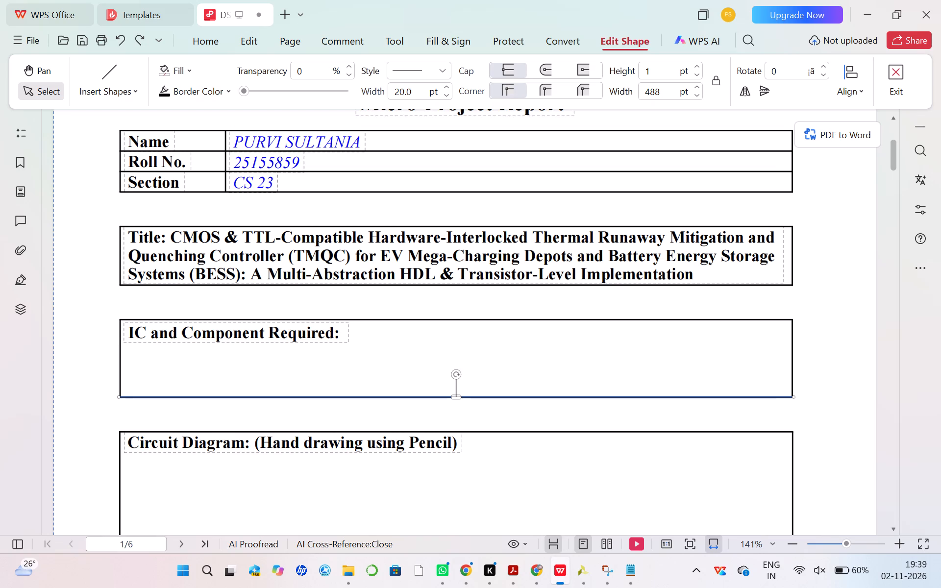
left_click(342, 336)
key("ctrl+v")
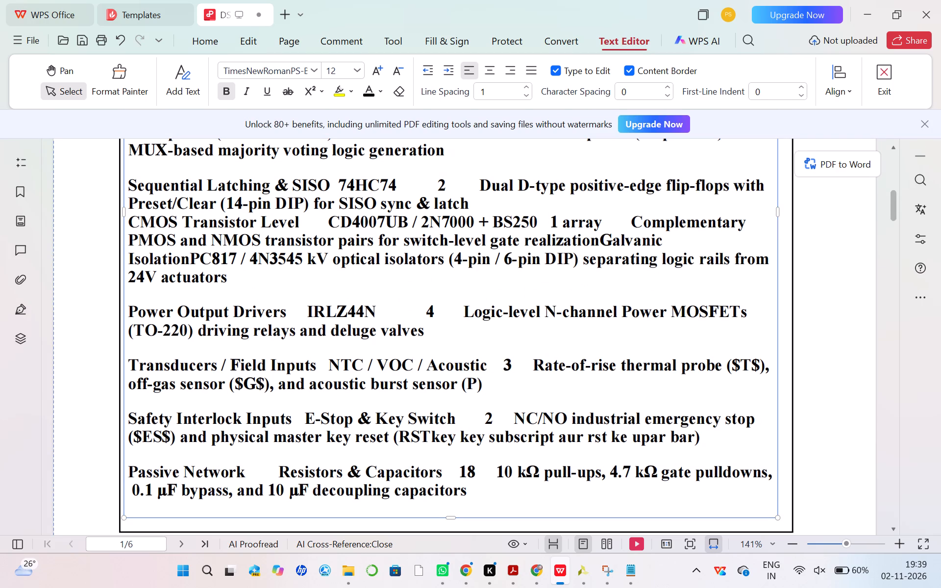
left_click(816, 441)
scroll(816, 441, "up", 1)
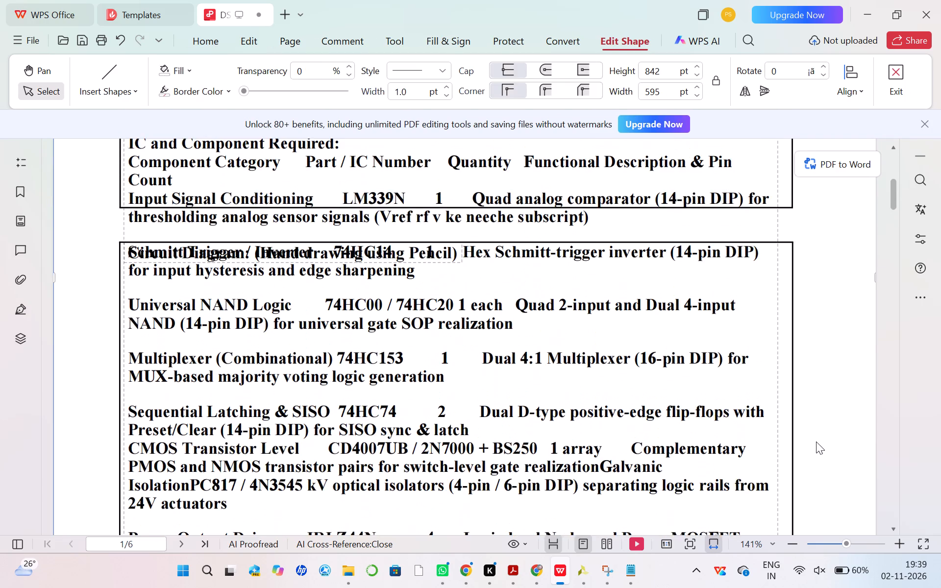
scroll(816, 441, "up", 3)
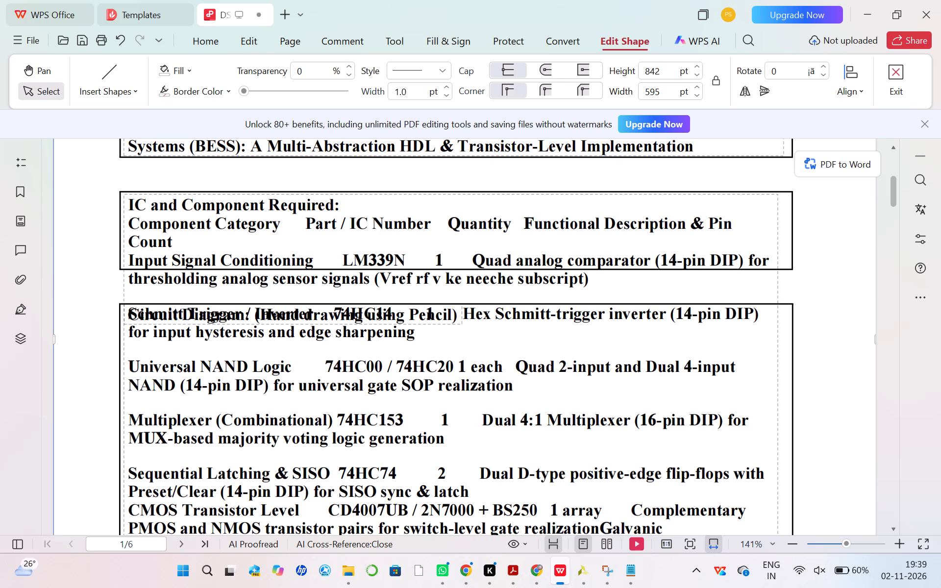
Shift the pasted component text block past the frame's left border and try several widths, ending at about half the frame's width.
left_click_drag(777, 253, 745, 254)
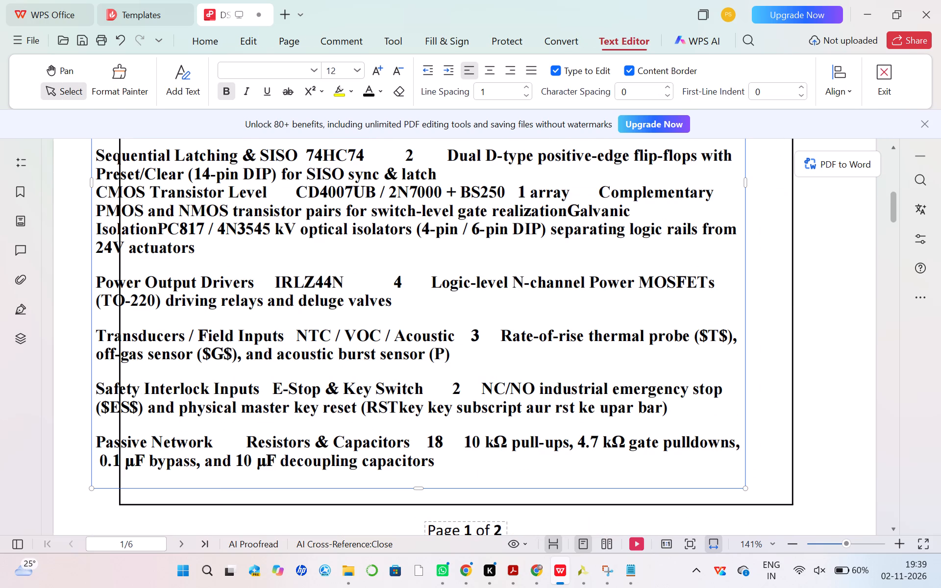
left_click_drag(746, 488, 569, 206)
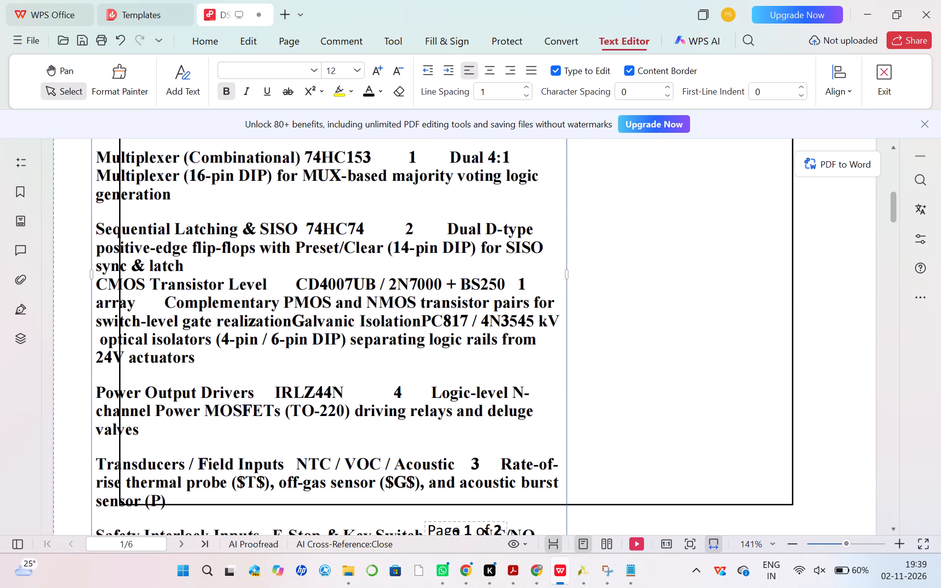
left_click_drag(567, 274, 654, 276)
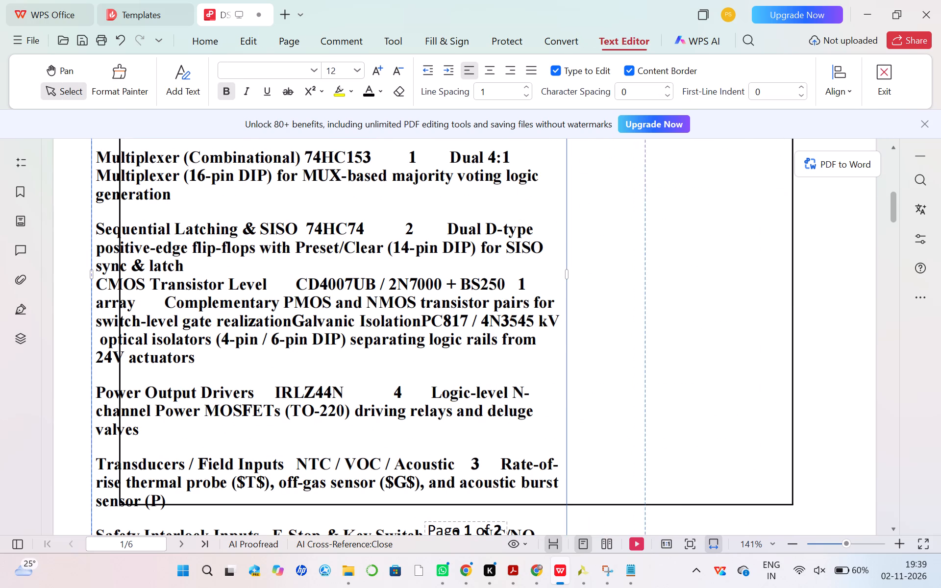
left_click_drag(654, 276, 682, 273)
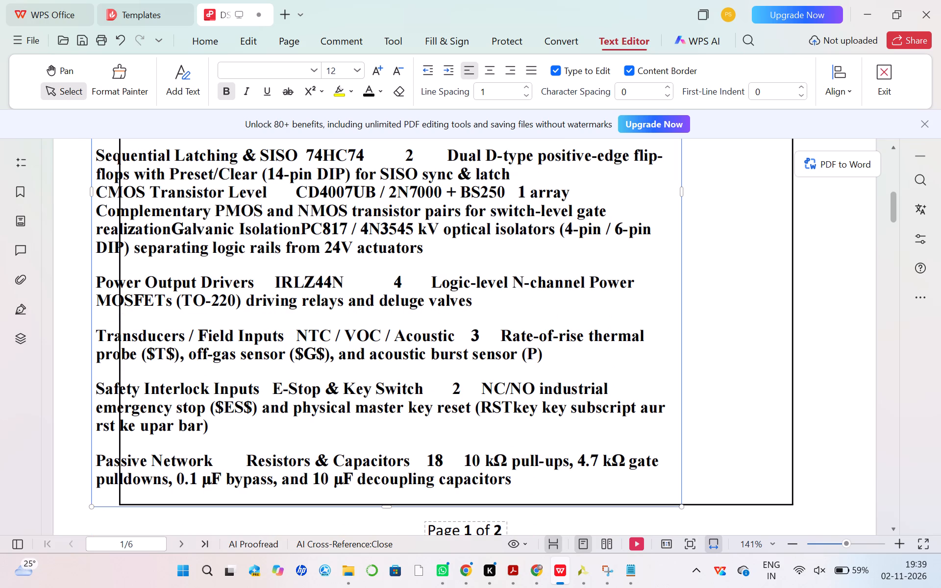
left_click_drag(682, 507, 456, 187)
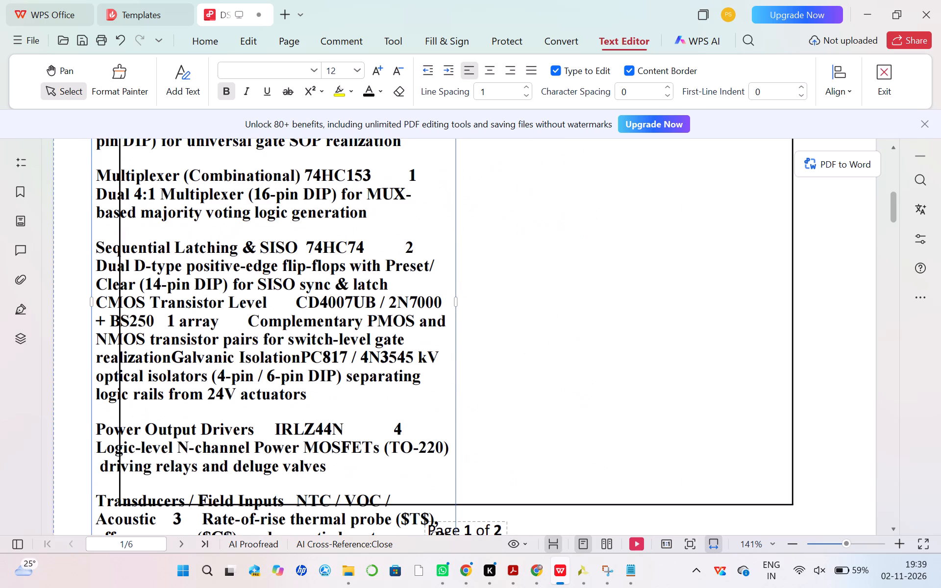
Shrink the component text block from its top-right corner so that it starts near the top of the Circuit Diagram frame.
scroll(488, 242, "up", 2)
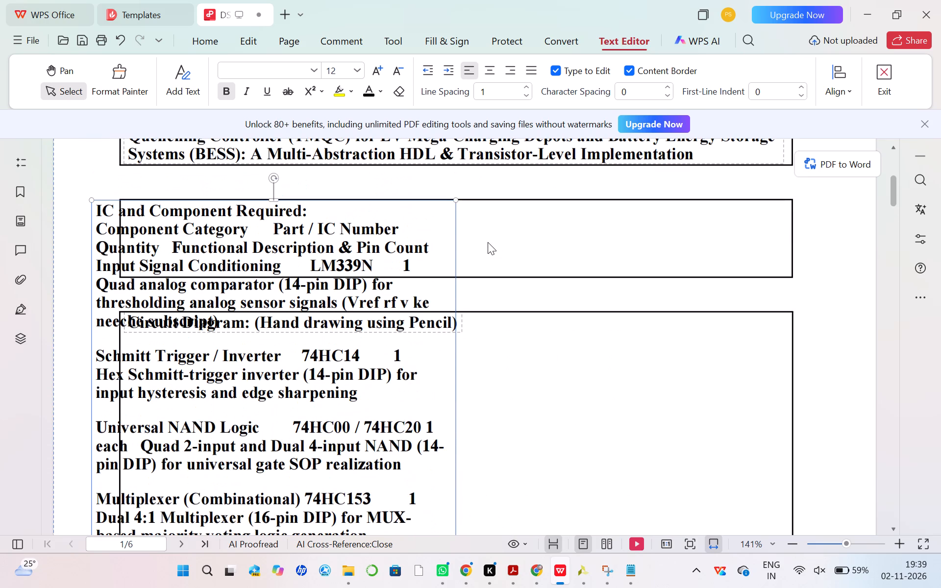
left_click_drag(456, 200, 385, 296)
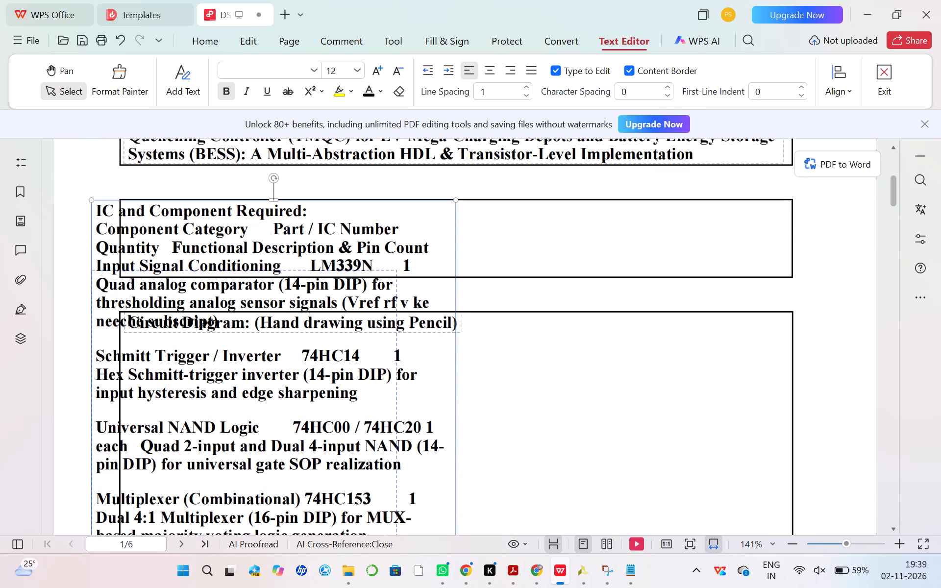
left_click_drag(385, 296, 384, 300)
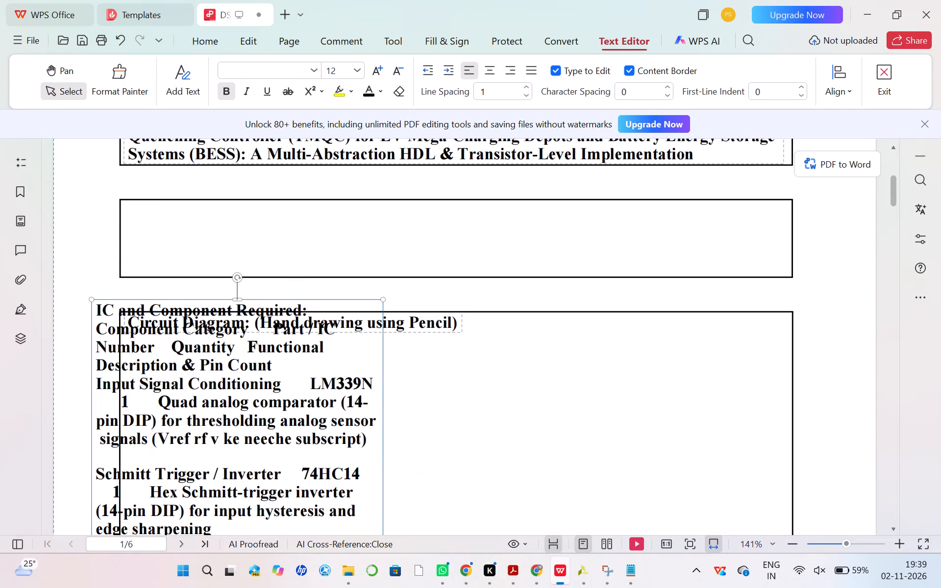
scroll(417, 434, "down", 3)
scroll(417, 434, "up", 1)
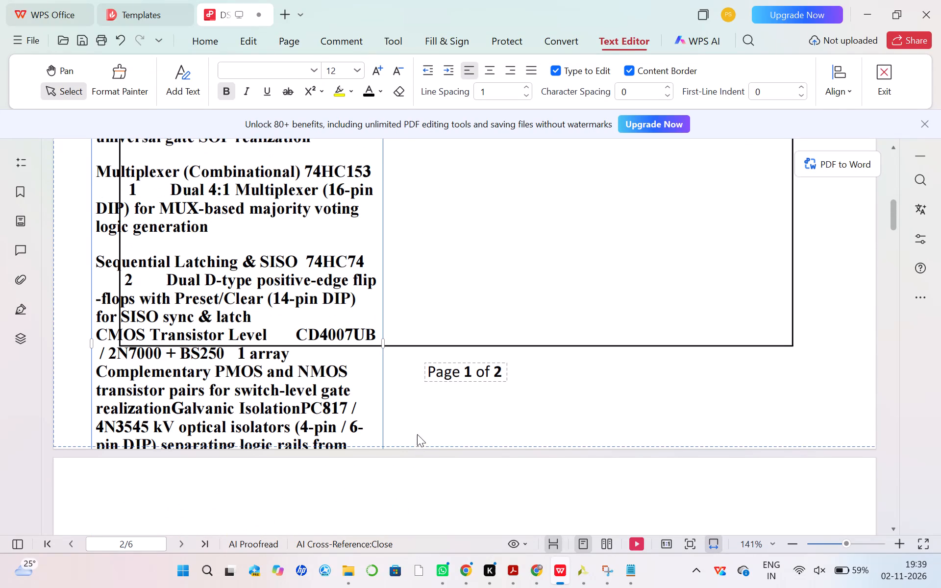
Try widening the component text block, then narrow it to under half the frame's width with its top below the Circuit Diagram heading.
left_click_drag(383, 348, 616, 343)
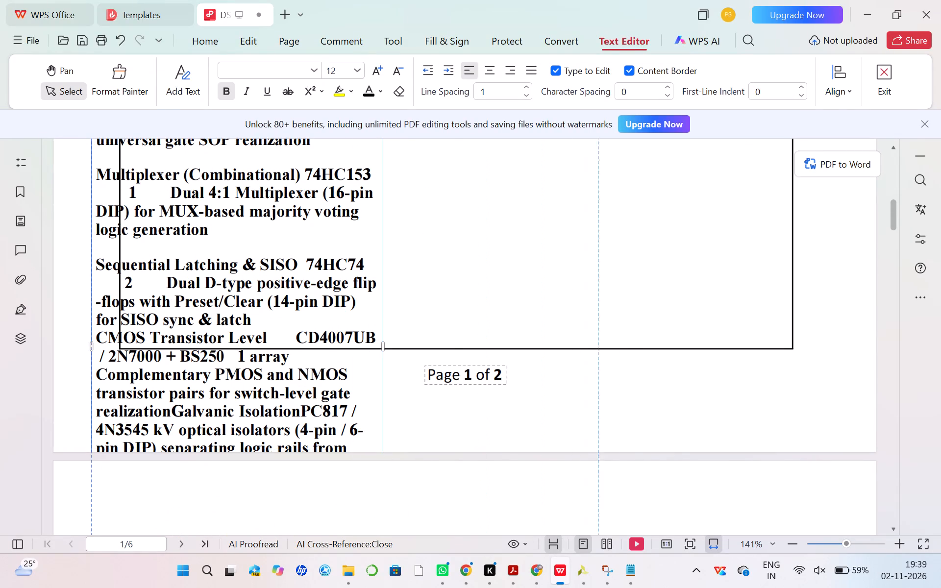
left_click_drag(616, 343, 684, 338)
scroll(684, 338, "down", 1)
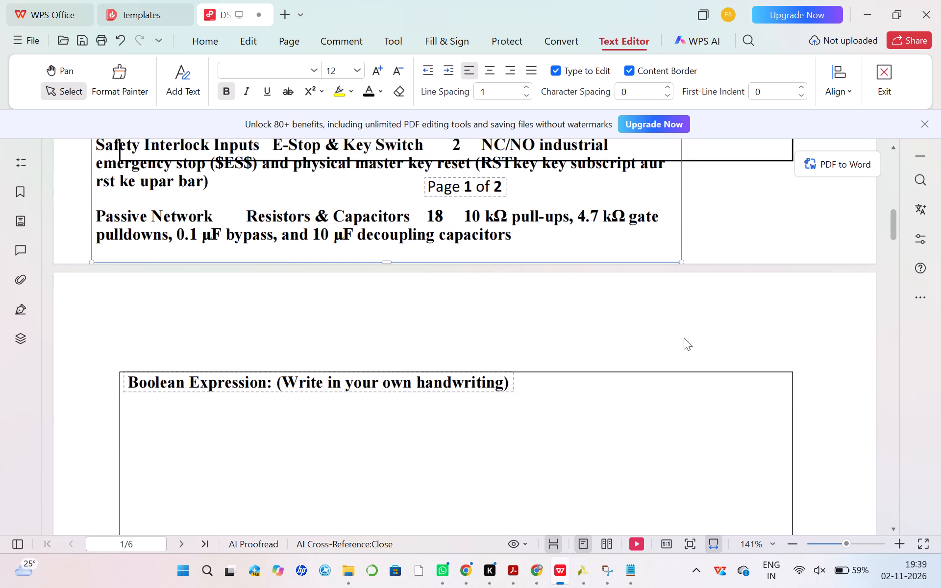
left_click_drag(682, 252, 462, 128)
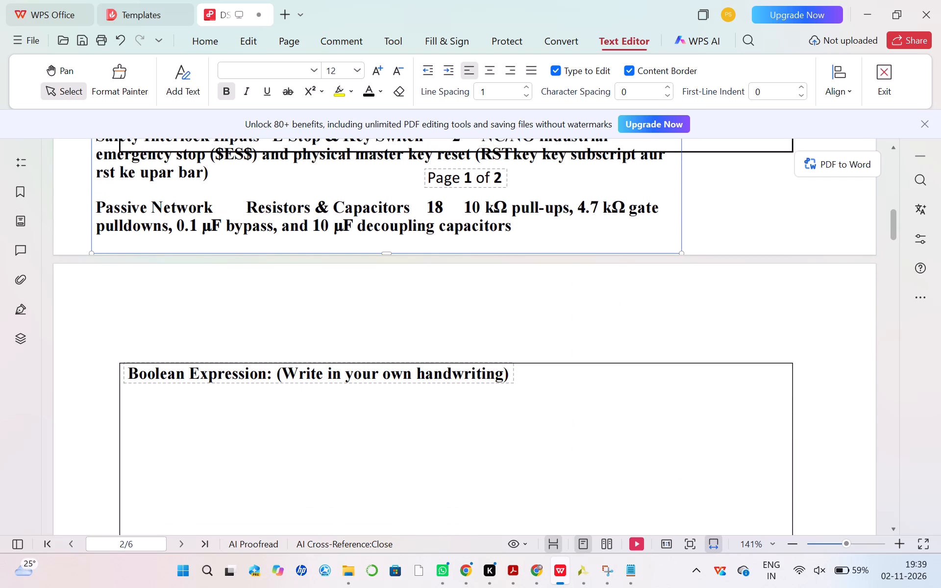
left_click_drag(462, 128, 462, 128)
scroll(526, 288, "up", 1)
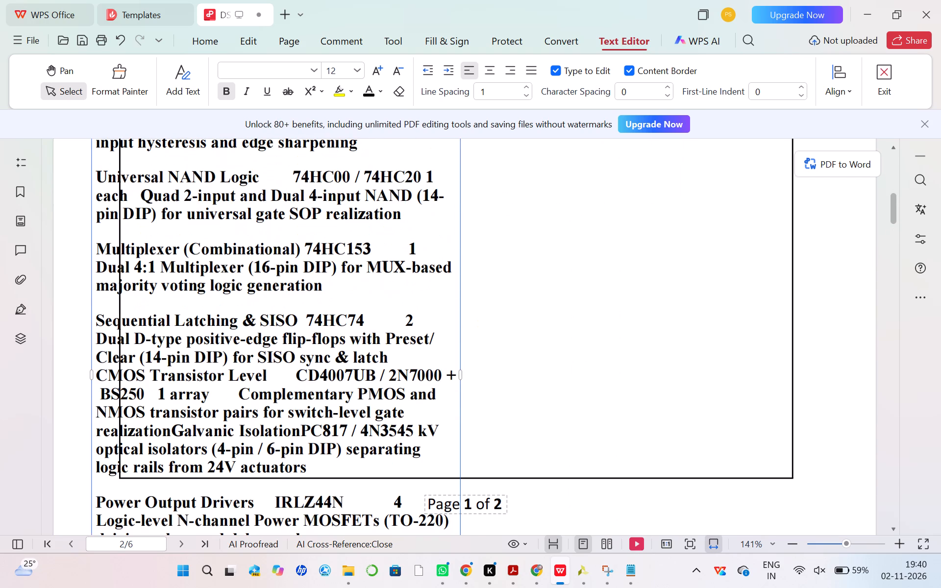
scroll(440, 302, "down", 1)
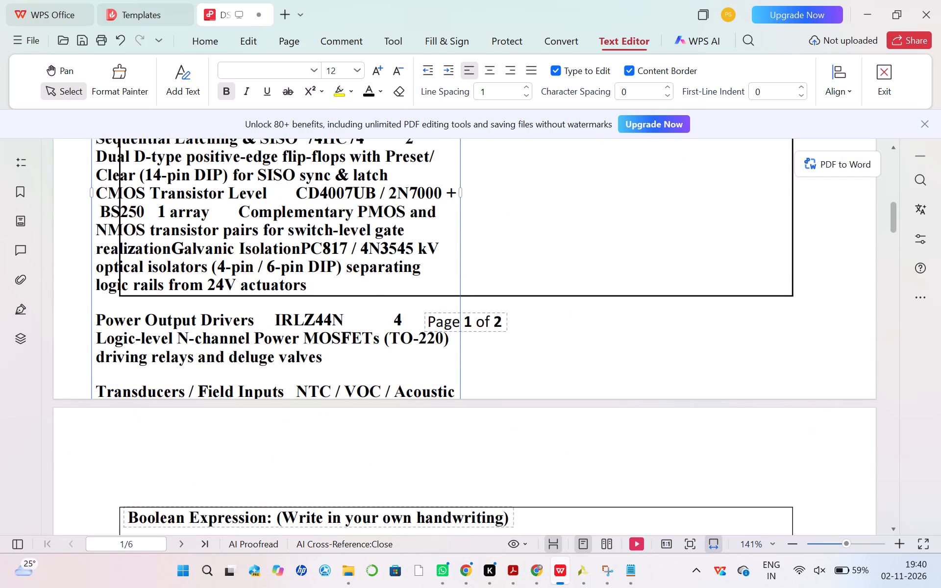
scroll(378, 320, "up", 2)
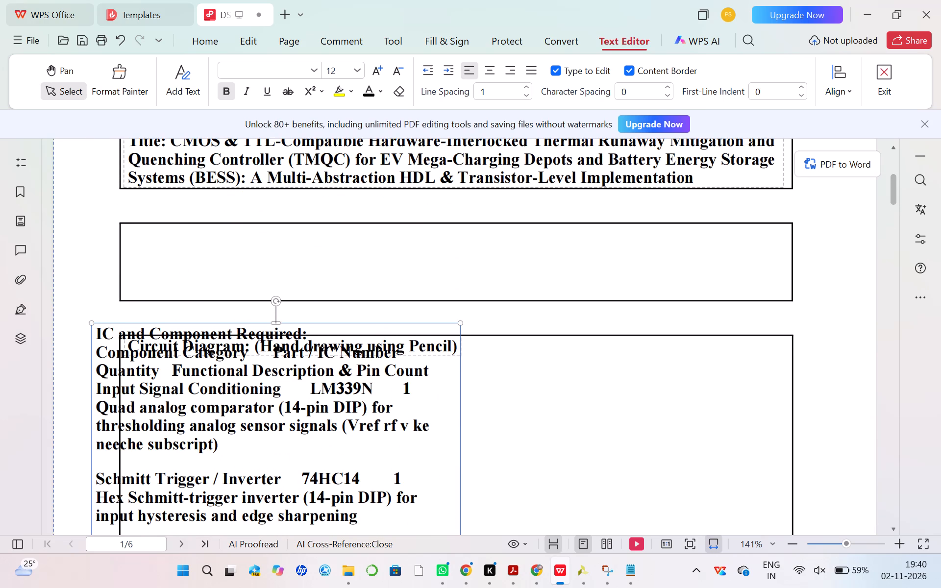
left_click_drag(461, 323, 393, 404)
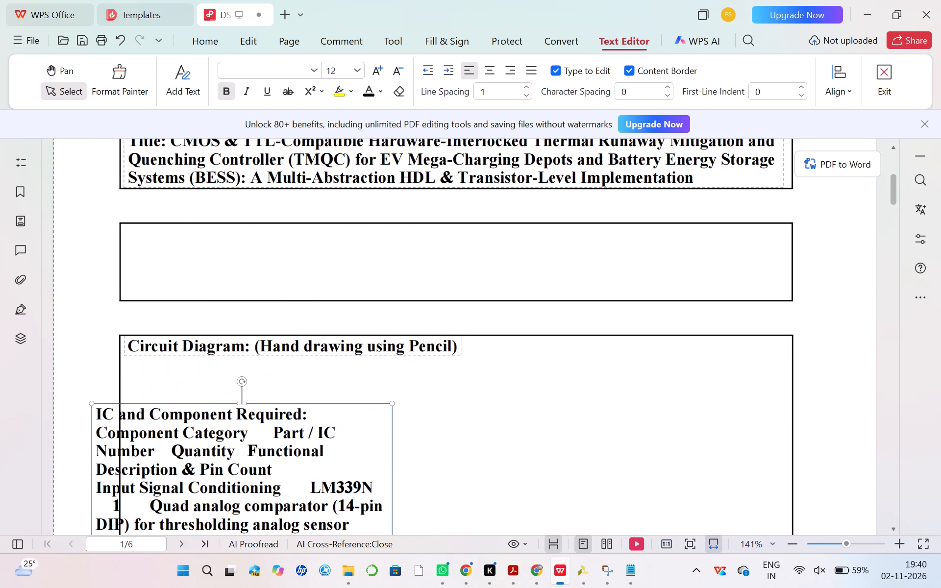
Move the component text block up to the middle of the page, starting over the Title frame.
left_click(471, 444)
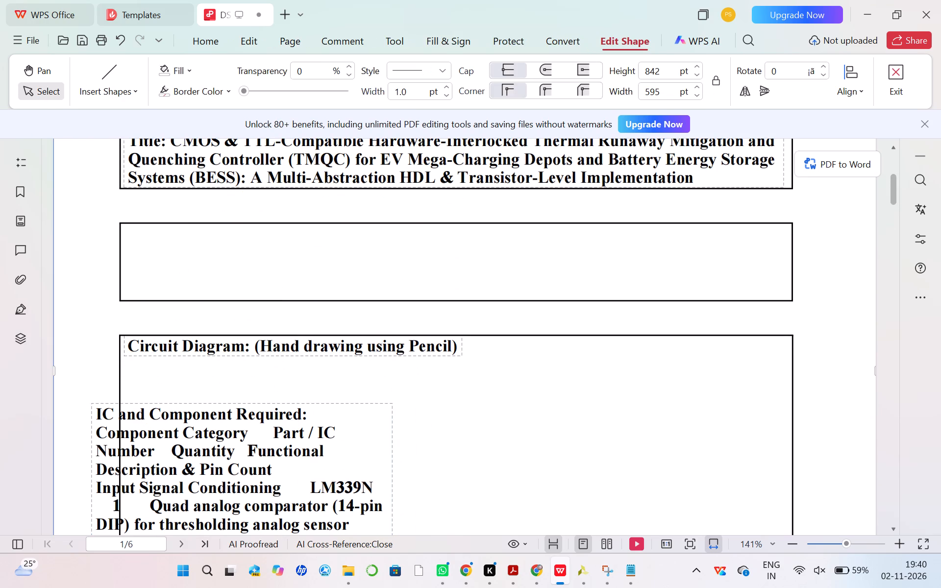
left_click(374, 457)
left_click(451, 445)
left_click_drag(382, 458, 435, 427)
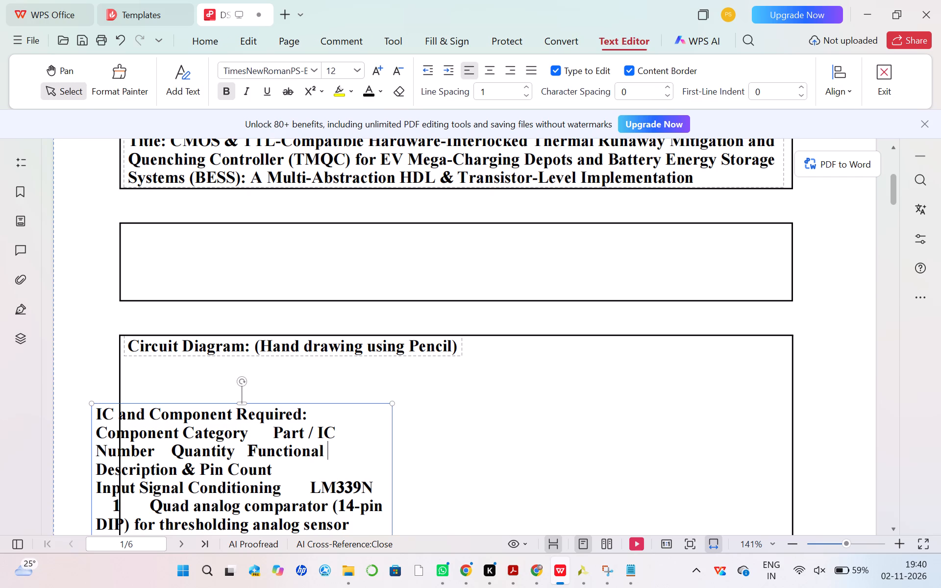
left_click_drag(435, 427, 390, 415)
left_click(390, 415)
left_click_drag(390, 415, 433, 420)
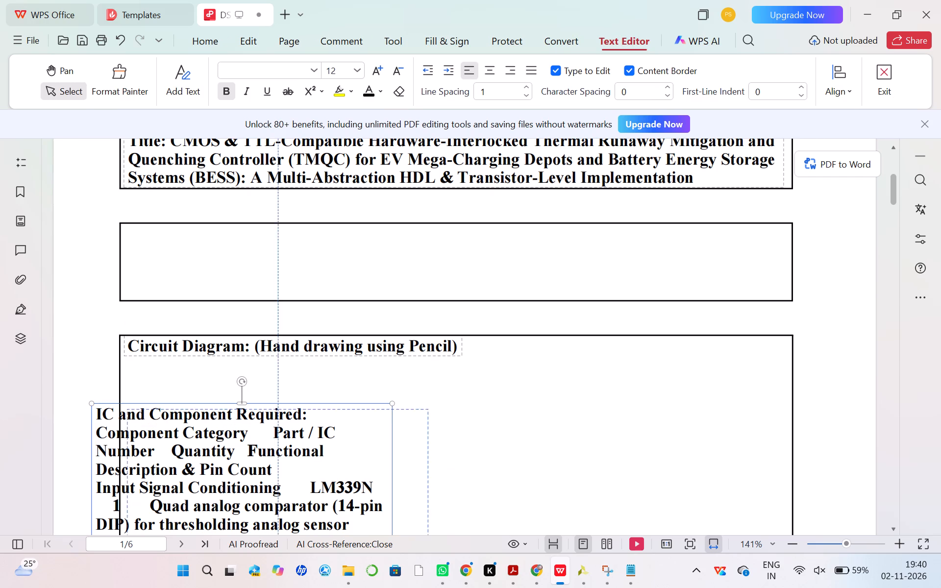
left_click_drag(433, 420, 560, 167)
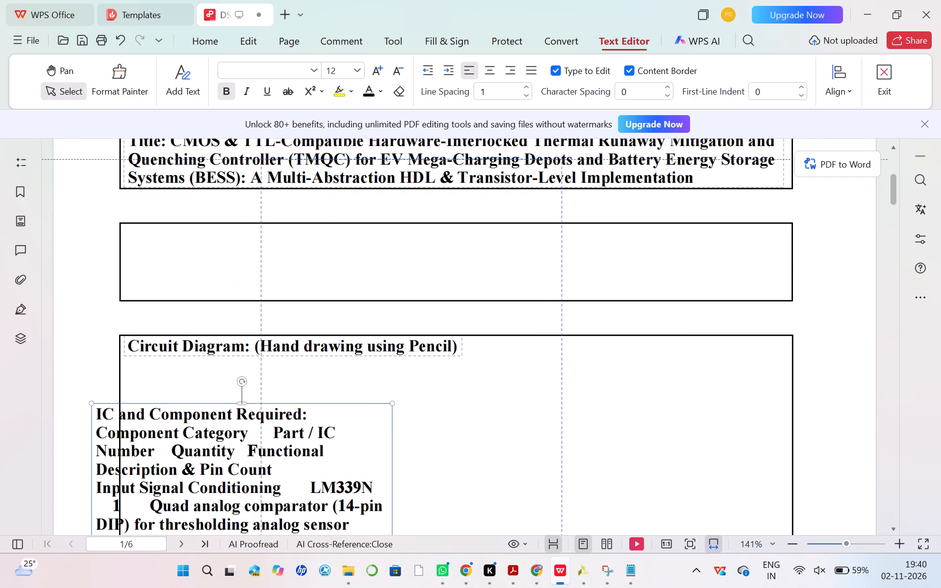
left_click_drag(560, 167, 563, 171)
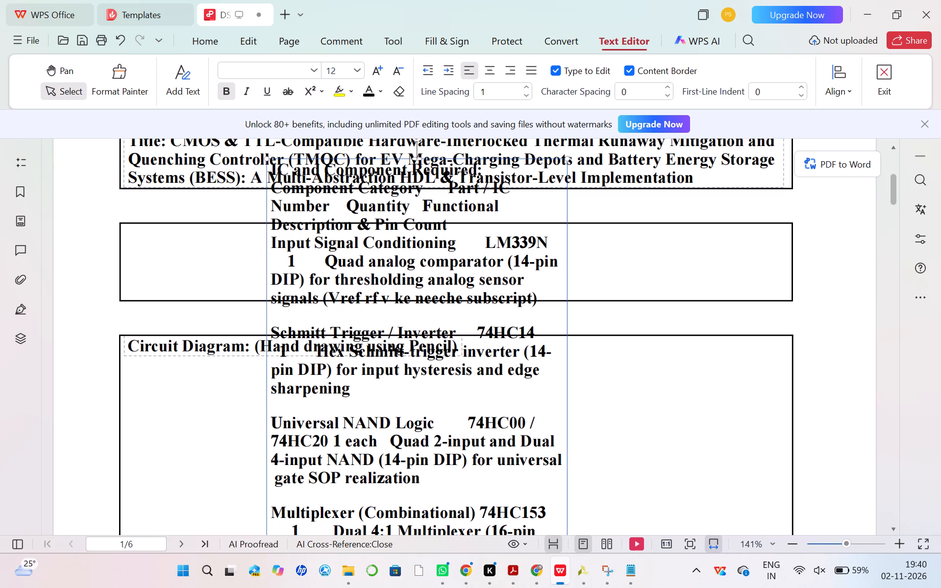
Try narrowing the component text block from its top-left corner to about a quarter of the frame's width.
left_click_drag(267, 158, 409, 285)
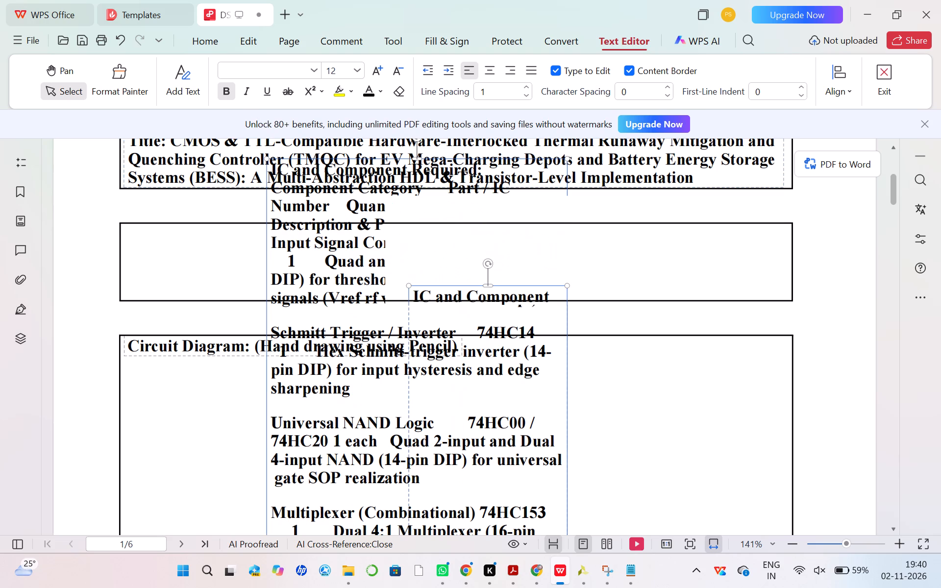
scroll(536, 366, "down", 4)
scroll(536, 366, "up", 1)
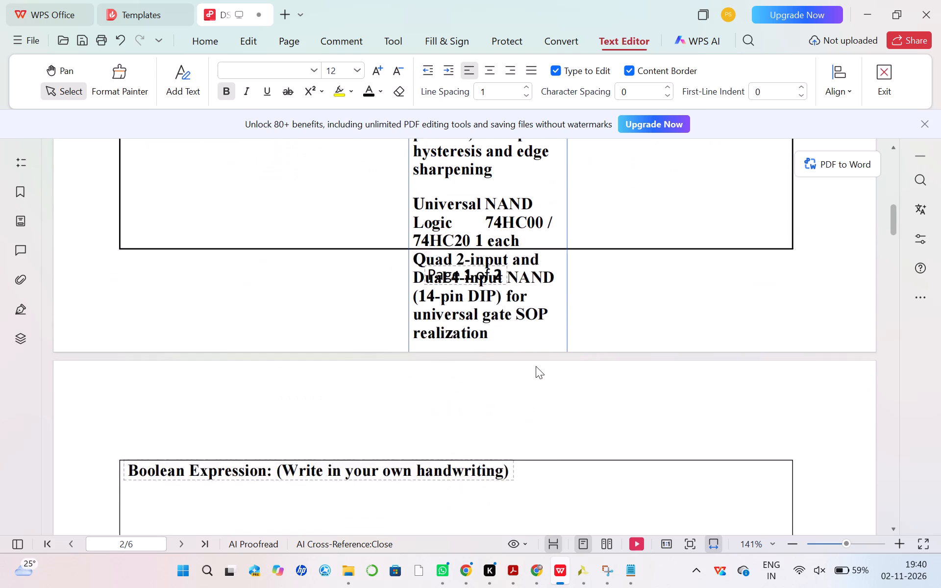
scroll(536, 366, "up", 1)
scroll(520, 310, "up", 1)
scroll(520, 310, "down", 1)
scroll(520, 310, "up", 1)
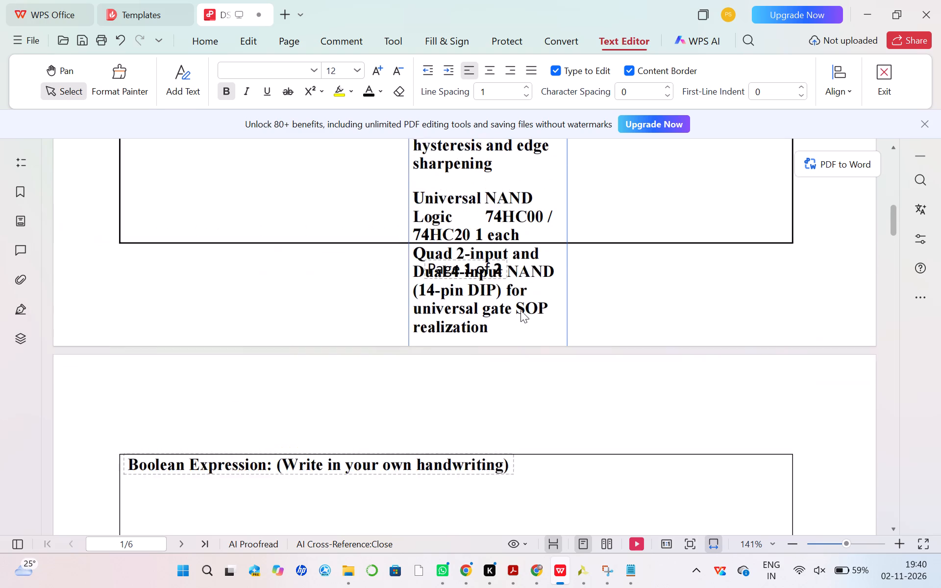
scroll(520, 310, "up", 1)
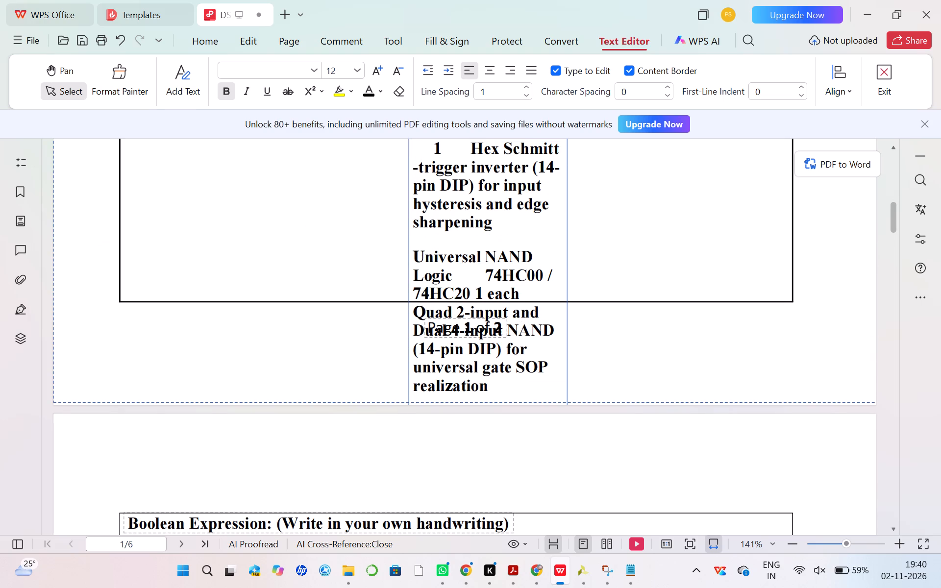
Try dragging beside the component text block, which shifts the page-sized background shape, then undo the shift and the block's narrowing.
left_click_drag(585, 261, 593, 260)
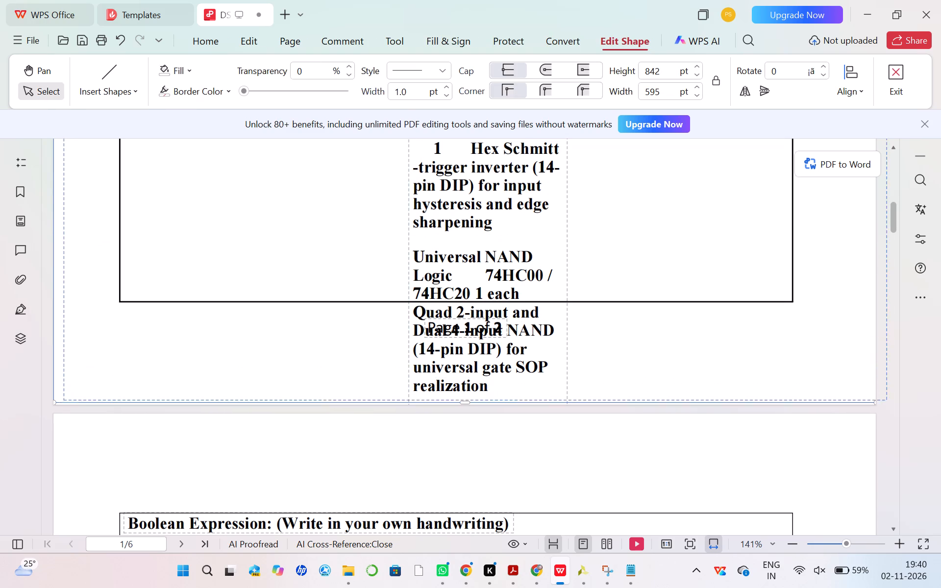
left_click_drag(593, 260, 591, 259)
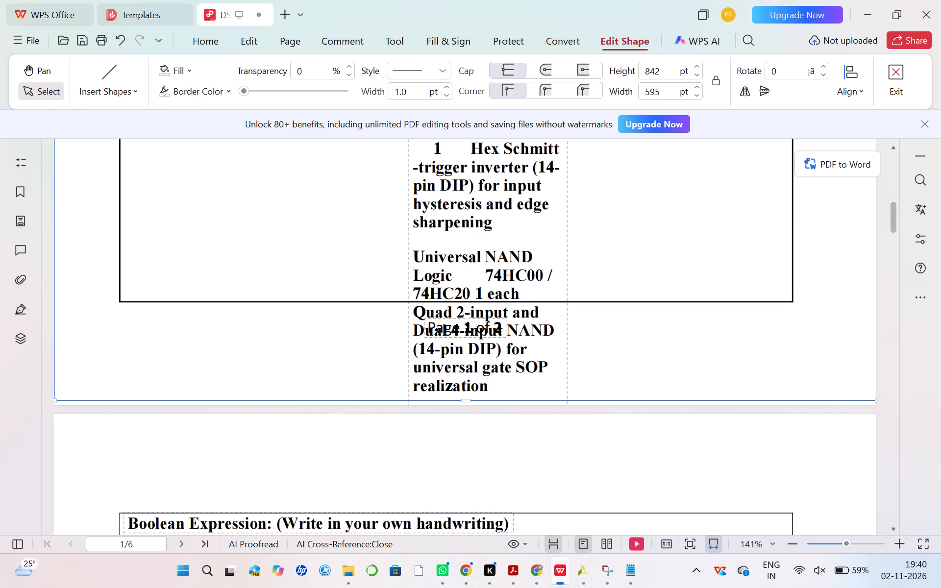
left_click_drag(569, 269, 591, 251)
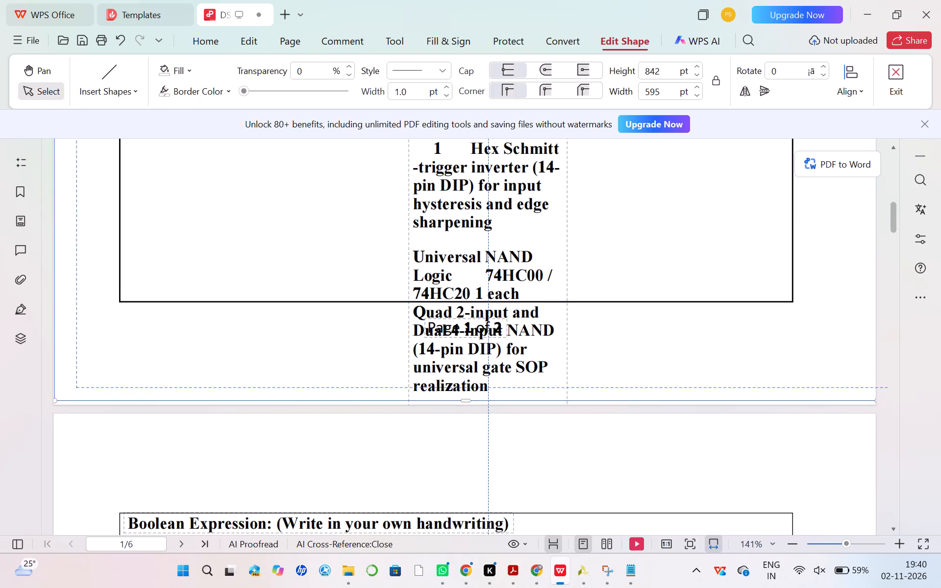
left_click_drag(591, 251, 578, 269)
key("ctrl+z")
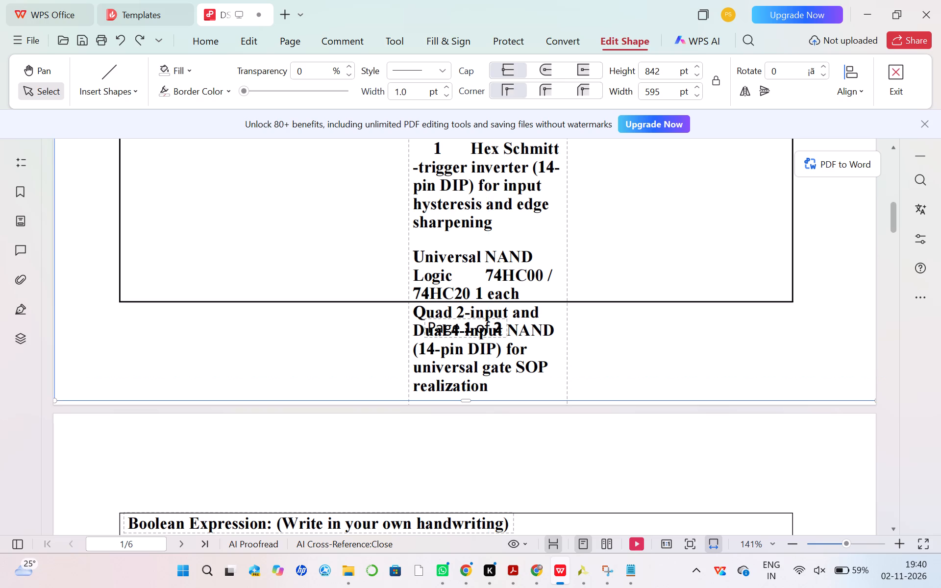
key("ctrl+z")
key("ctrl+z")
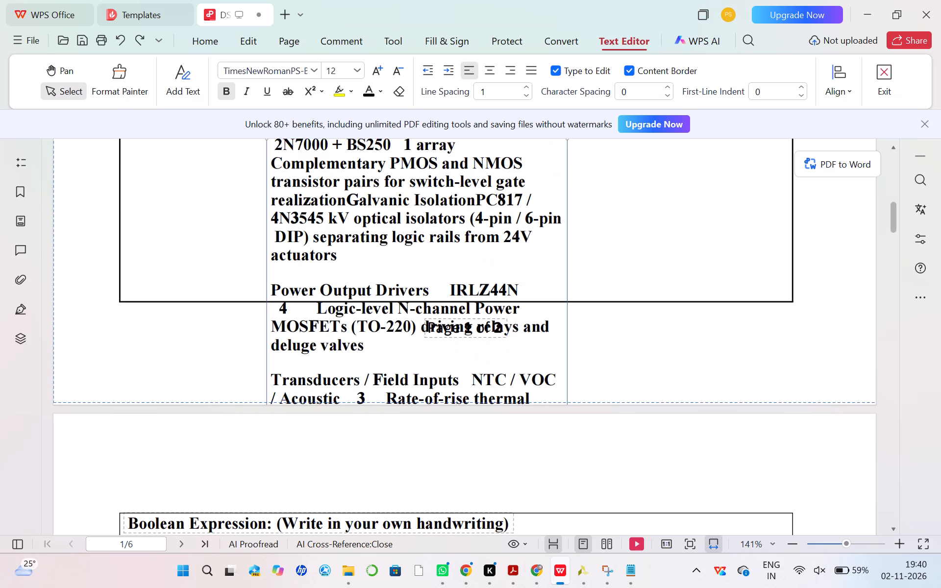
Move the component text block up the first page so that it starts over the Micro-Project Report heading.
left_click_drag(567, 255, 570, 255)
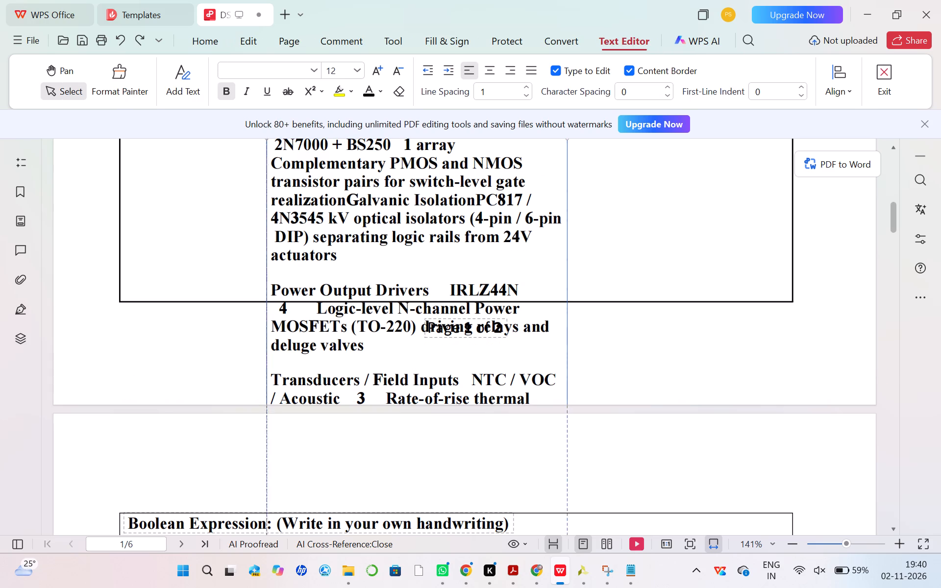
left_click_drag(570, 255, 597, 86)
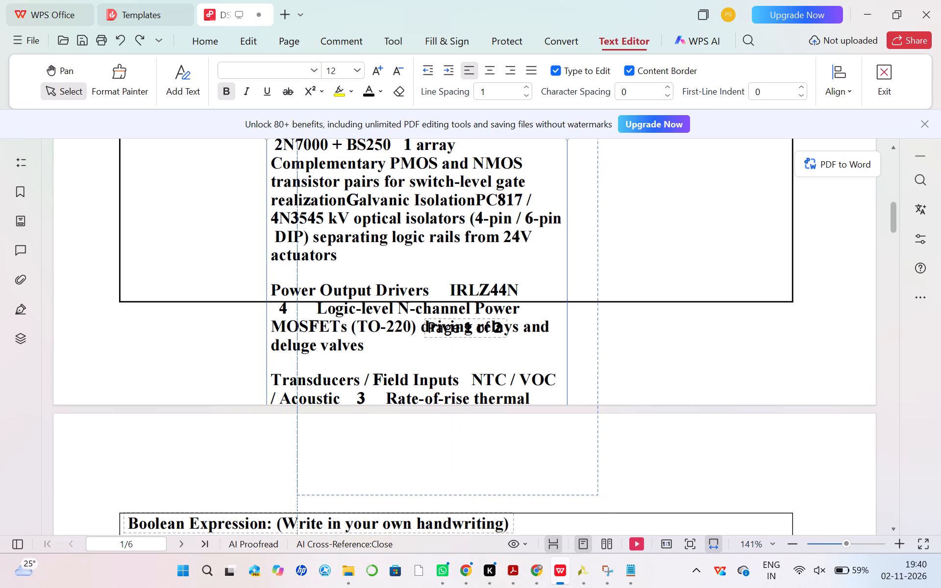
left_click_drag(597, 86, 537, 19)
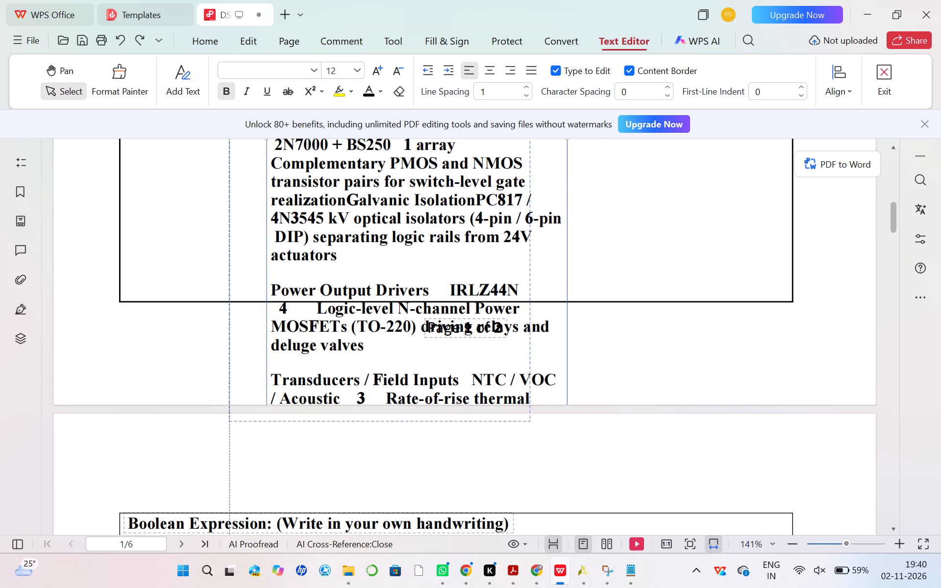
left_click_drag(537, 19, 599, 81)
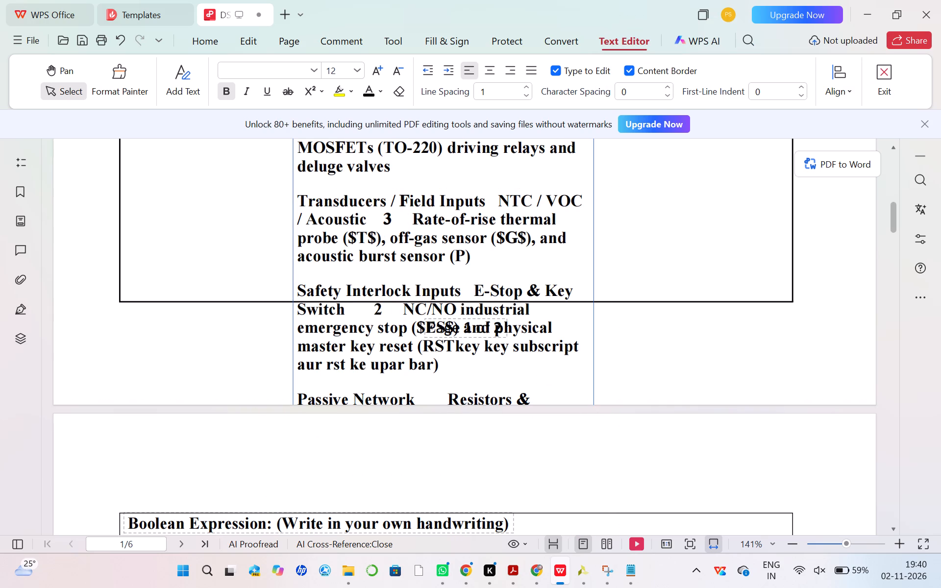
scroll(599, 272, "up", 3)
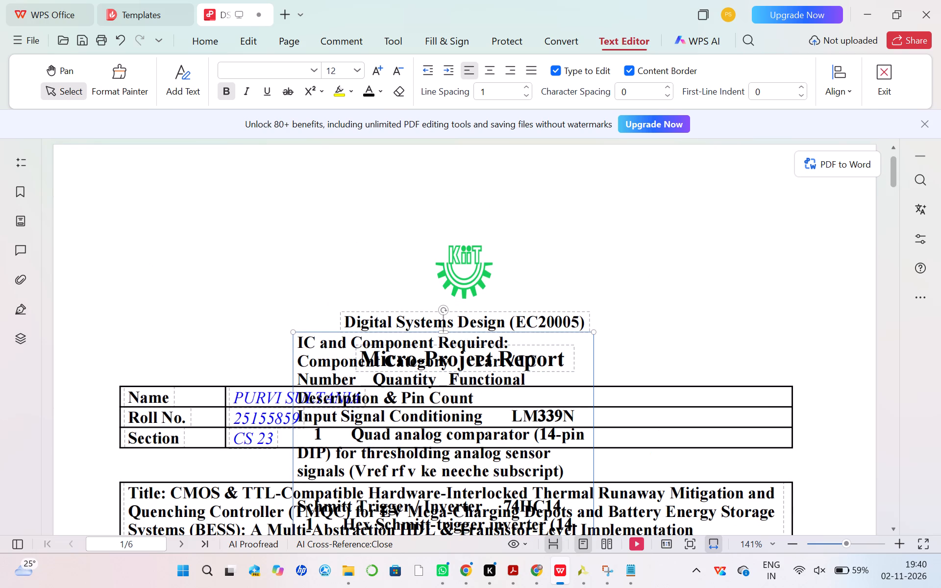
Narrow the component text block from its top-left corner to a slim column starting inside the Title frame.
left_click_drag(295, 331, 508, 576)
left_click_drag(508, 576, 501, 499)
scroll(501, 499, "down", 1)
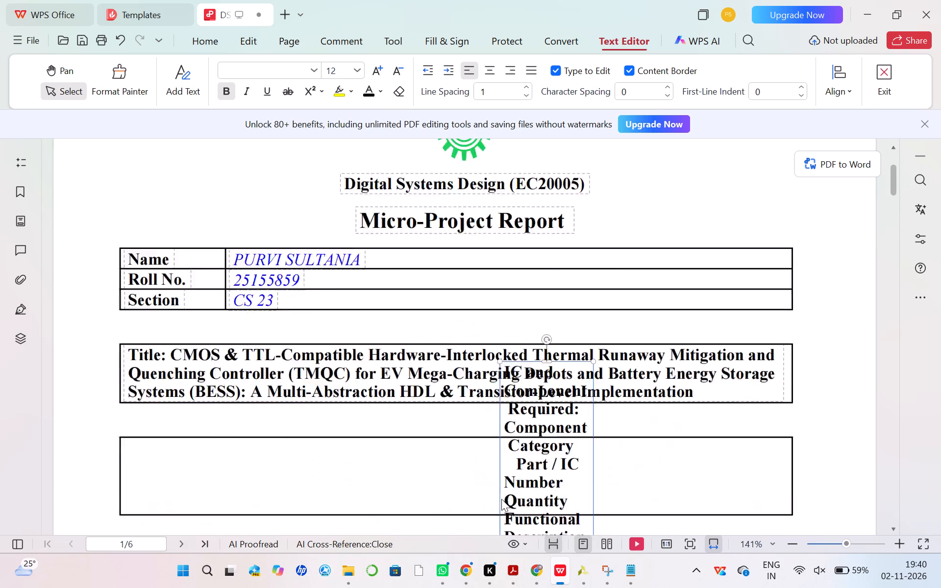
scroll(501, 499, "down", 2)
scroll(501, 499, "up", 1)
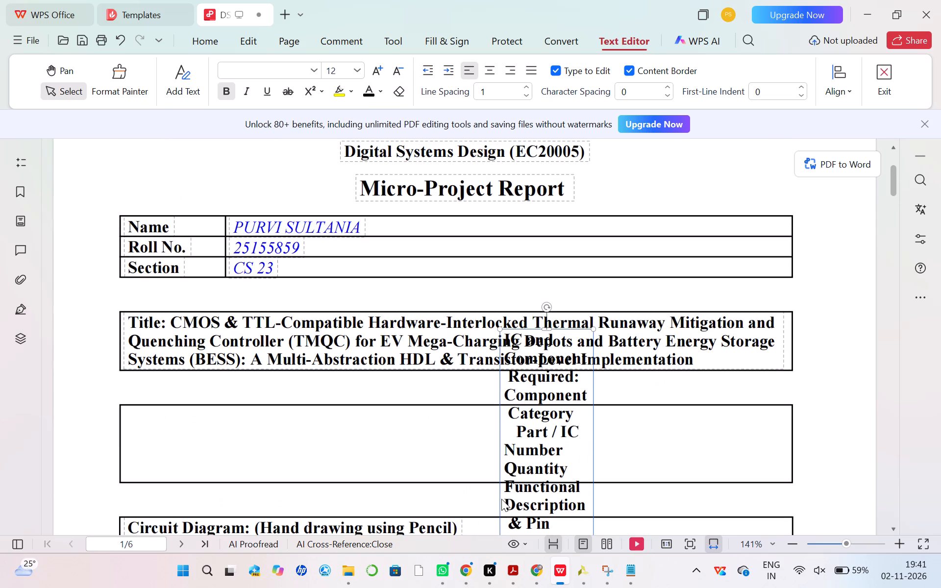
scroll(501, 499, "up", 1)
Widen the component text block from its top-left corner until its left edge is just inside the frame's left border.
left_click_drag(502, 330, 432, 305)
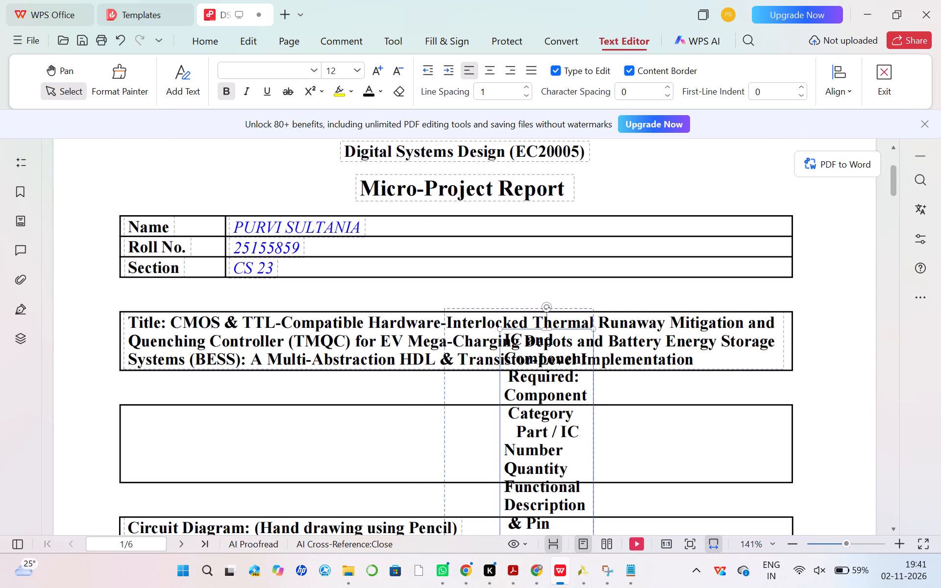
left_click_drag(432, 305, 171, 272)
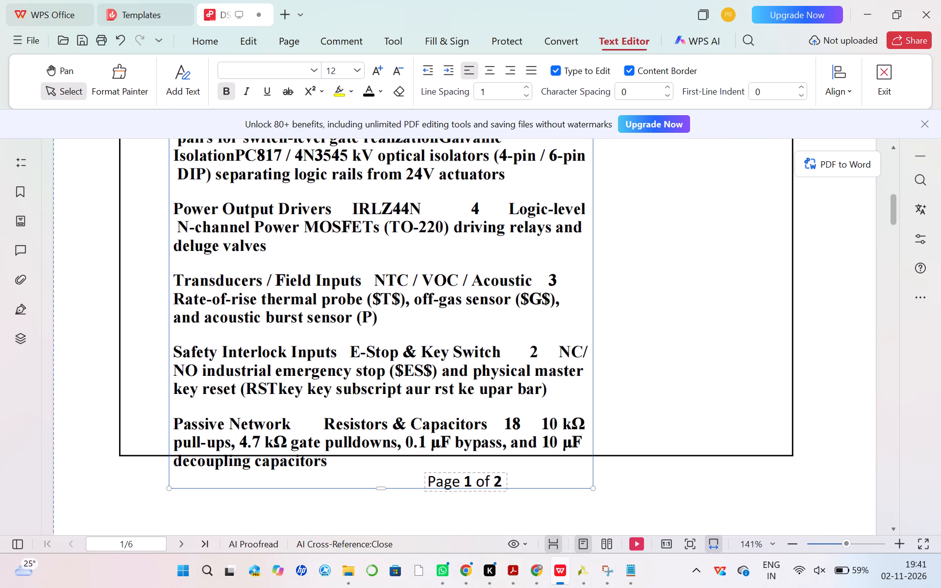
Widen the component text block from its bottom-right corner past the frame's right border, almost to the page's right edge.
left_click_drag(592, 490, 571, 365)
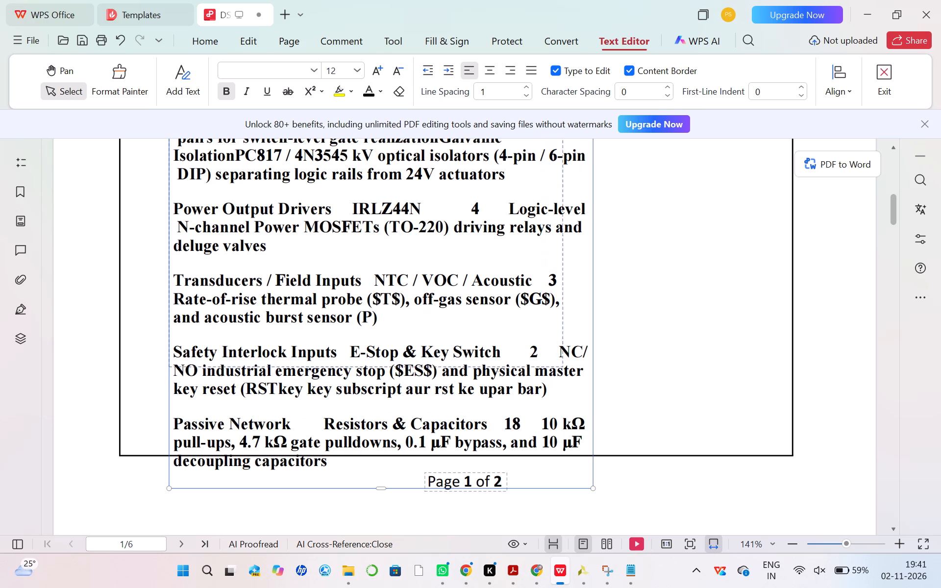
left_click_drag(571, 365, 798, 213)
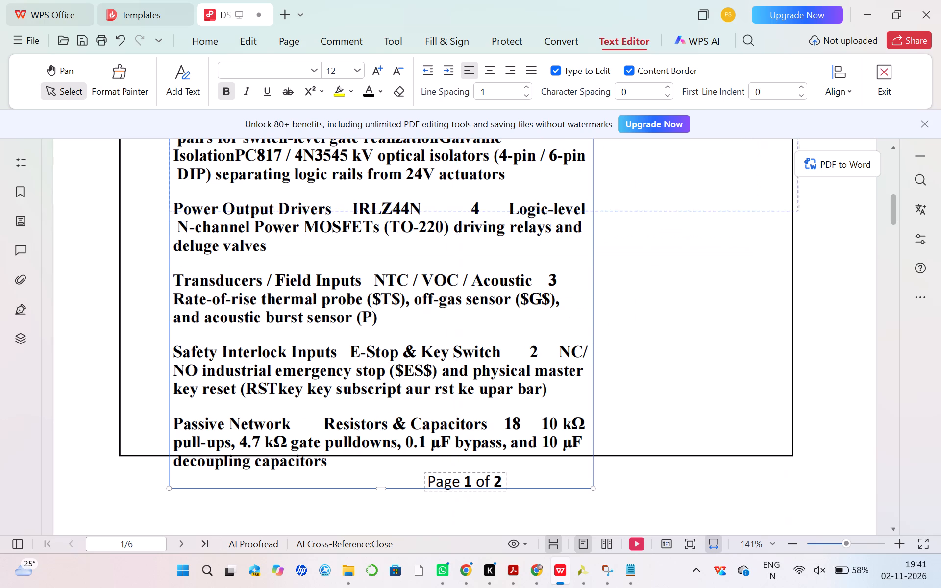
left_click_drag(798, 213, 830, 194)
scroll(690, 311, "up", 1)
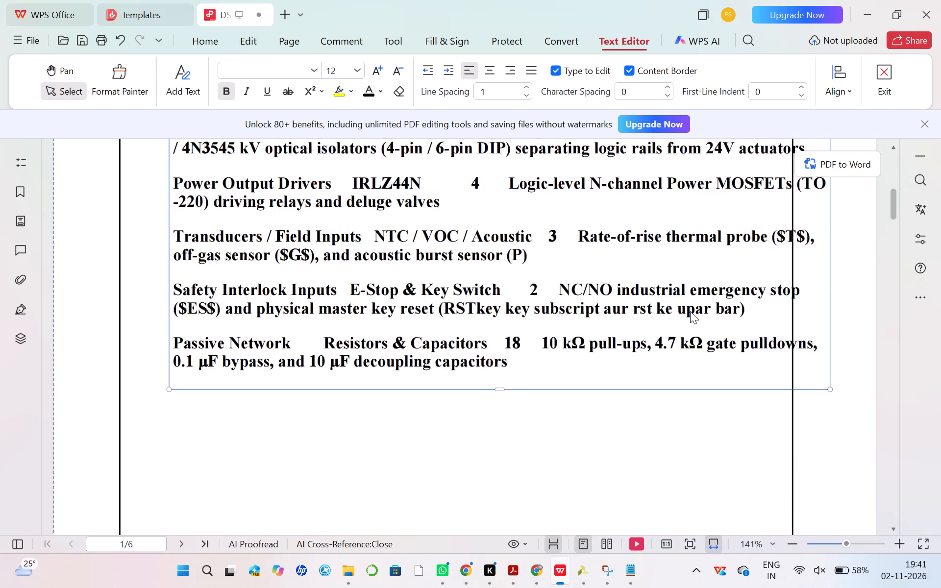
scroll(690, 311, "up", 1)
scroll(685, 259, "down", 1)
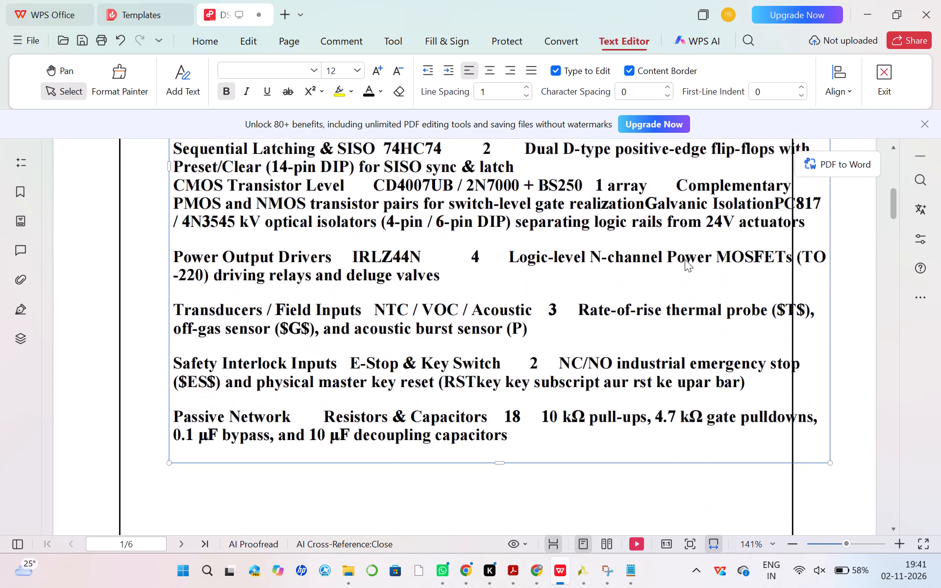
scroll(685, 259, "down", 1)
left_click_drag(831, 287, 833, 278)
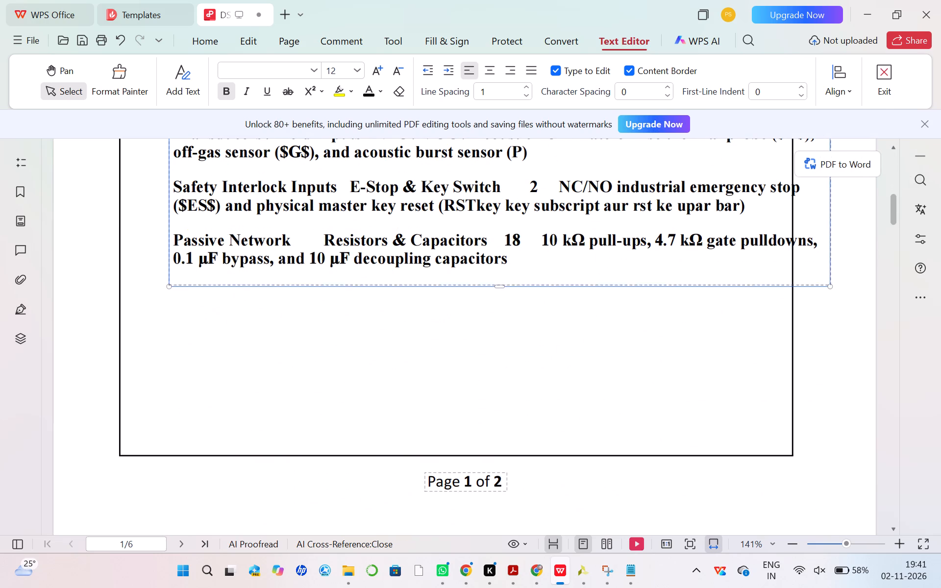
left_click_drag(833, 278, 854, 213)
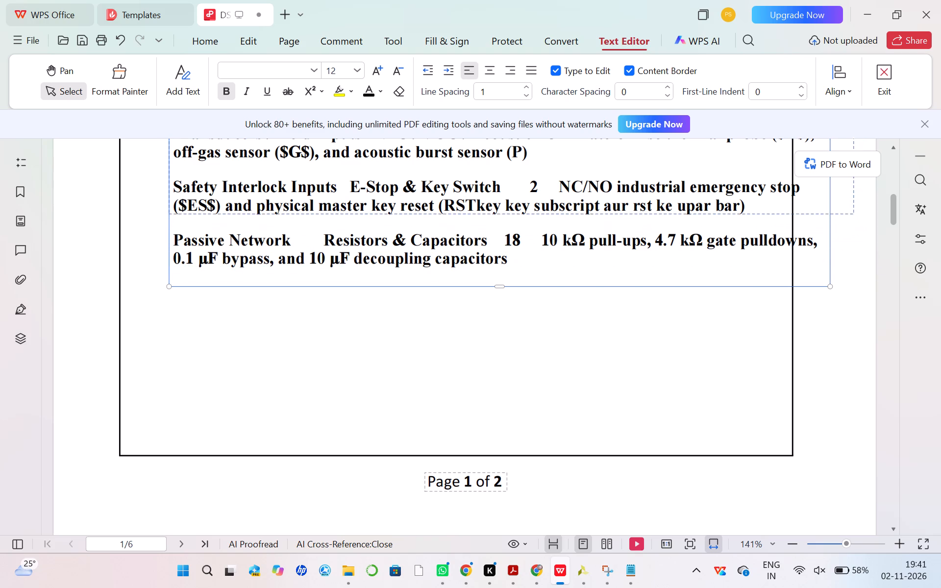
left_click_drag(854, 213, 854, 214)
scroll(630, 273, "up", 1)
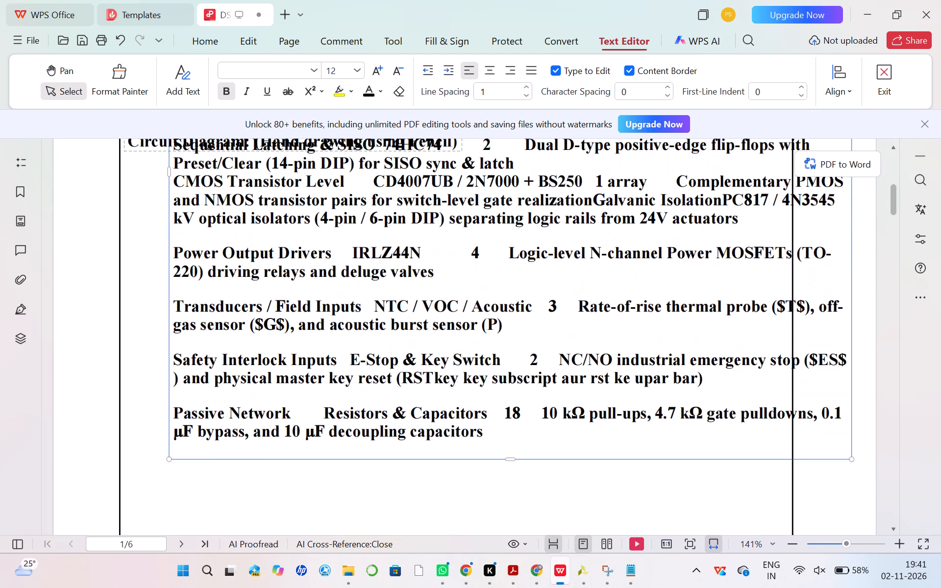
left_click_drag(853, 458, 867, 364)
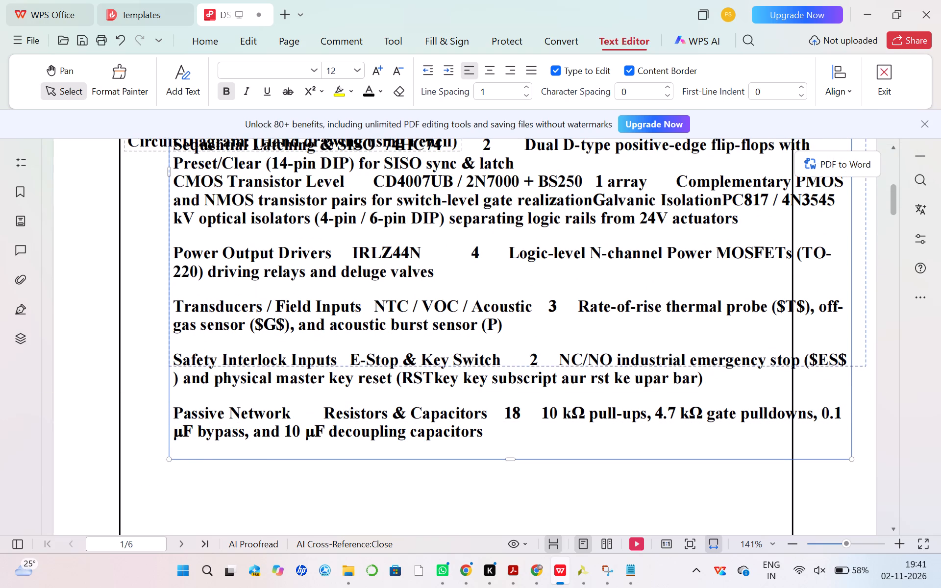
left_click_drag(867, 364, 868, 344)
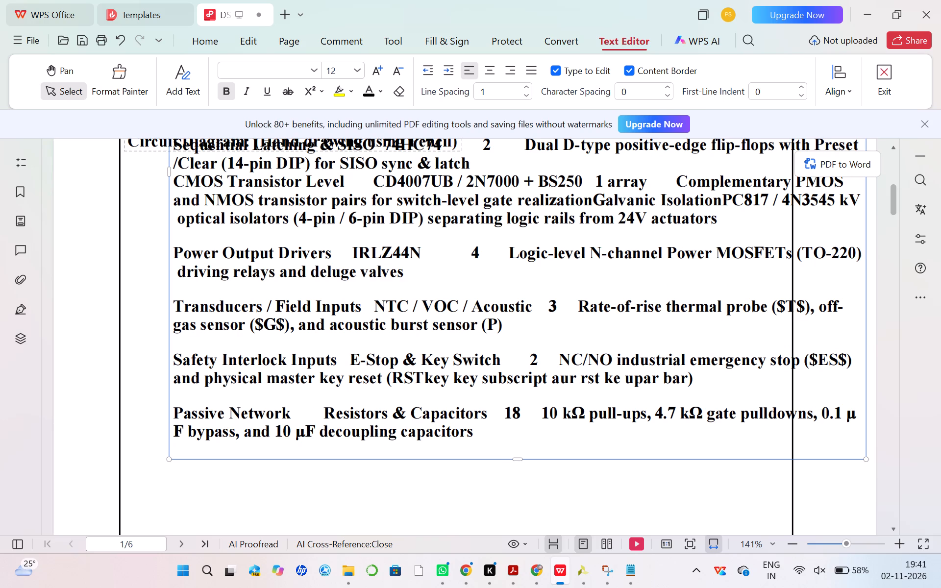
Extend the component text block from its bottom-left corner past the frame's left border, almost to the page's left edge.
left_click_drag(169, 456, 120, 312)
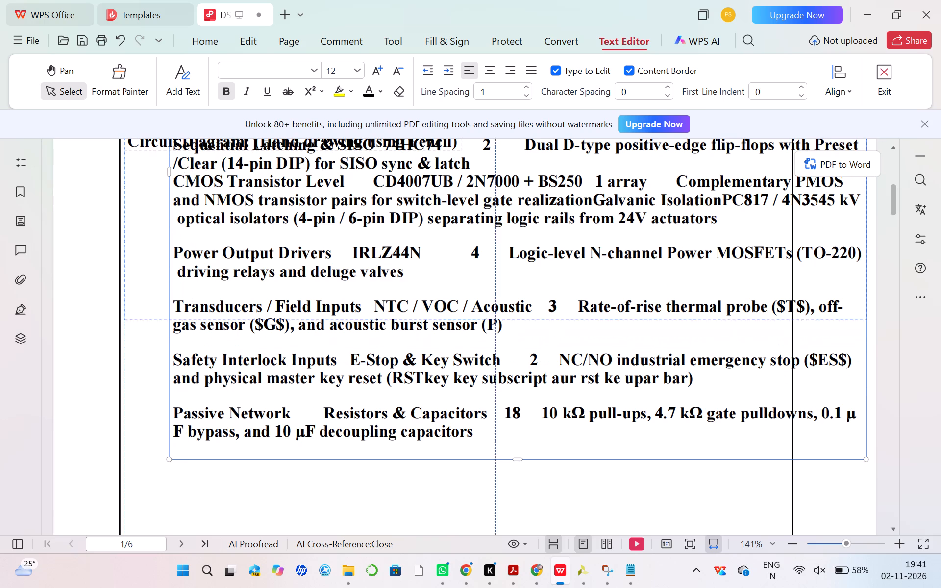
left_click_drag(120, 312, 68, 255)
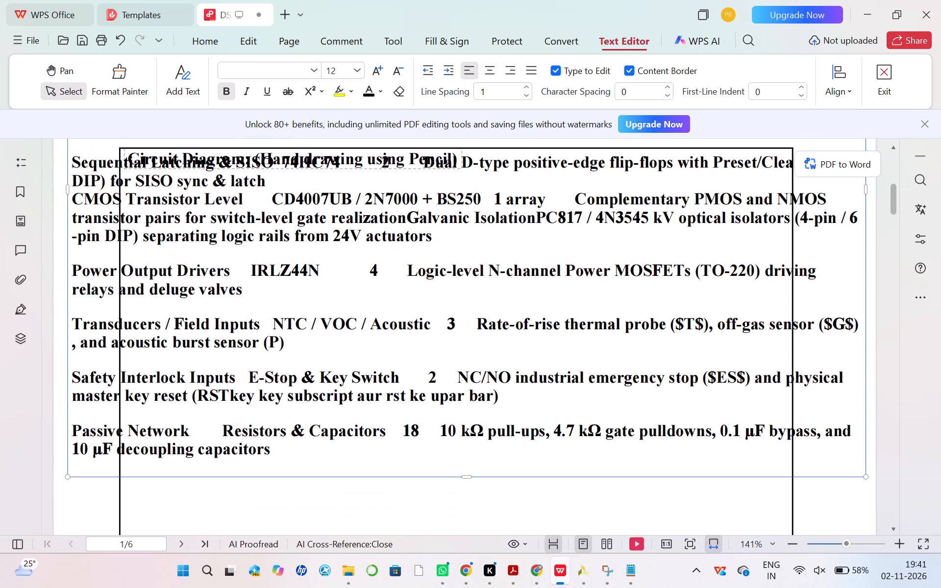
left_click_drag(66, 478, 80, 359)
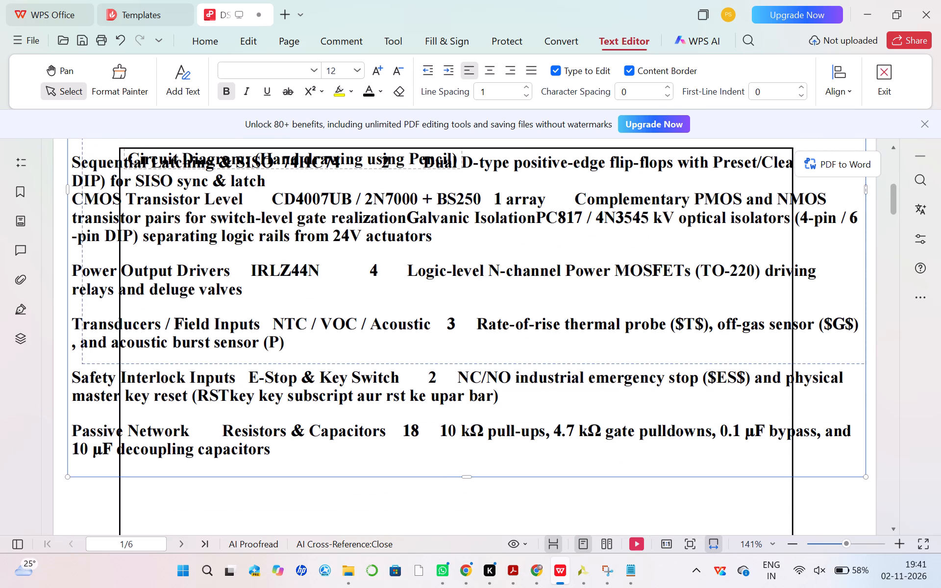
left_click_drag(80, 359, 56, 312)
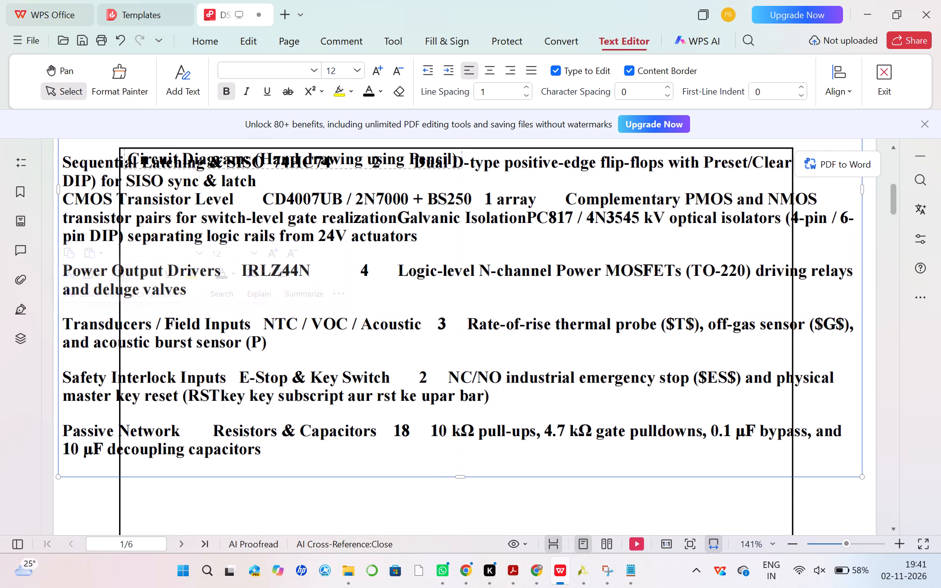
Lower the component text block's top edge from the Section row to the Title frame.
scroll(364, 305, "up", 2)
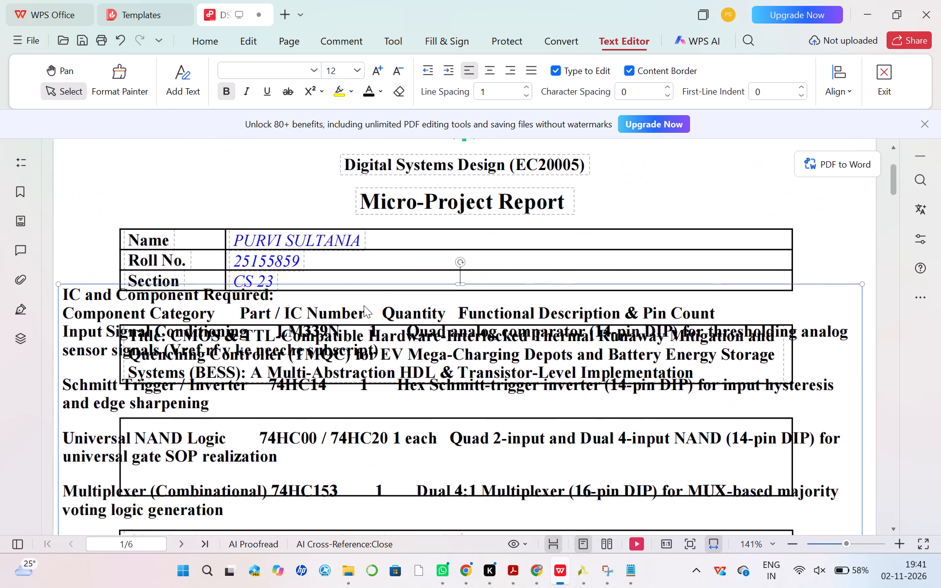
scroll(364, 305, "up", 2)
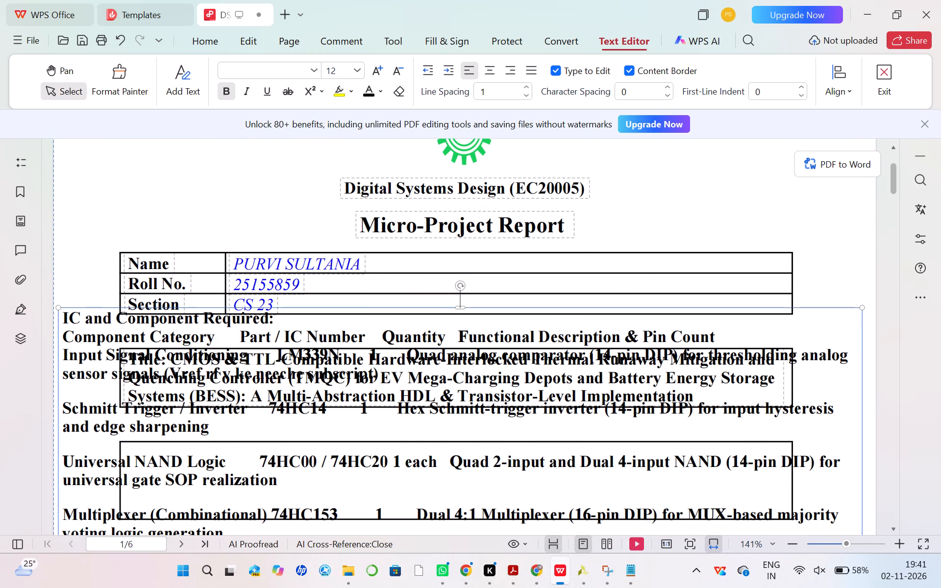
left_click_drag(459, 306, 465, 366)
scroll(465, 366, "down", 1)
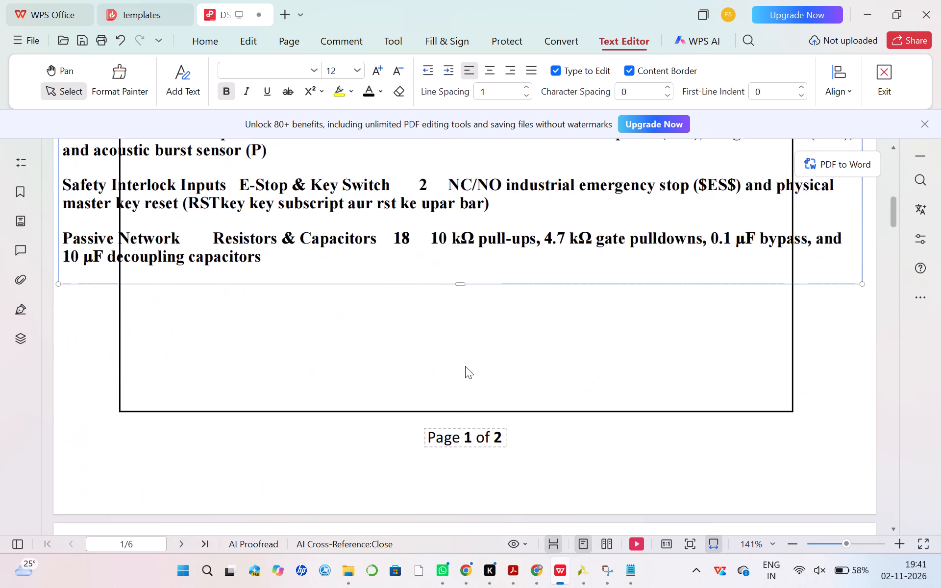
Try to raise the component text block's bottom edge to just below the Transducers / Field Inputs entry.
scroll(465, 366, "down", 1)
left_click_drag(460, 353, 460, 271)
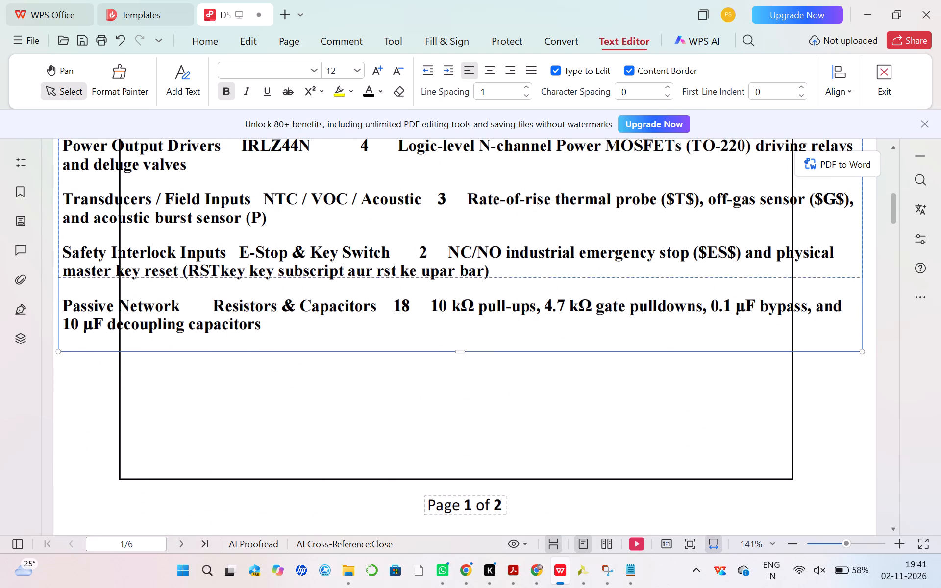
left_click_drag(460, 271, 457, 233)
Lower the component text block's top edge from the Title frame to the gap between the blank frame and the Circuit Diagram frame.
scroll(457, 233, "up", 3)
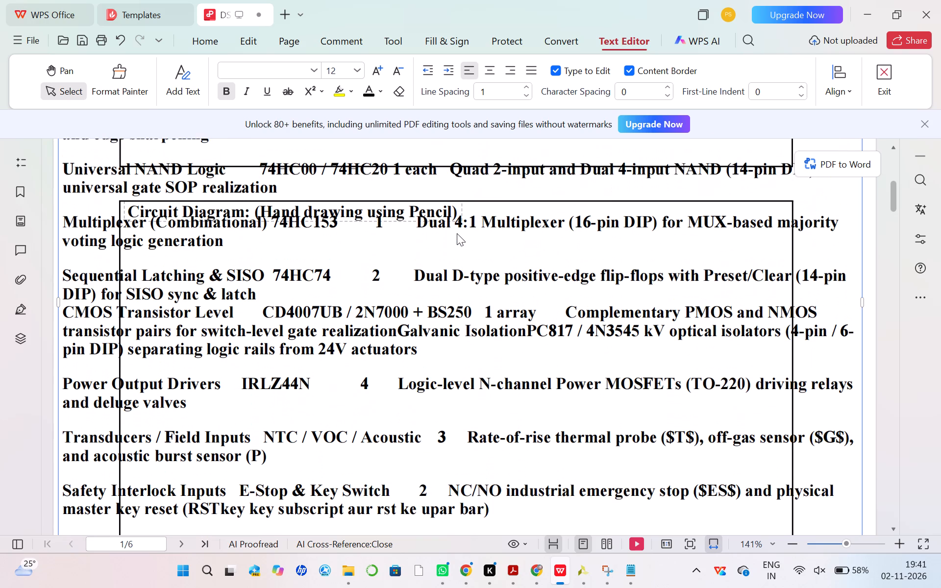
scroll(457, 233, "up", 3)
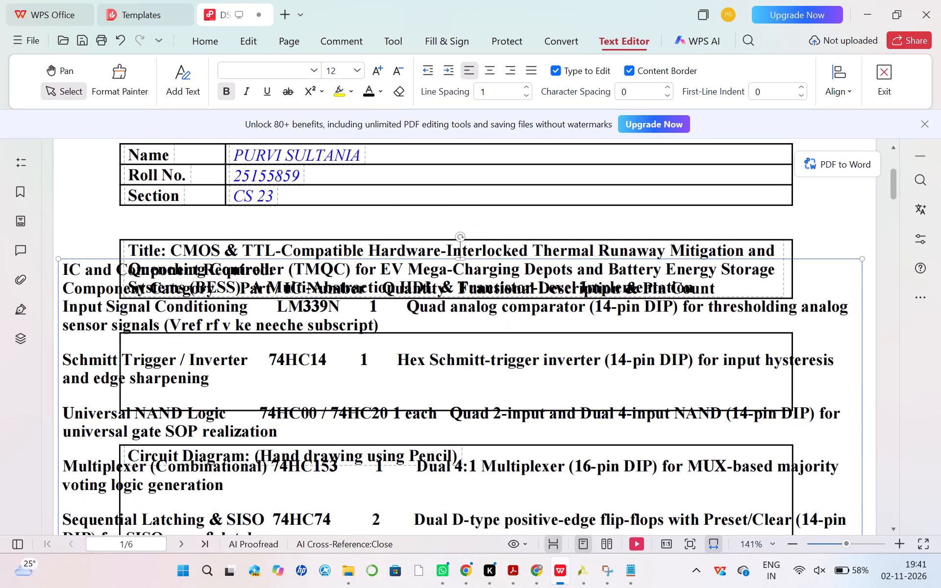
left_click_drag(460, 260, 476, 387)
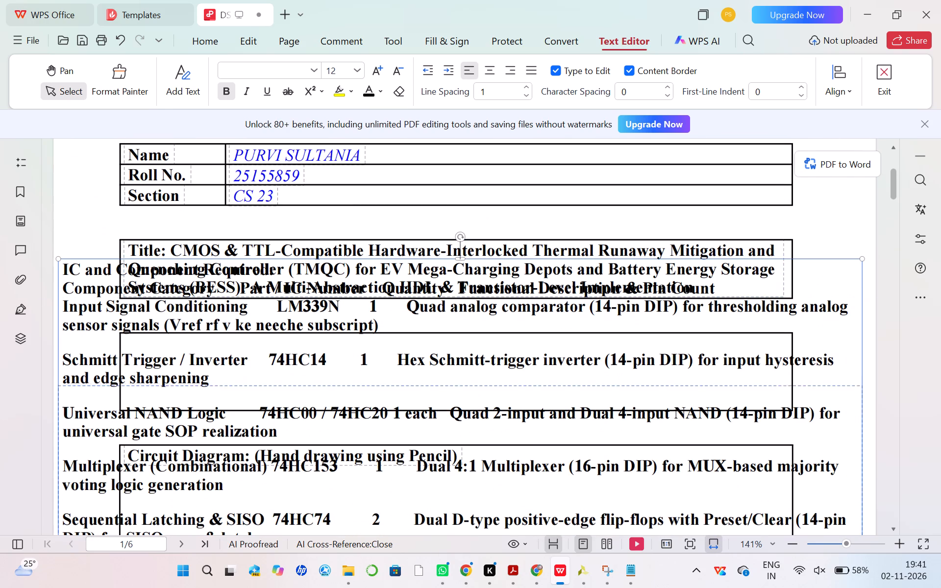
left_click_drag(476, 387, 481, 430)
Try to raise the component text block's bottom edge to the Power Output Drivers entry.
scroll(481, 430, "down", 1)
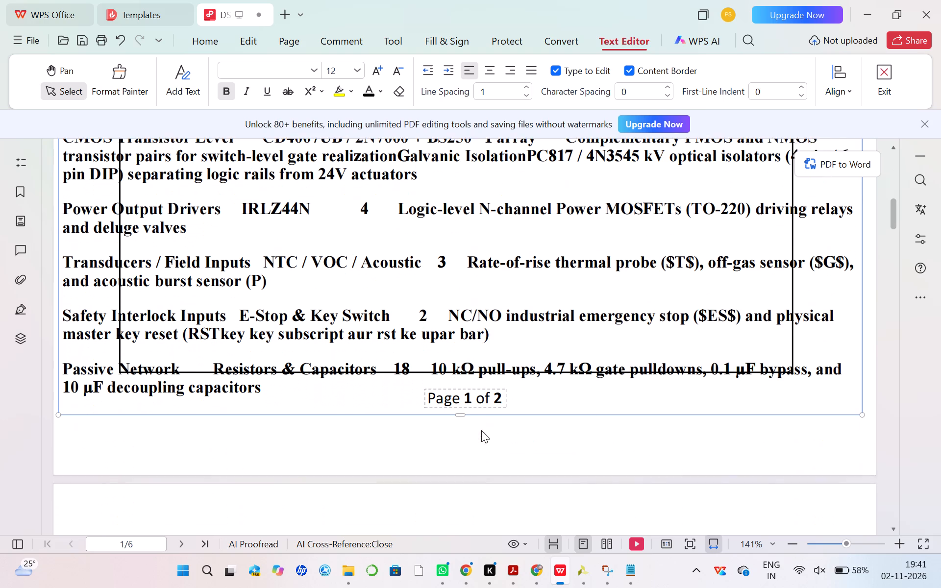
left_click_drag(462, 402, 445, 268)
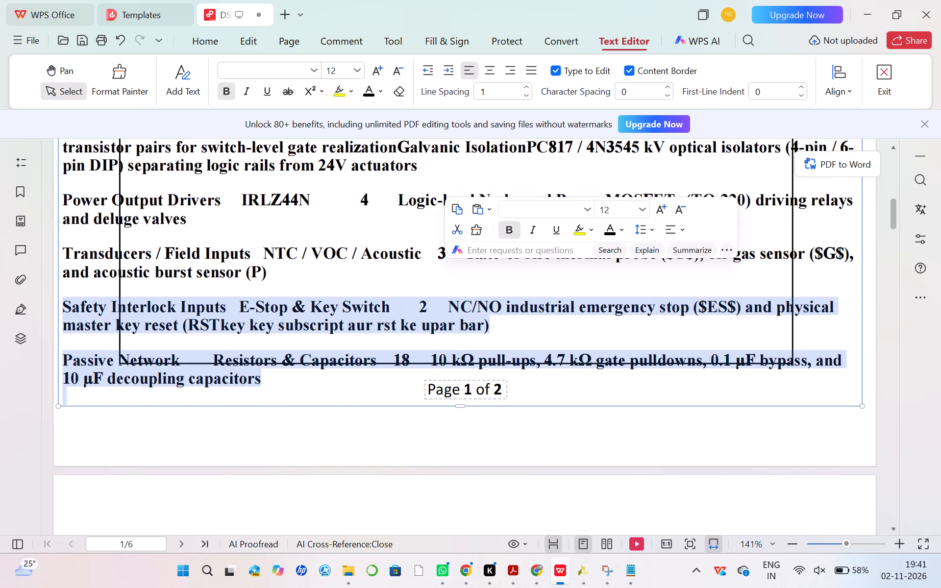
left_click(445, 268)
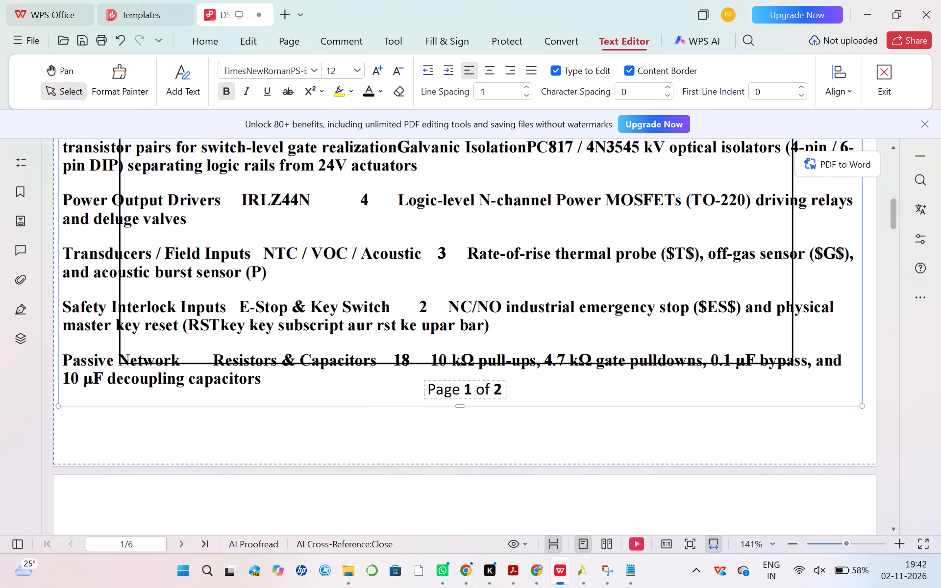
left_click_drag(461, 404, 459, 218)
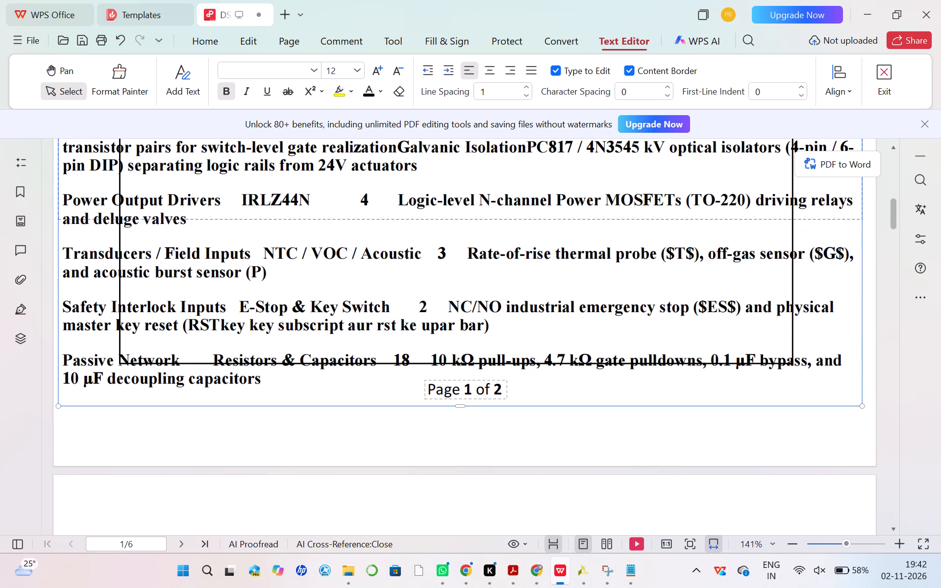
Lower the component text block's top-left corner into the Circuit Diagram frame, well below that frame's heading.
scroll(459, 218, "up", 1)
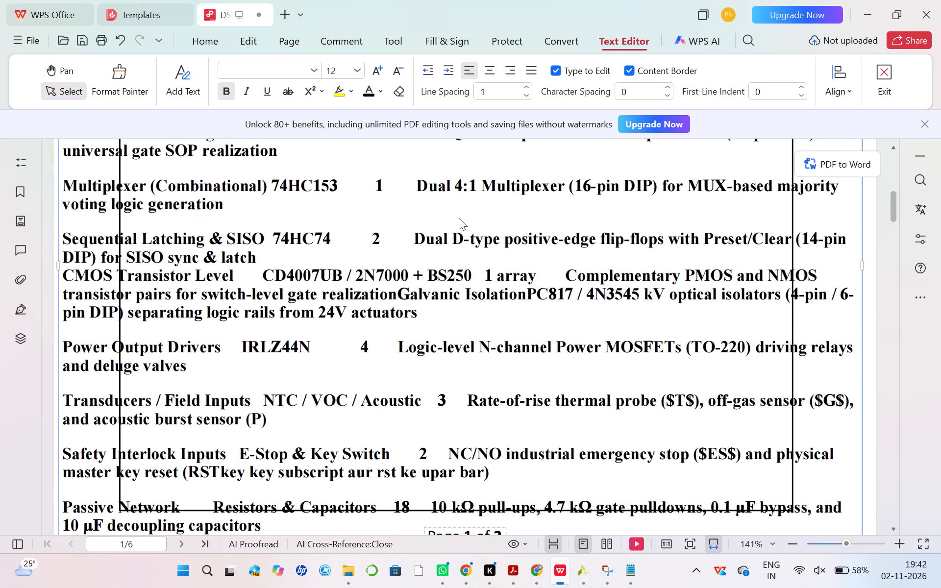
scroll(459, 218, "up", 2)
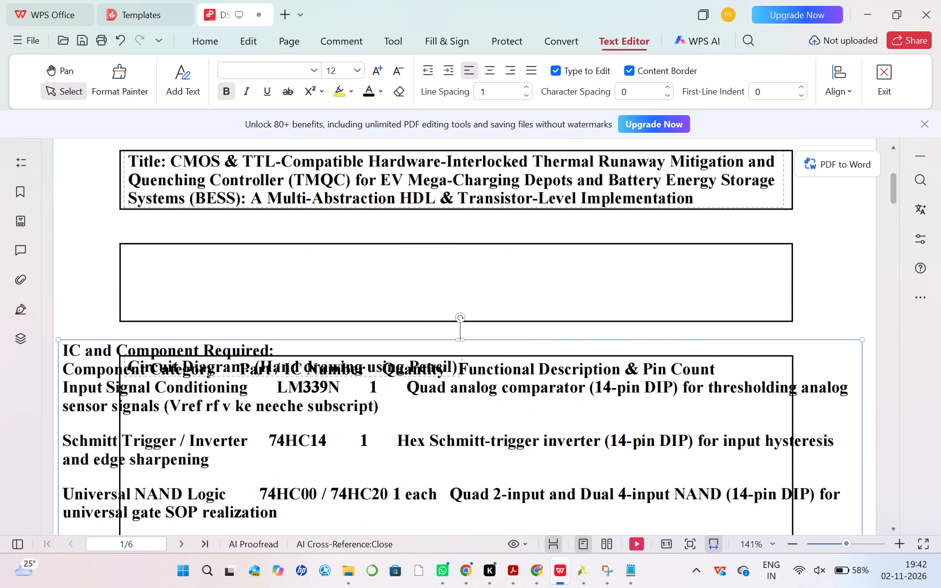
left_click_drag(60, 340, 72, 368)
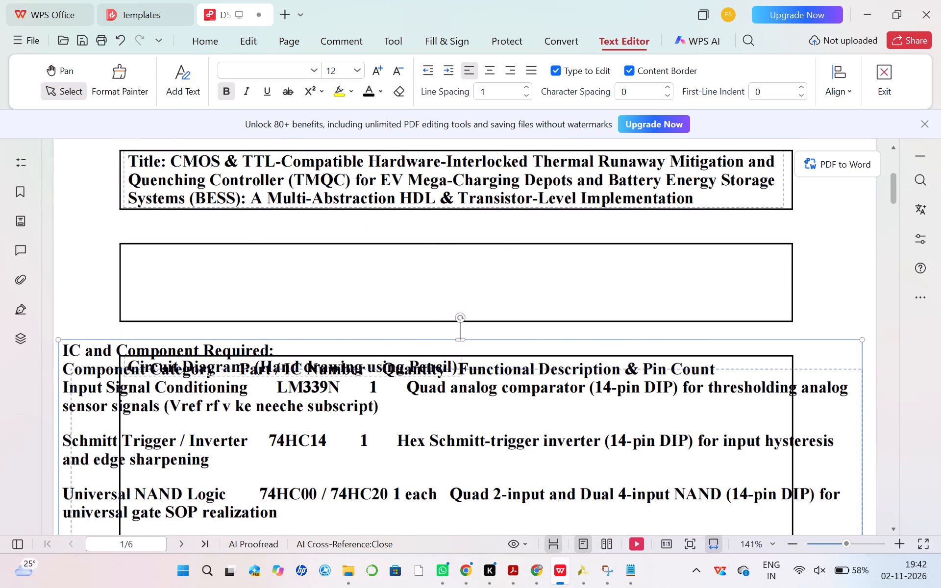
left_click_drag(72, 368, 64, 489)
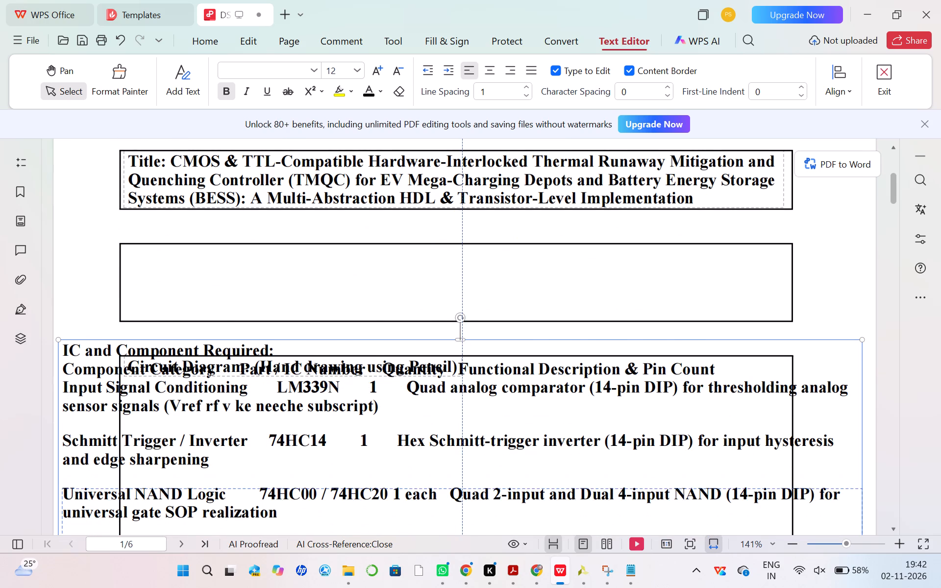
Examine how the component text block sits against the first page's frames, footer and bottom margin.
scroll(309, 367, "down", 2)
scroll(309, 367, "up", 1)
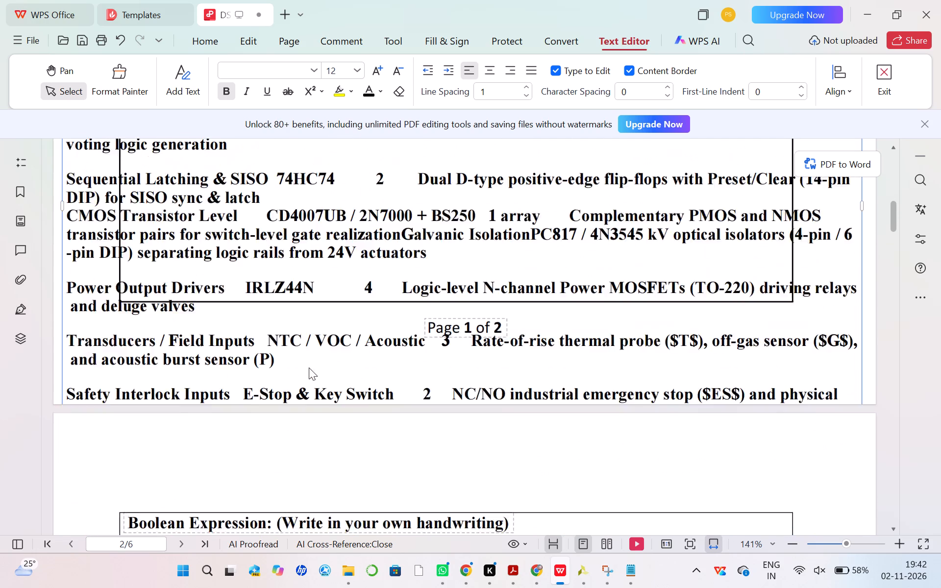
scroll(309, 367, "up", 3)
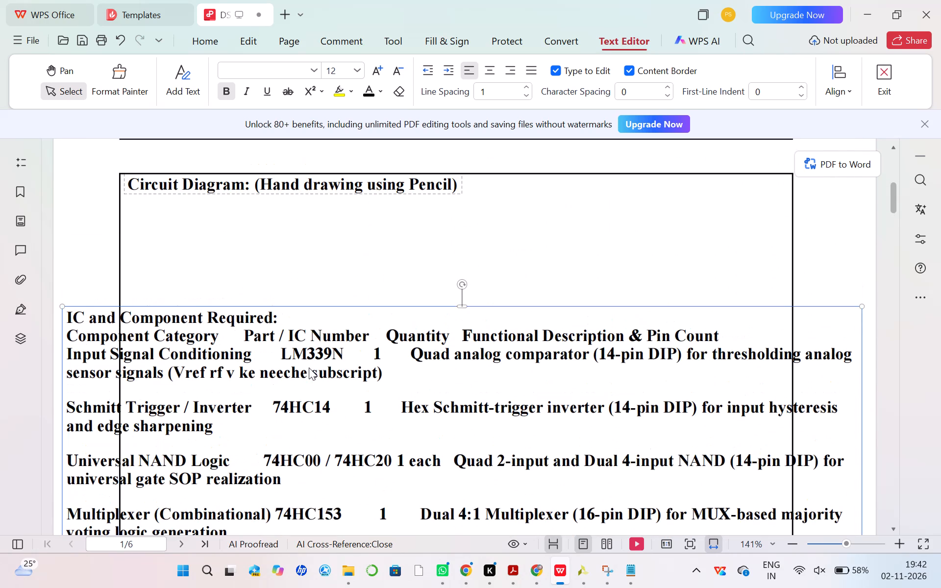
scroll(340, 276, "up", 1)
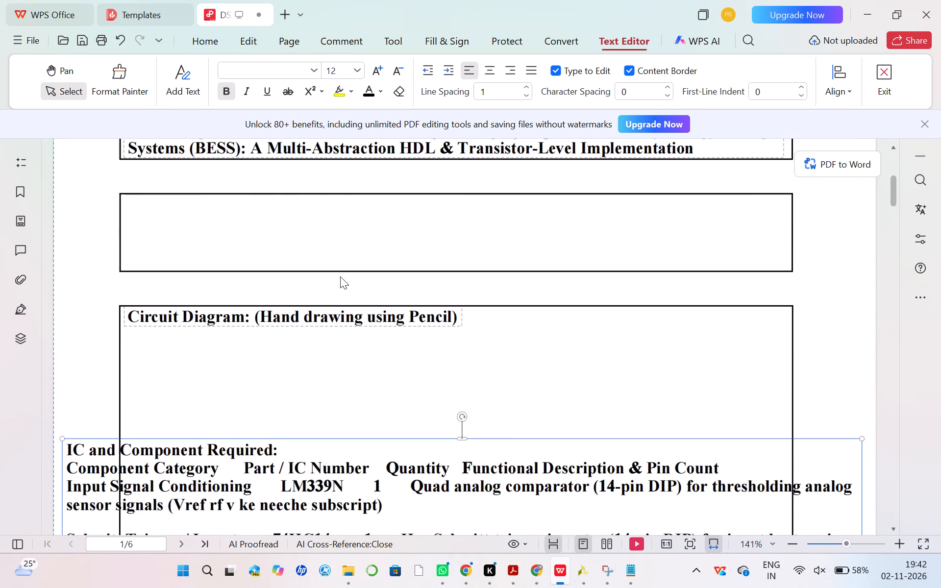
scroll(340, 276, "up", 1)
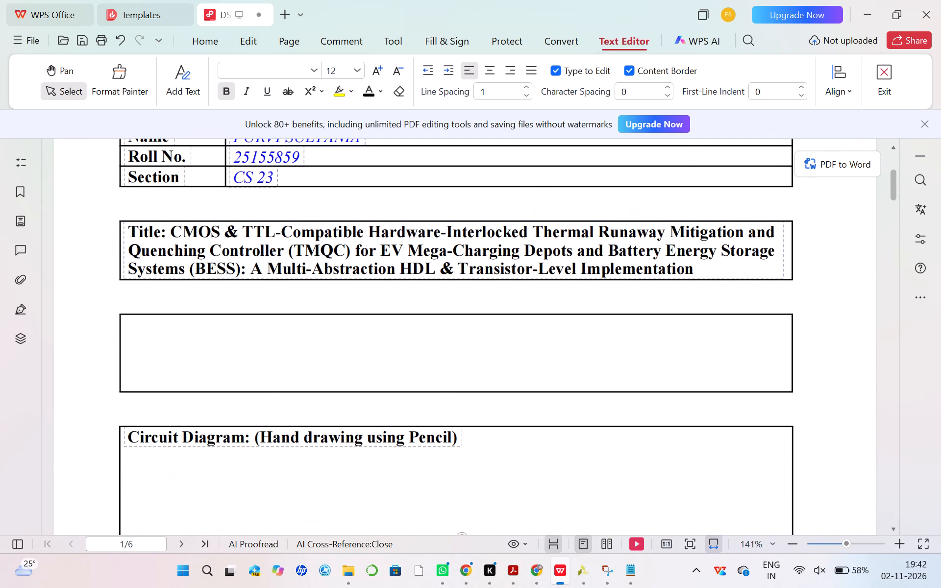
scroll(358, 239, "down", 3)
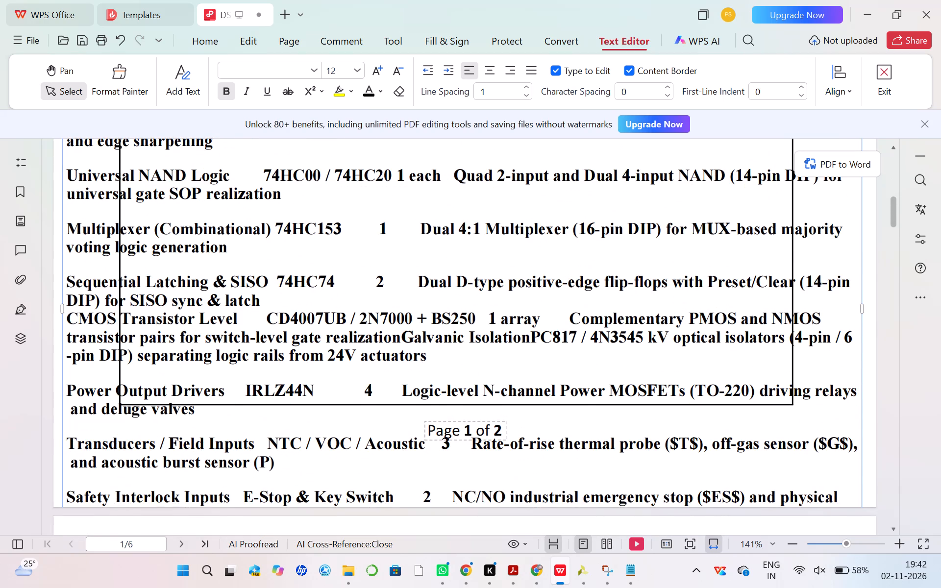
scroll(367, 282, "down", 1)
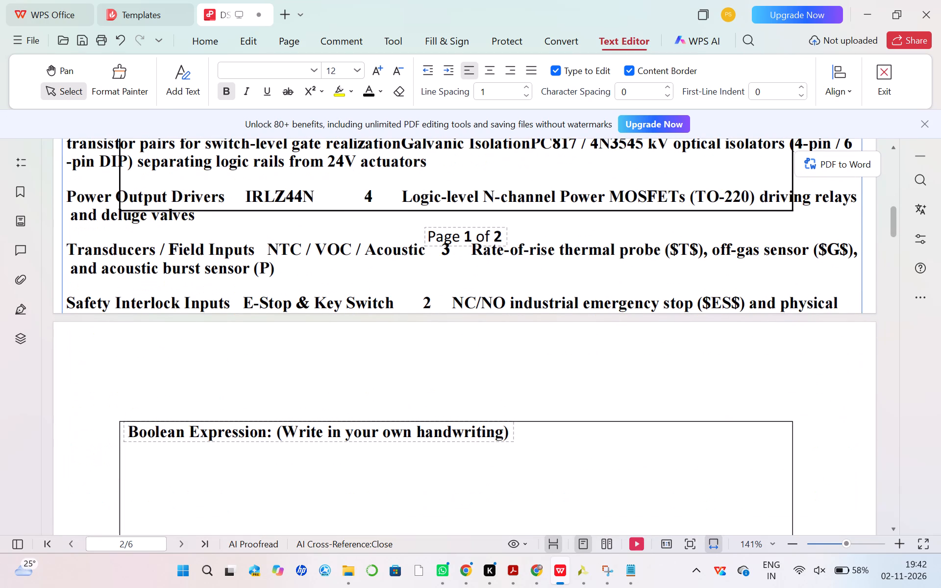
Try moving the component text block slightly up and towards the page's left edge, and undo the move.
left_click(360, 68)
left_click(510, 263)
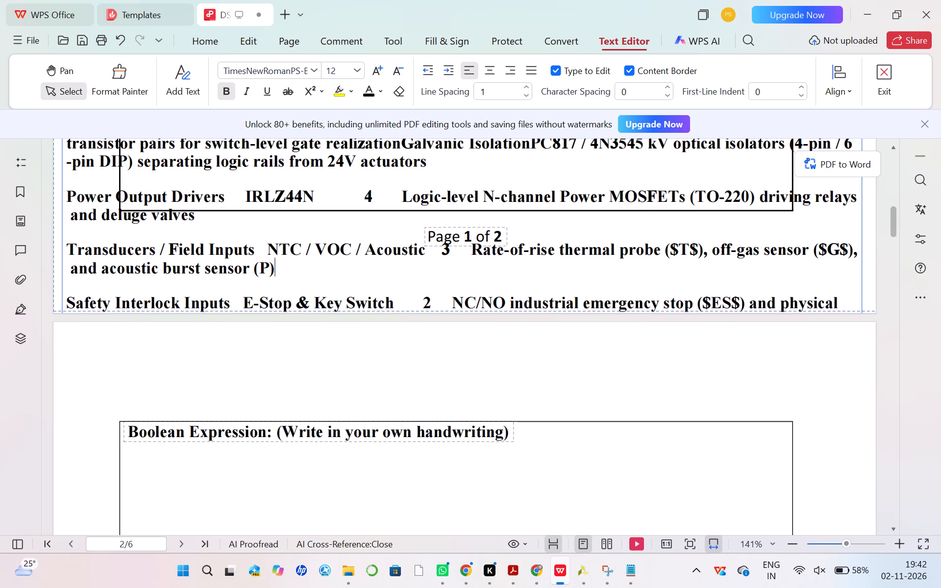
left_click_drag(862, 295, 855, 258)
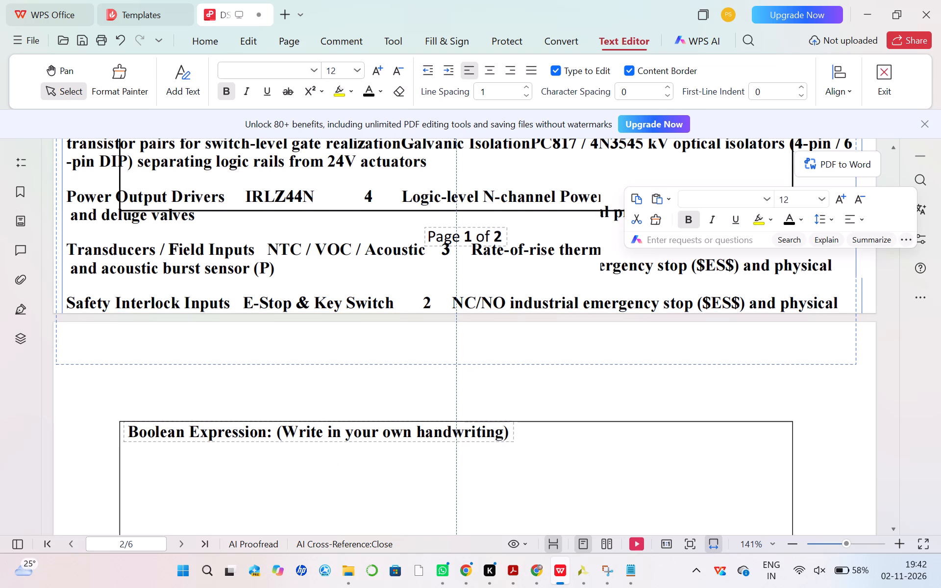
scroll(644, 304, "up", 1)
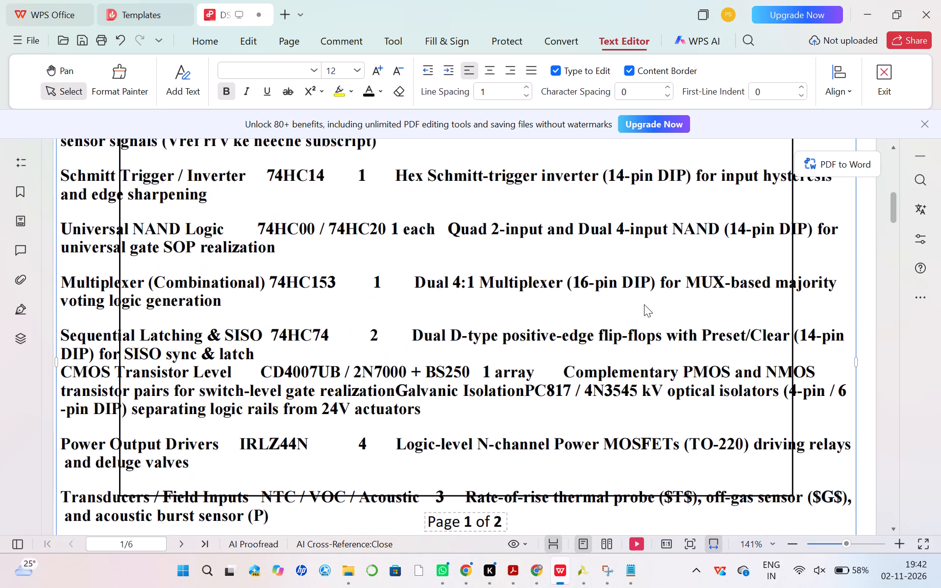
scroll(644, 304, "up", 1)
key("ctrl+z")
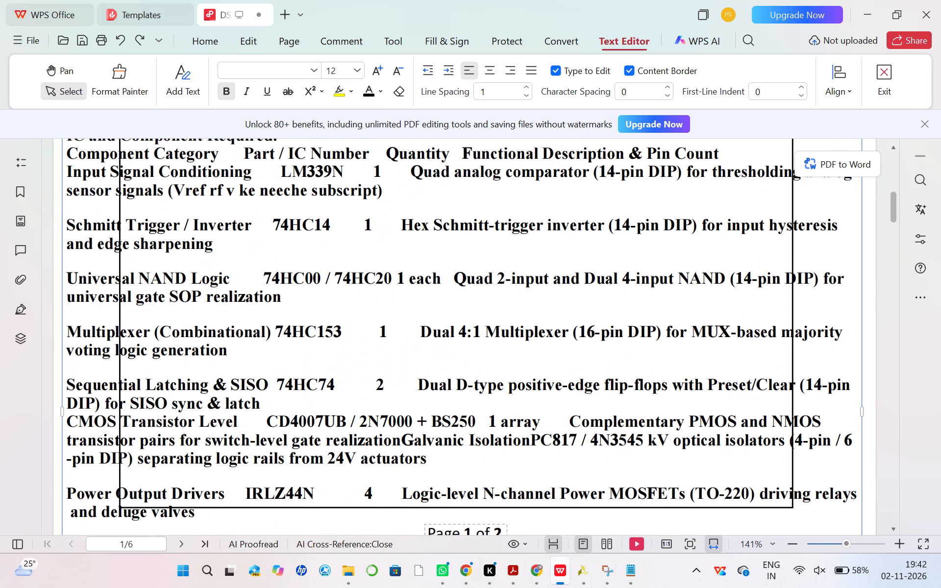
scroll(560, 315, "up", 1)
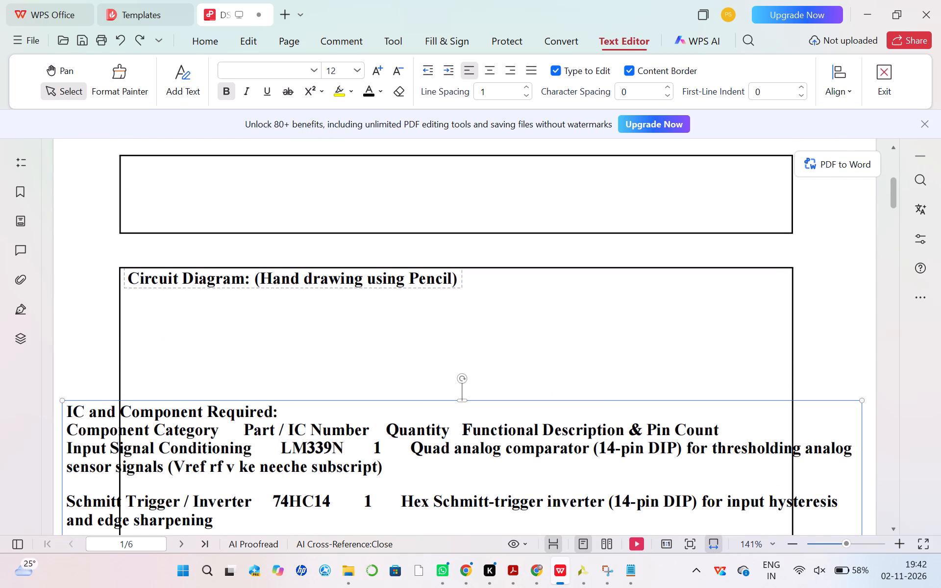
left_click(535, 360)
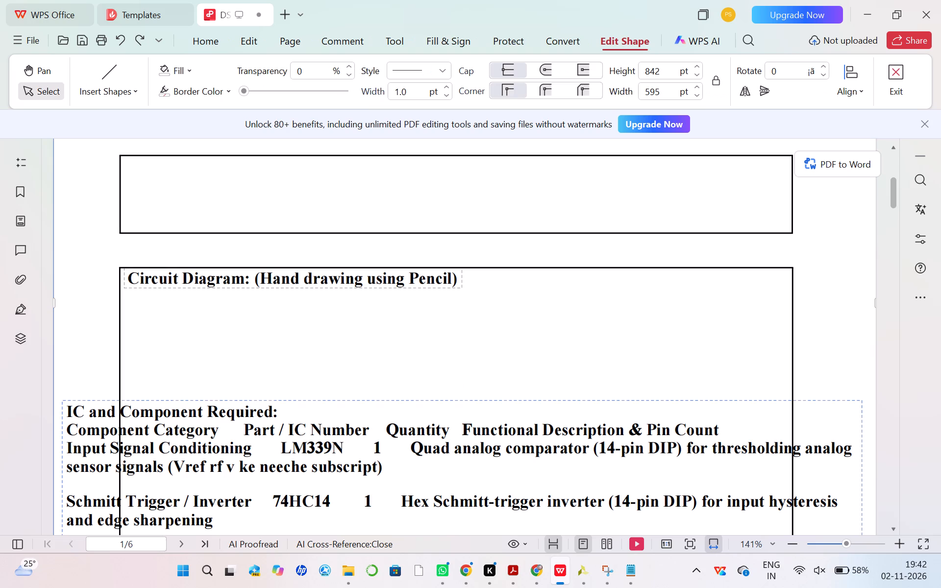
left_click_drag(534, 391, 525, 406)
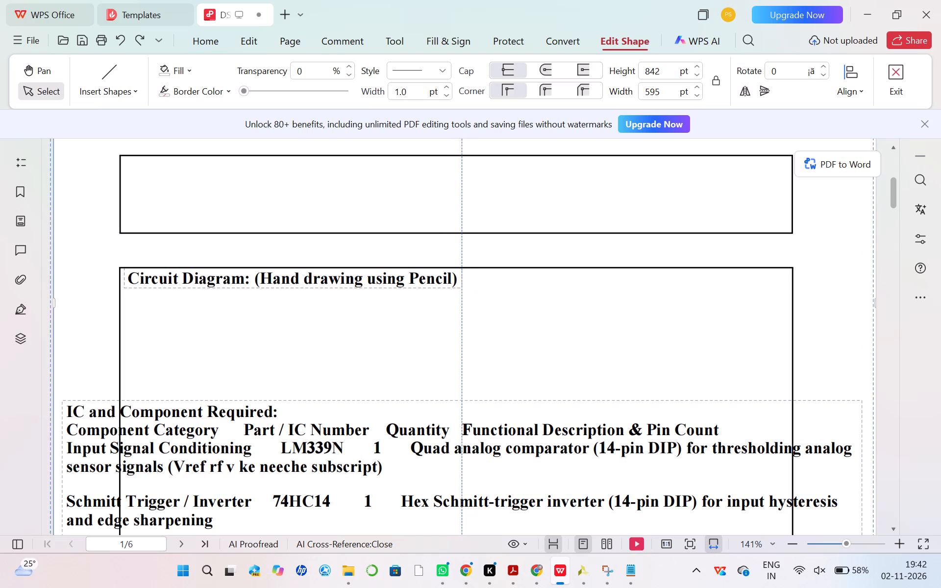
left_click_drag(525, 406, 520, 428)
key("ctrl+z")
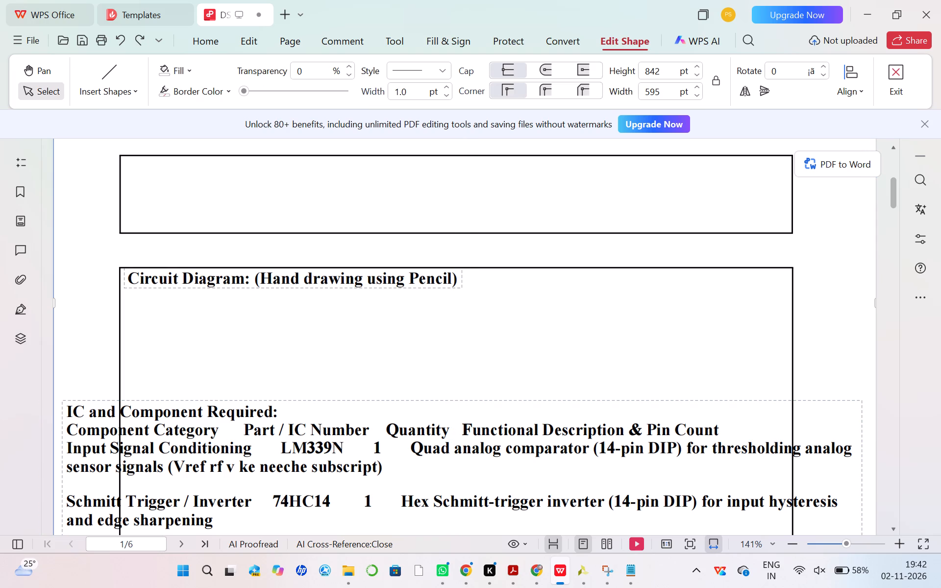
Move the component text block up until its top edge aligns with the top of the blank frame below the Title.
left_click_drag(491, 402, 494, 376)
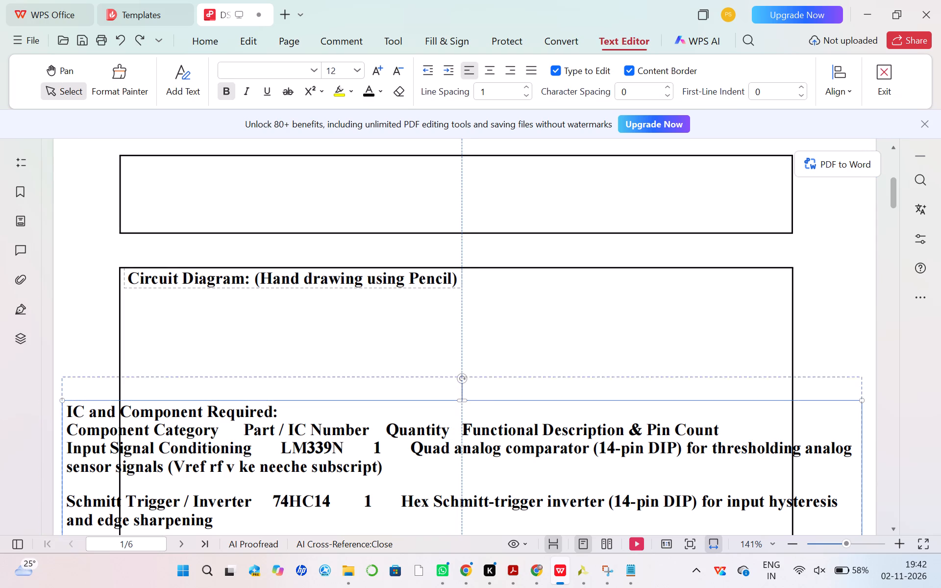
left_click_drag(494, 376, 506, 190)
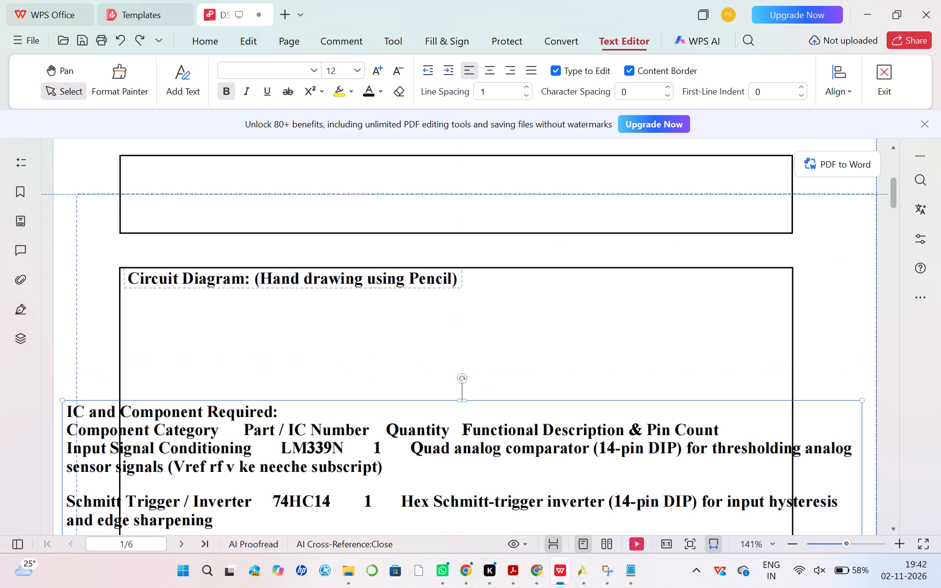
left_click_drag(506, 190, 510, 161)
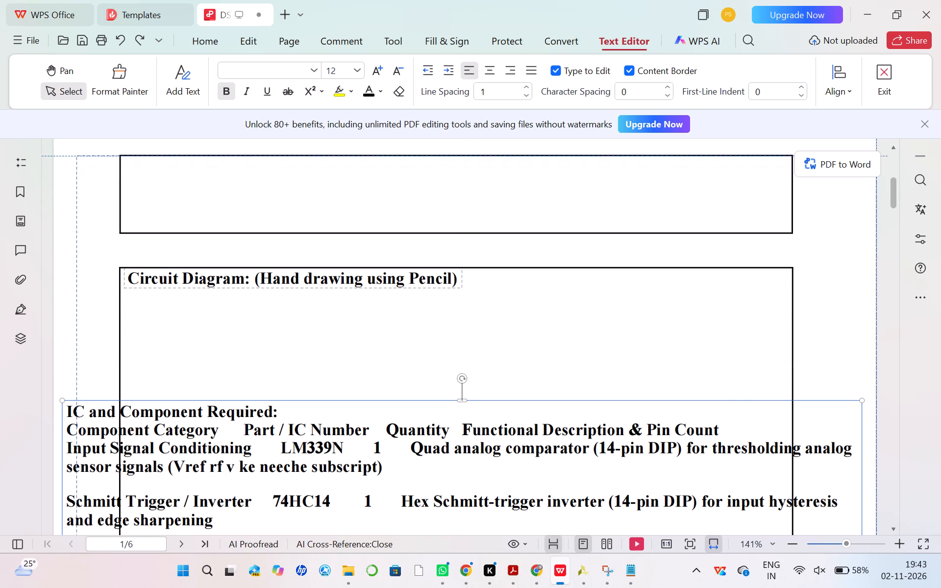
left_click_drag(510, 161, 510, 161)
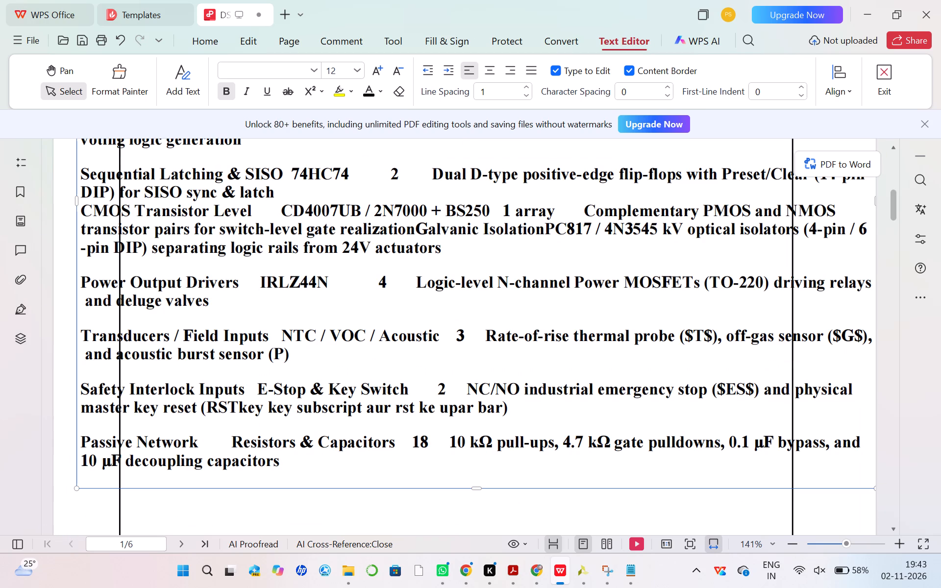
Extend the component text block from its bottom-left corner almost to the page's left edge.
left_click_drag(75, 490, 61, 430)
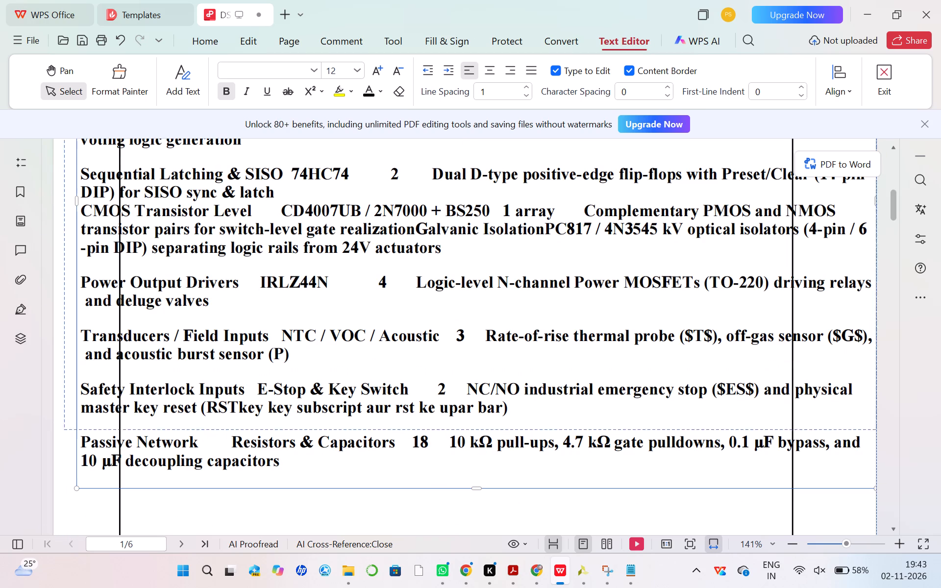
left_click_drag(61, 430, 56, 316)
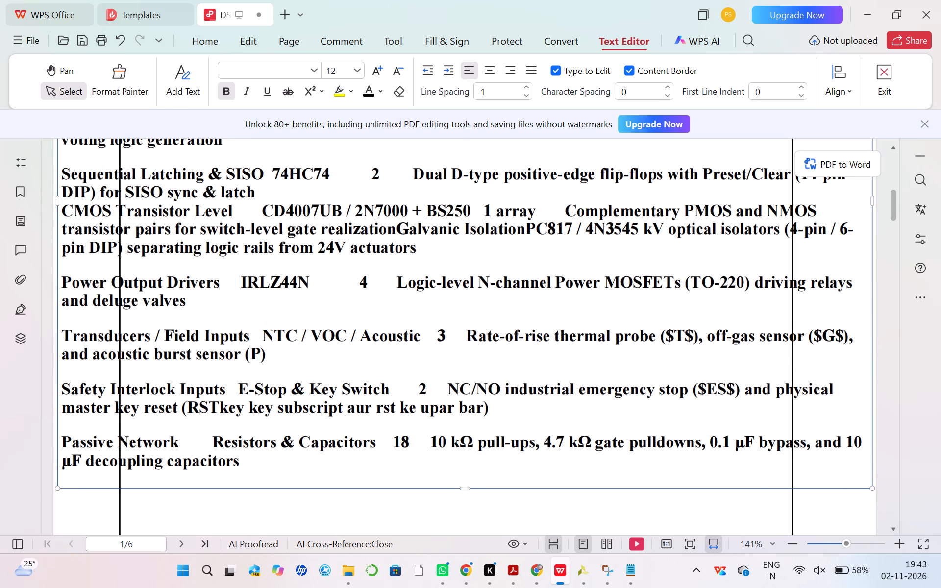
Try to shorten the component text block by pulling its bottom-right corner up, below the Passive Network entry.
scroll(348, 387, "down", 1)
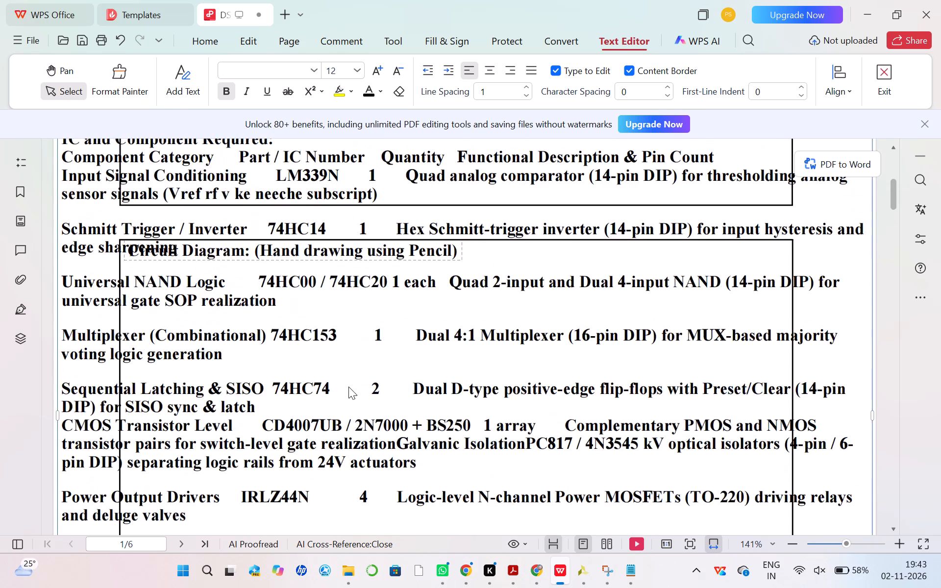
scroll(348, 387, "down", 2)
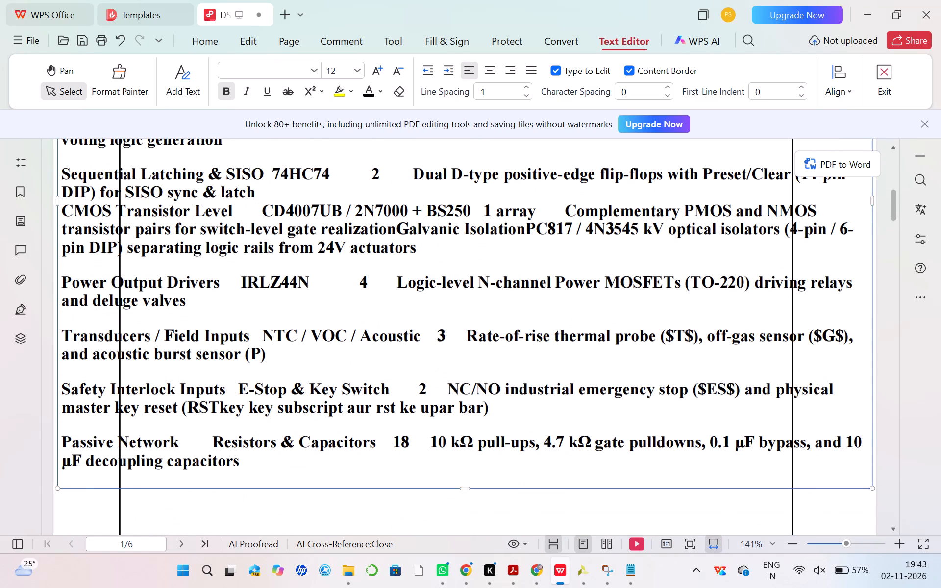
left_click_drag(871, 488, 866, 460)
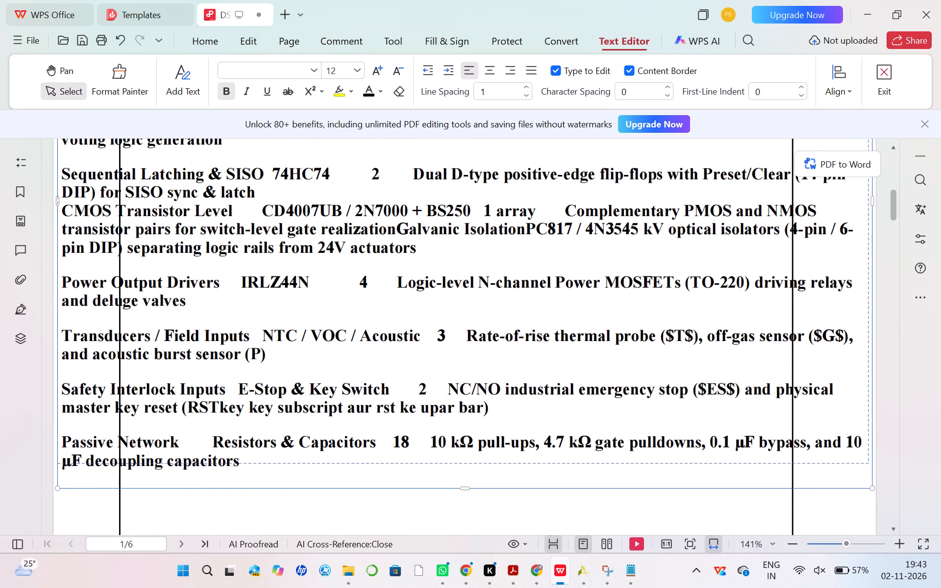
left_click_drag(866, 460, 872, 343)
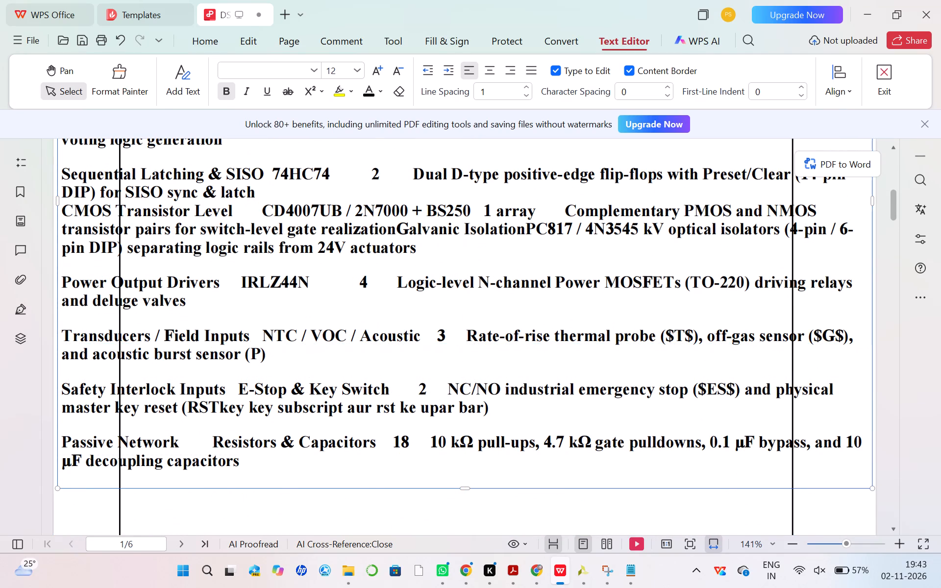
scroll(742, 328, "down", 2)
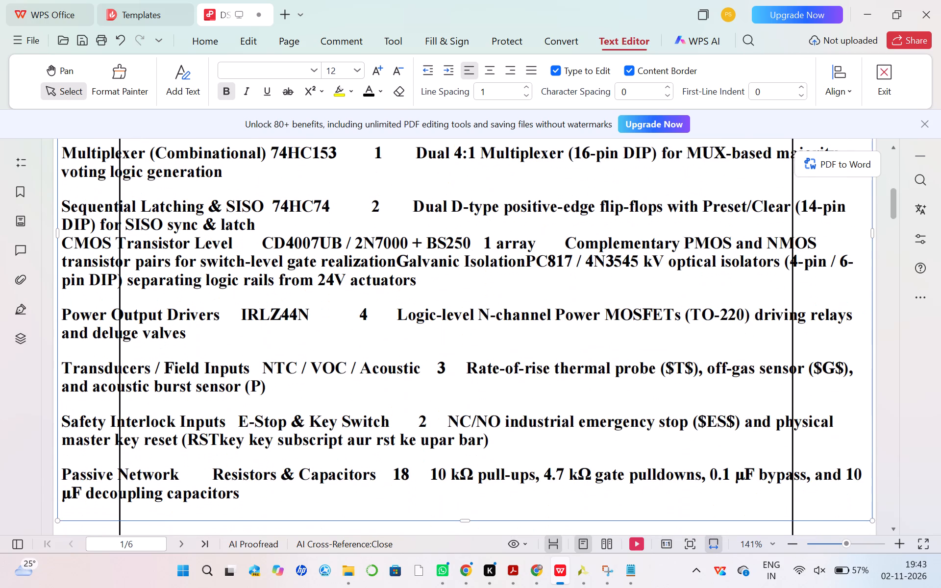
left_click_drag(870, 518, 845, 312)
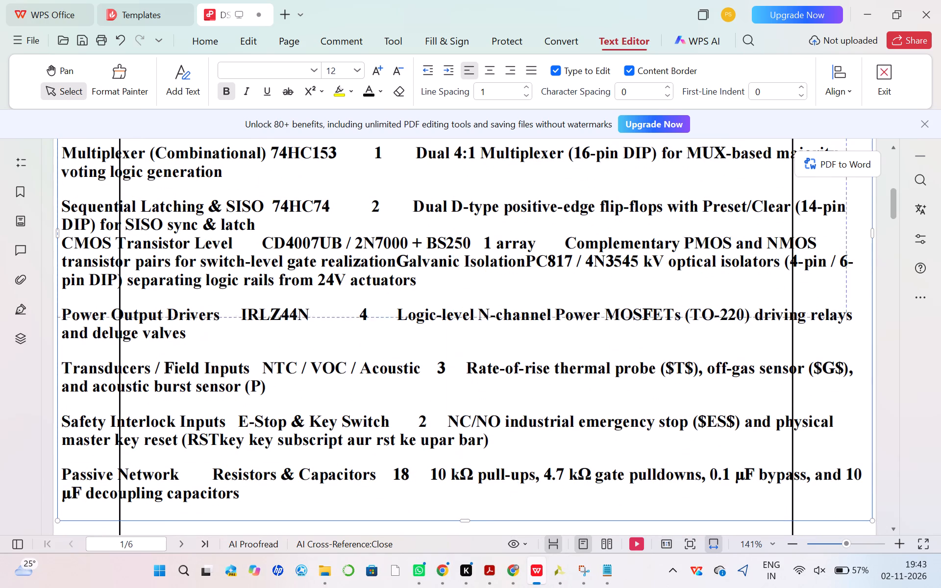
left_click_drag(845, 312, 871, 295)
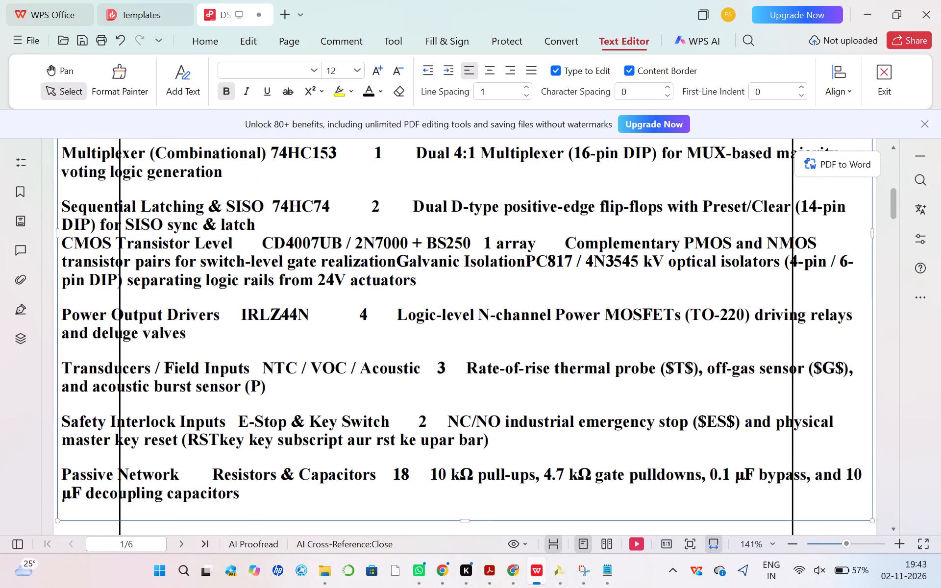
Set the font size of the whole component text block, from its heading to the Passive Network entry, to 5.
scroll(767, 312, "up", 2)
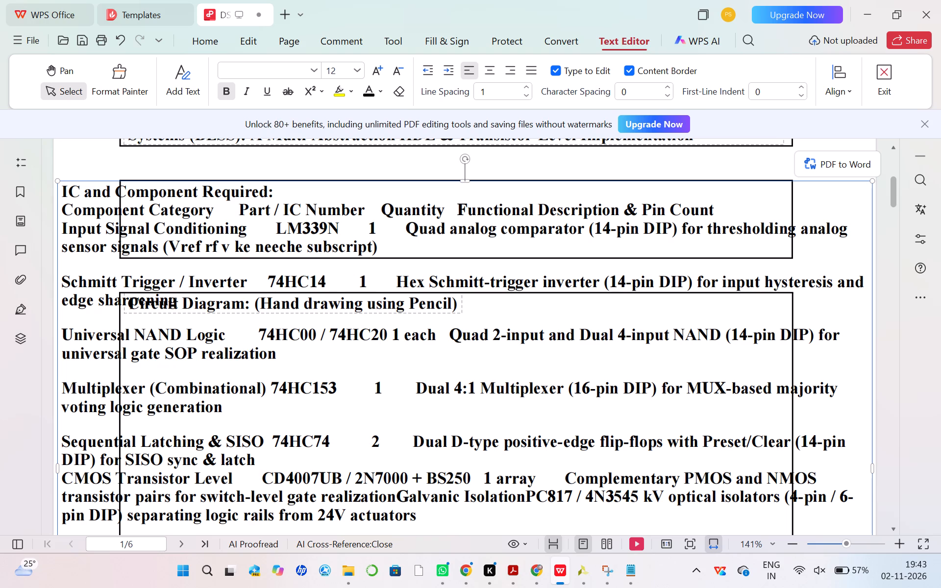
left_click_drag(63, 189, 546, 531)
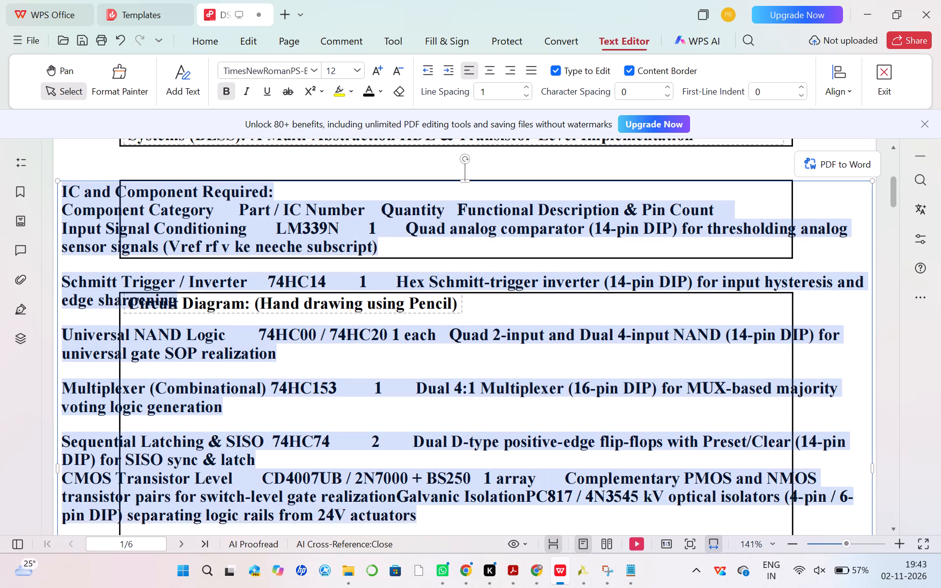
left_click_drag(546, 531, 333, 507)
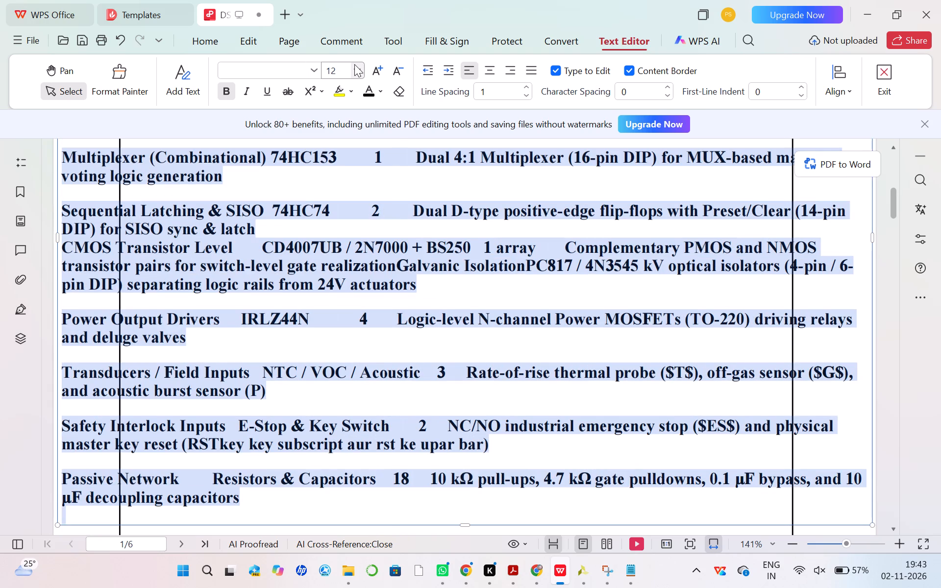
left_click(354, 64)
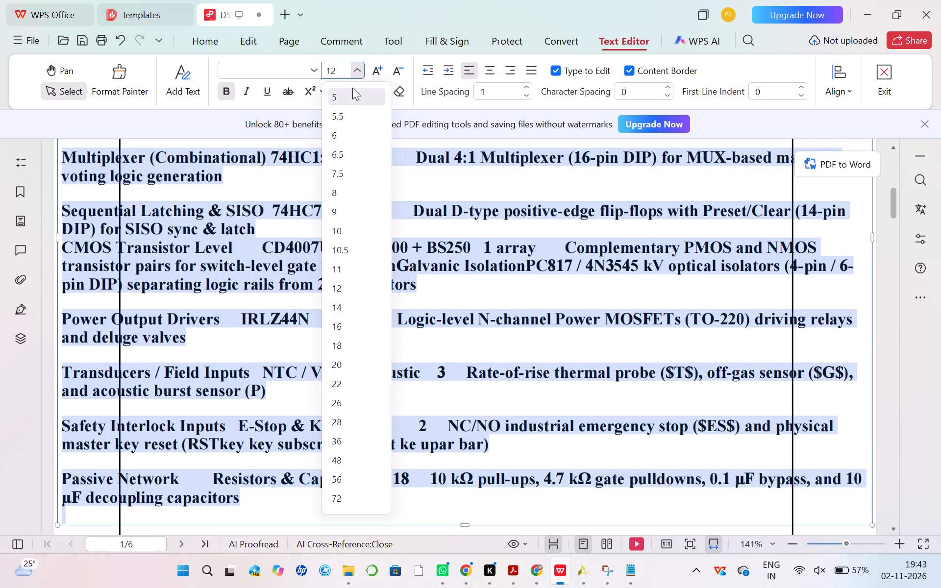
left_click(352, 88)
scroll(390, 218, "up", 1)
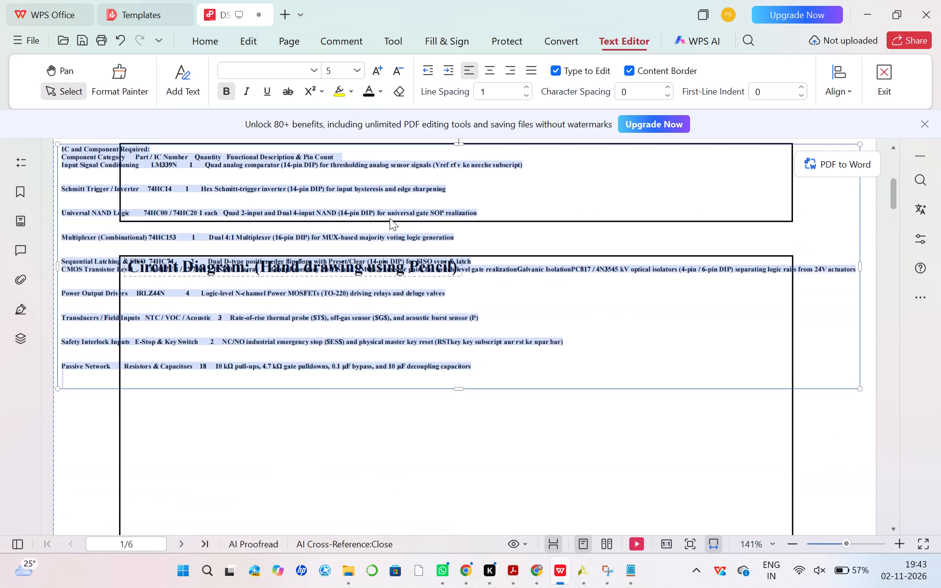
scroll(390, 218, "up", 2)
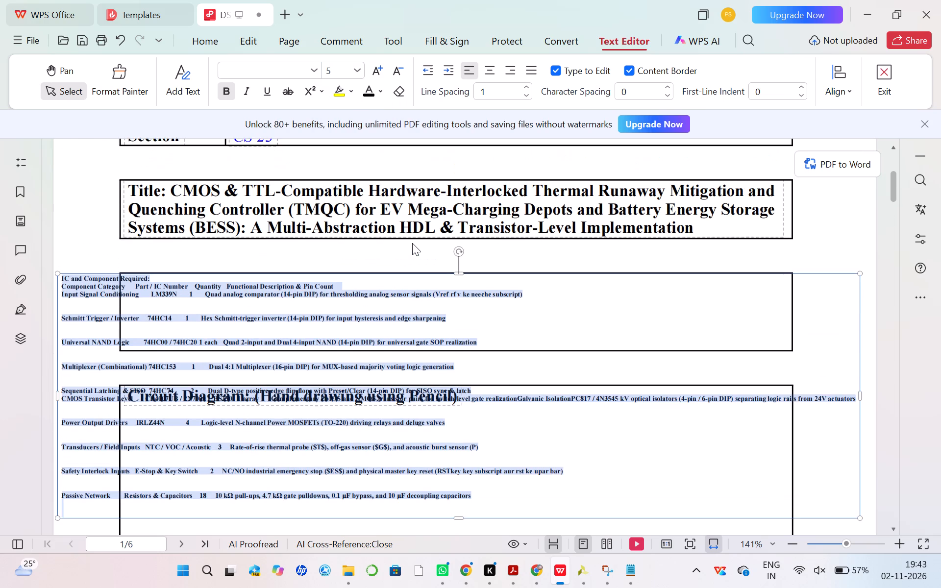
left_click(356, 67)
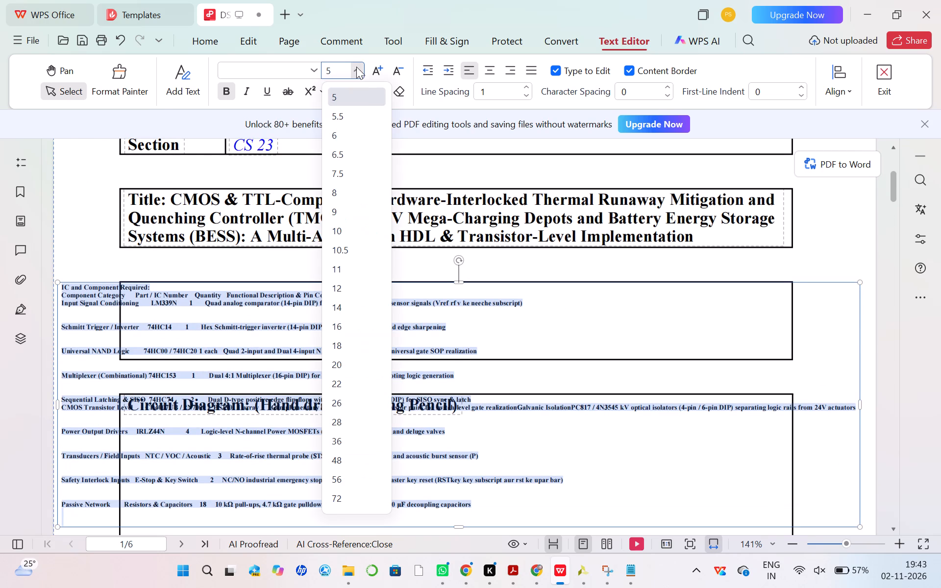
scroll(354, 100, "up", 1)
left_click(475, 163)
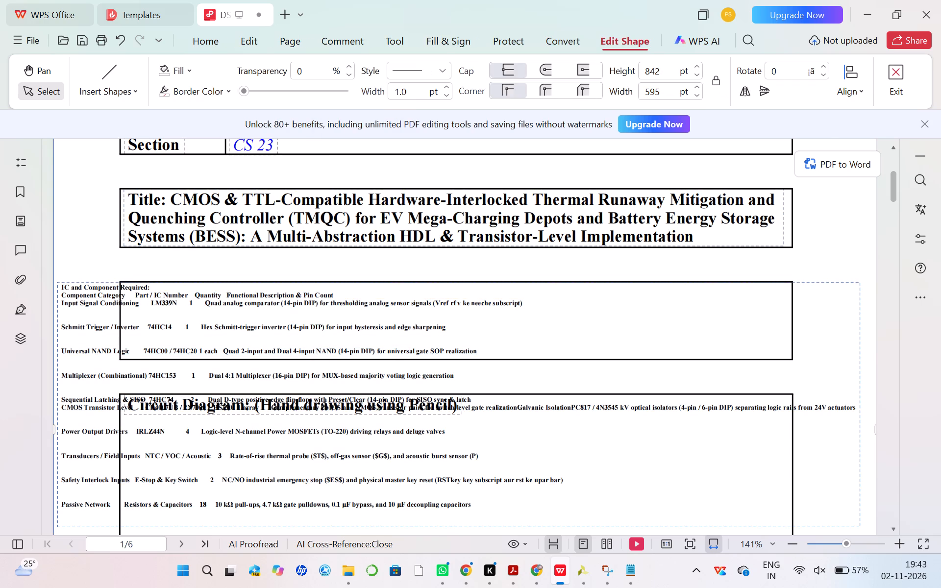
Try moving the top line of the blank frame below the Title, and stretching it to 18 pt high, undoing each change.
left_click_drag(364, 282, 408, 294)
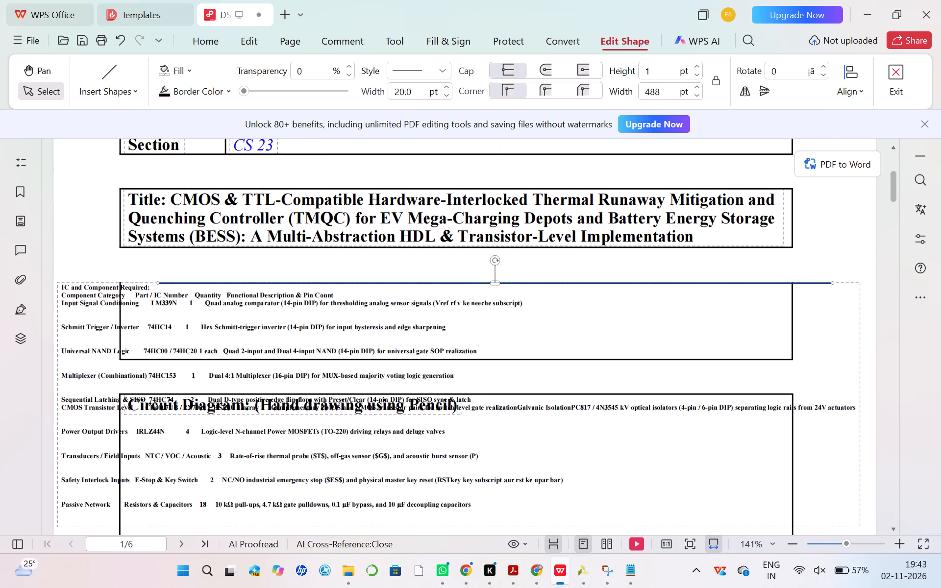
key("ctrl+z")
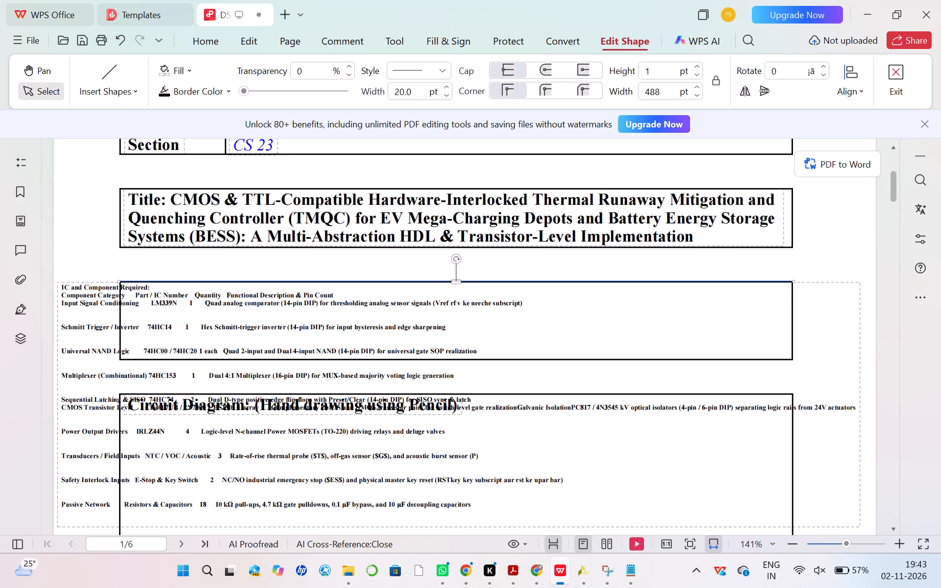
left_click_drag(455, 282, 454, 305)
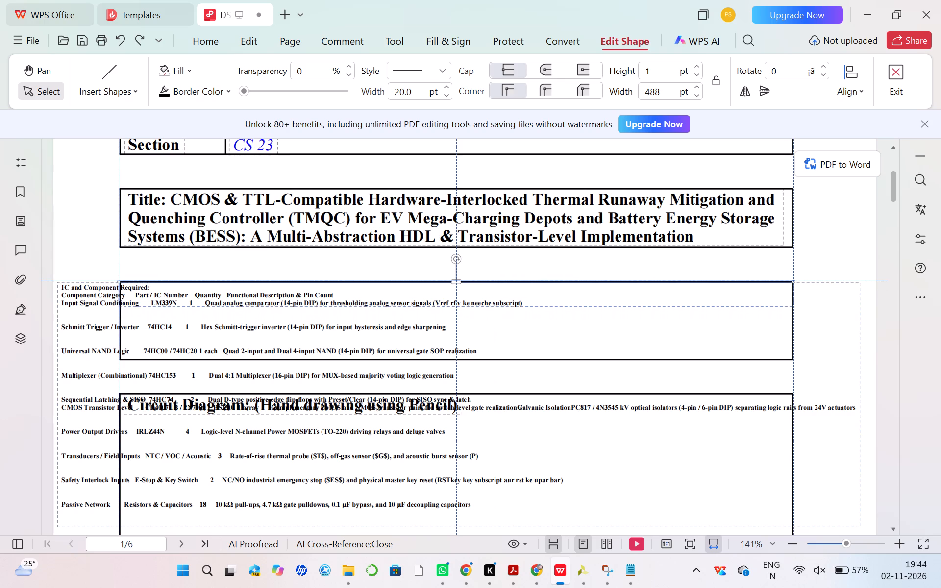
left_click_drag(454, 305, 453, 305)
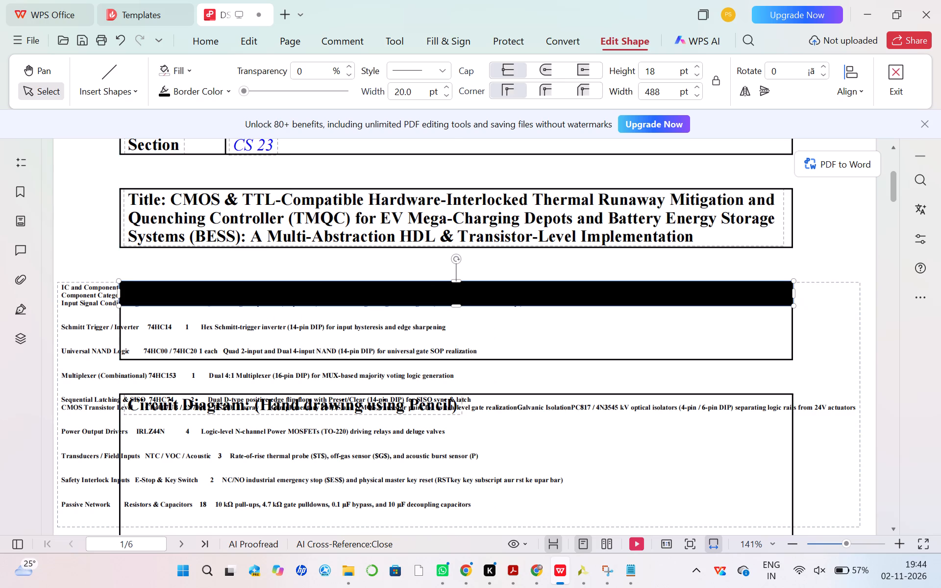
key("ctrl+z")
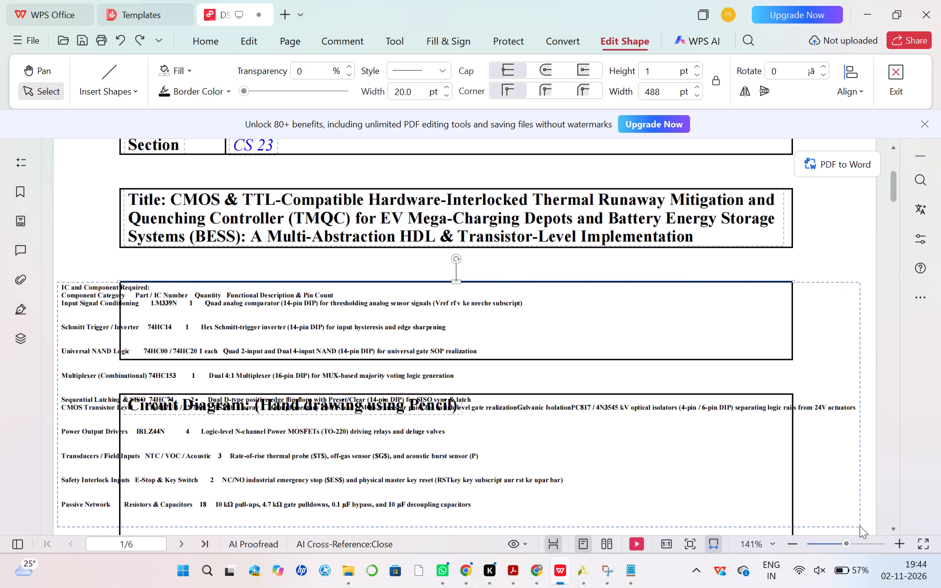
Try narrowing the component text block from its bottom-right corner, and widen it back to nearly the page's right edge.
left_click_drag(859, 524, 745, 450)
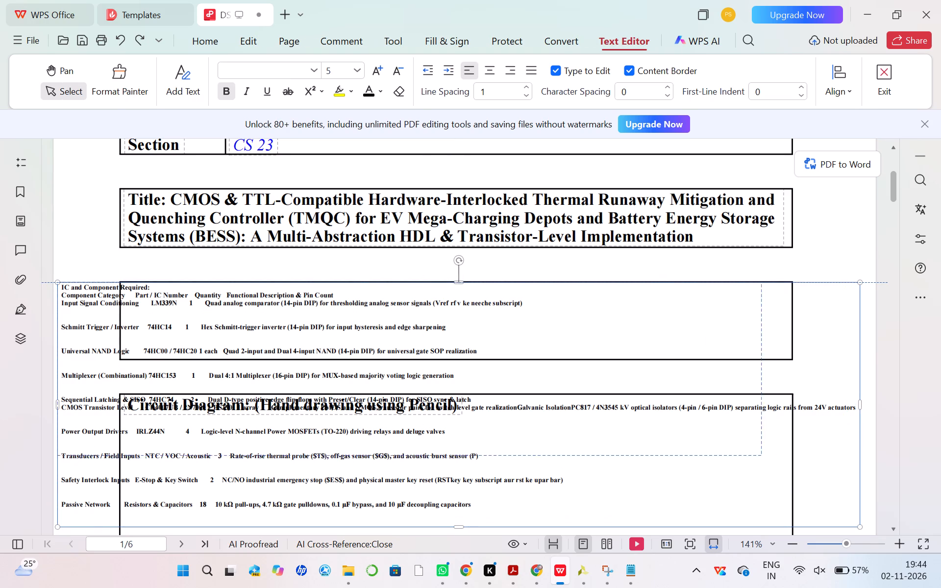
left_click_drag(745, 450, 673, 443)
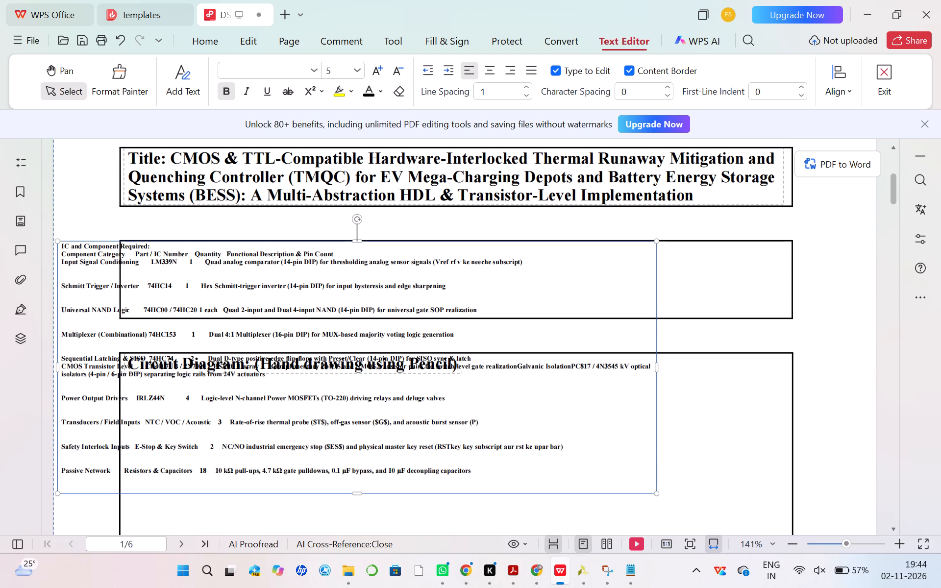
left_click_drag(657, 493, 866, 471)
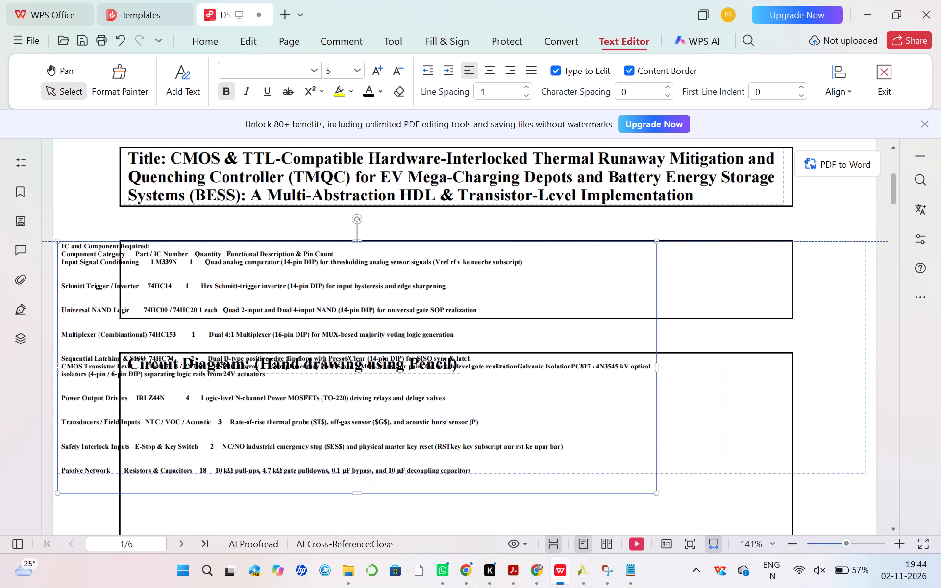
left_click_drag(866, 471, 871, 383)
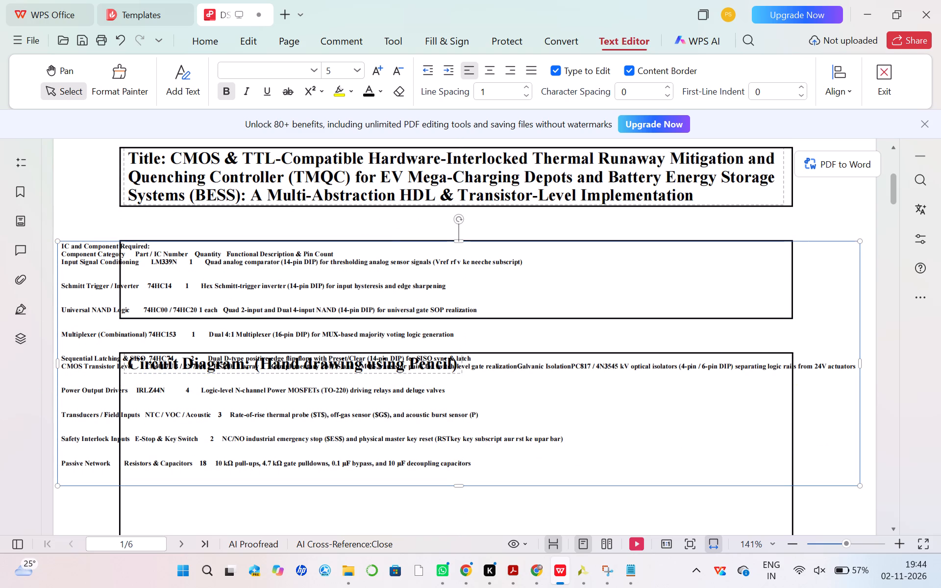
Remove the blank lines between the component entries from CMOS Transistor Level down to Passive Network.
left_click(93, 457)
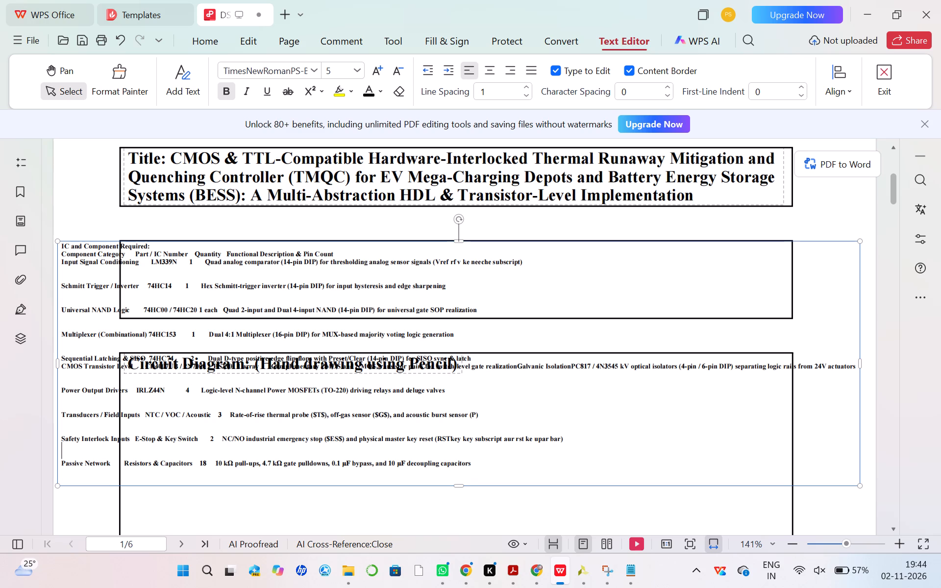
key("BackSpace")
left_click(80, 420)
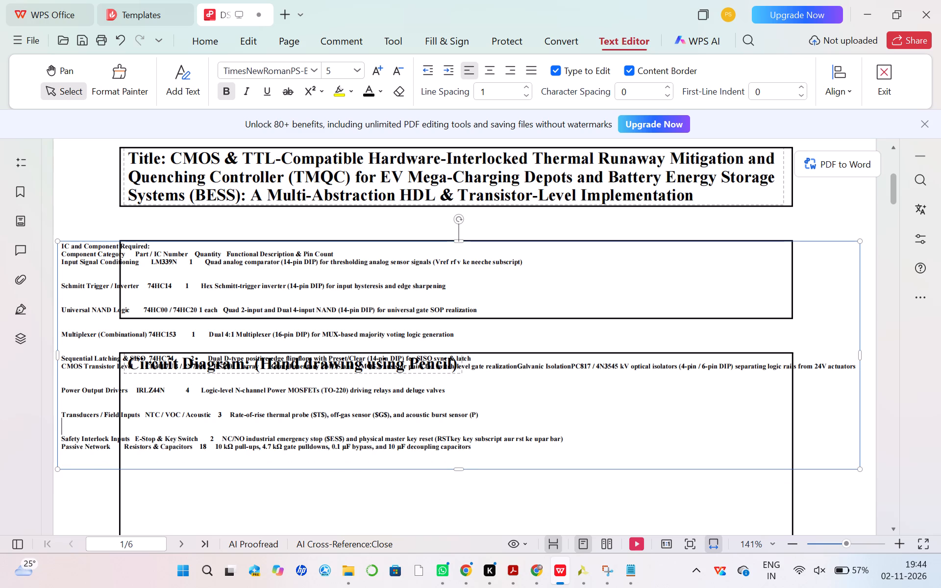
key("BackSpace")
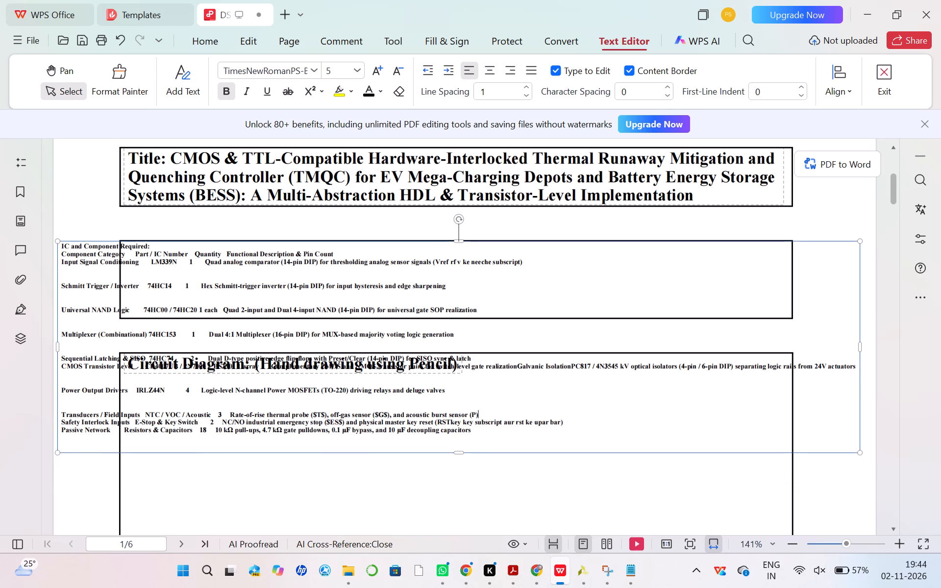
left_click(72, 403)
key("BackSpace")
left_click(72, 379)
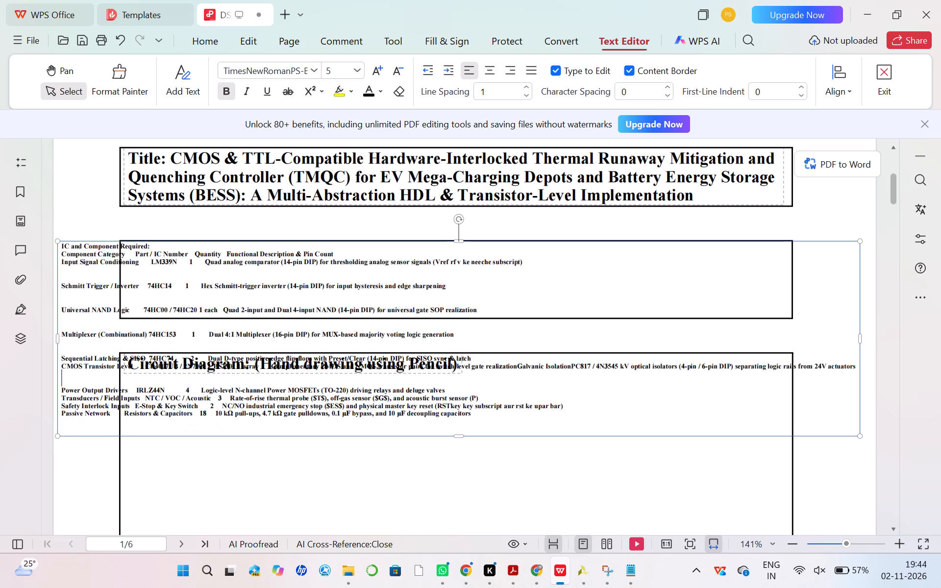
key("BackSpace")
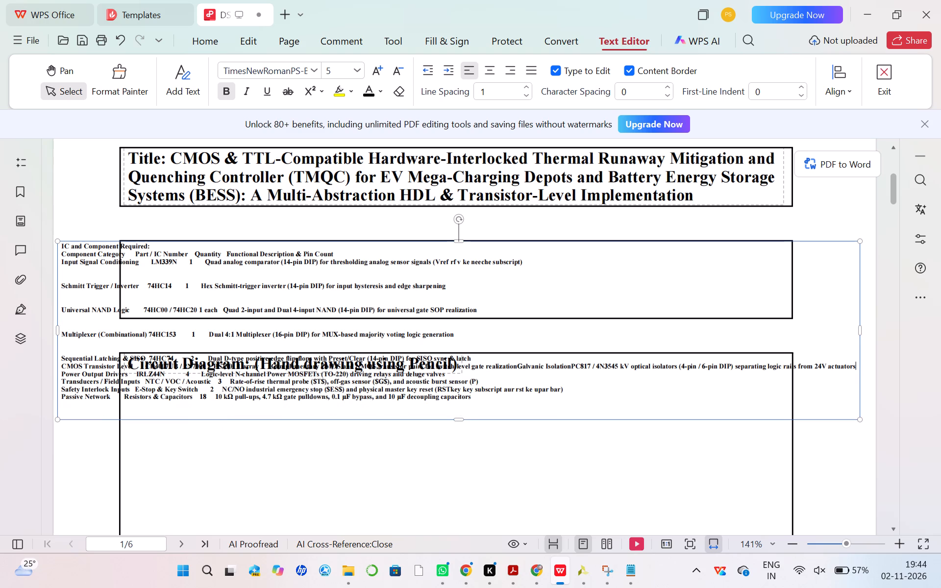
Remove the blank lines between the component entries from Input Signal Conditioning down to Sequential Latching & SISO, and deselect the text block.
left_click(72, 351)
key("BackSpace")
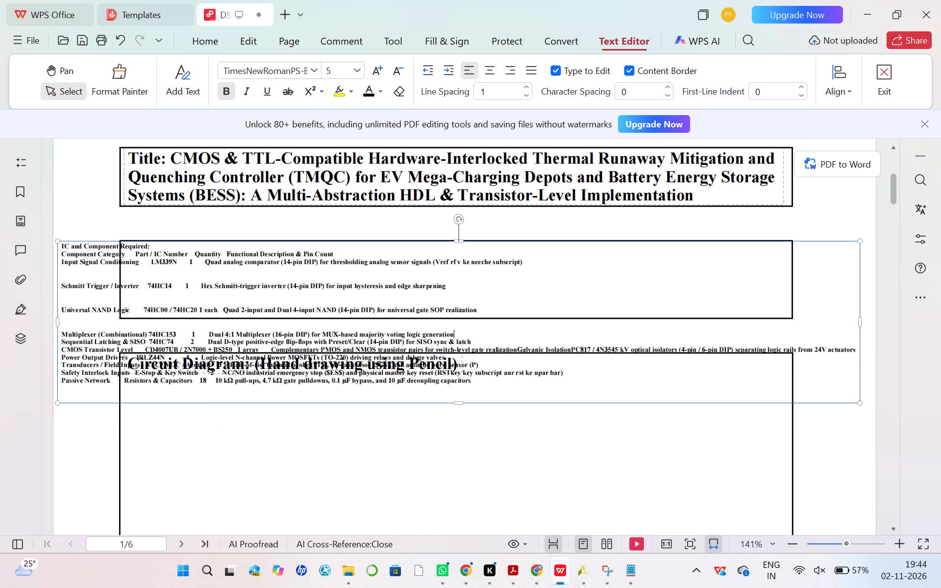
left_click(80, 325)
key("bracketright")
key("BackSpace")
key("BackSpace")
left_click(75, 295)
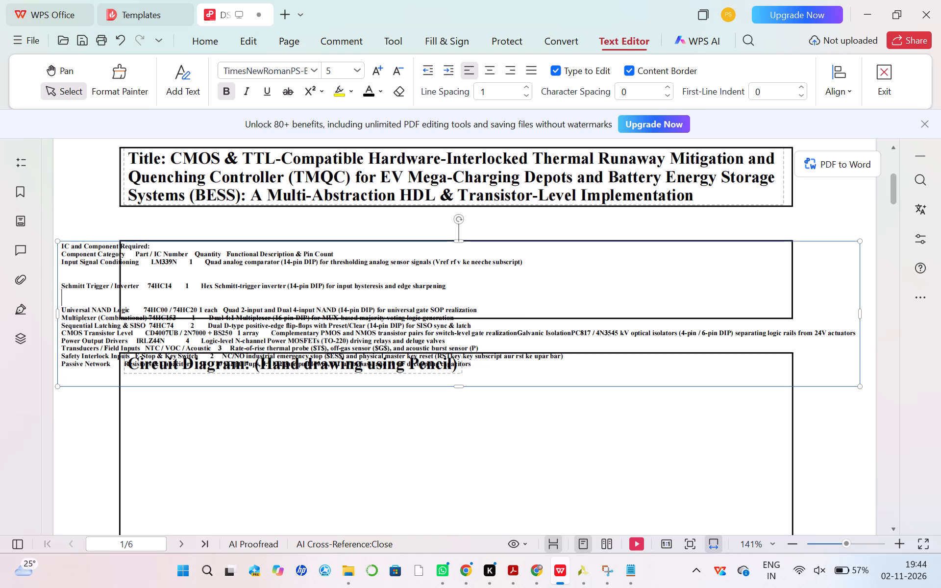
key("BackSpace")
left_click(80, 274)
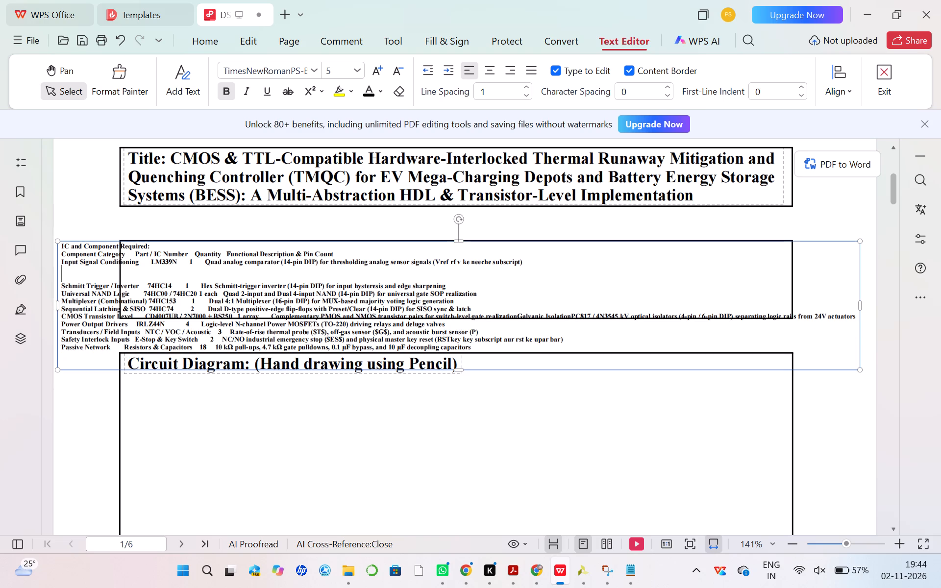
key("BackSpace")
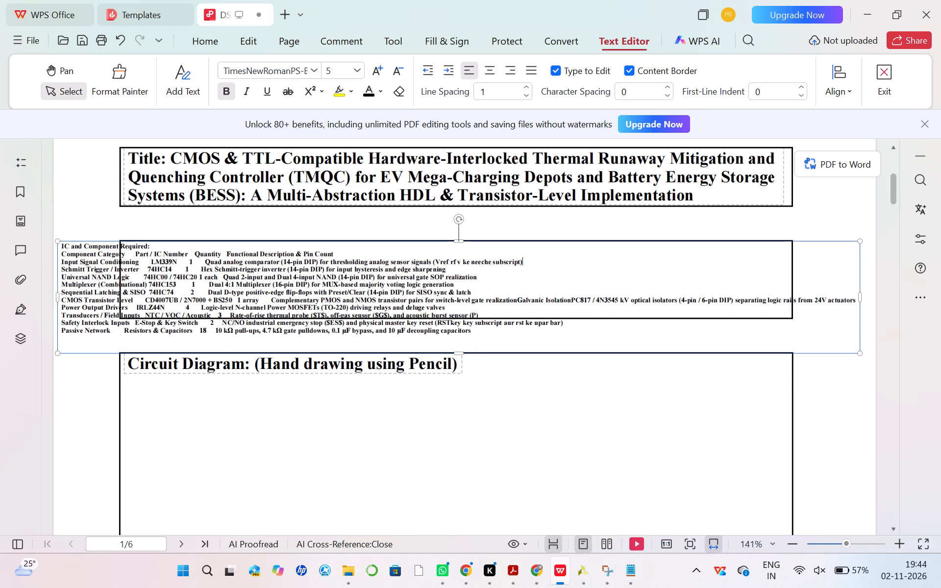
left_click(854, 370)
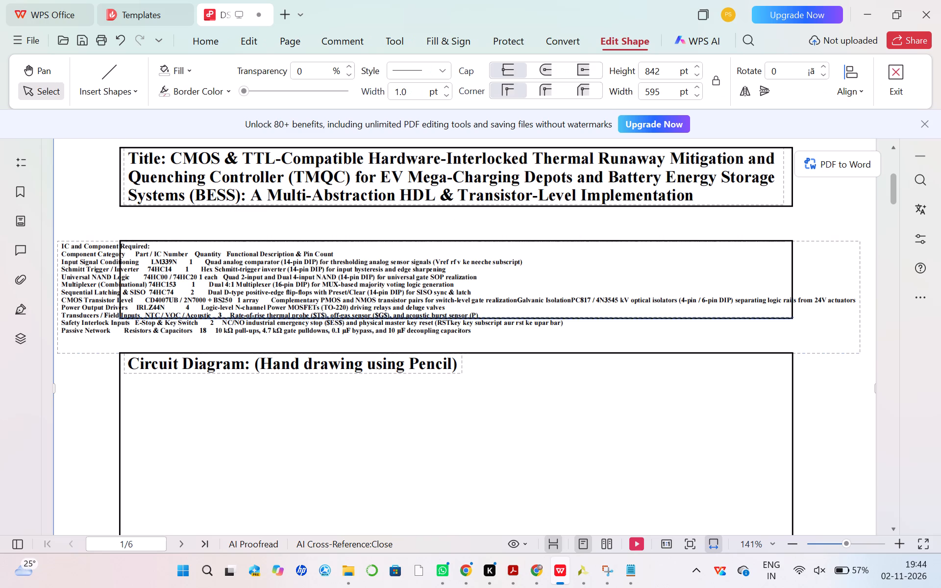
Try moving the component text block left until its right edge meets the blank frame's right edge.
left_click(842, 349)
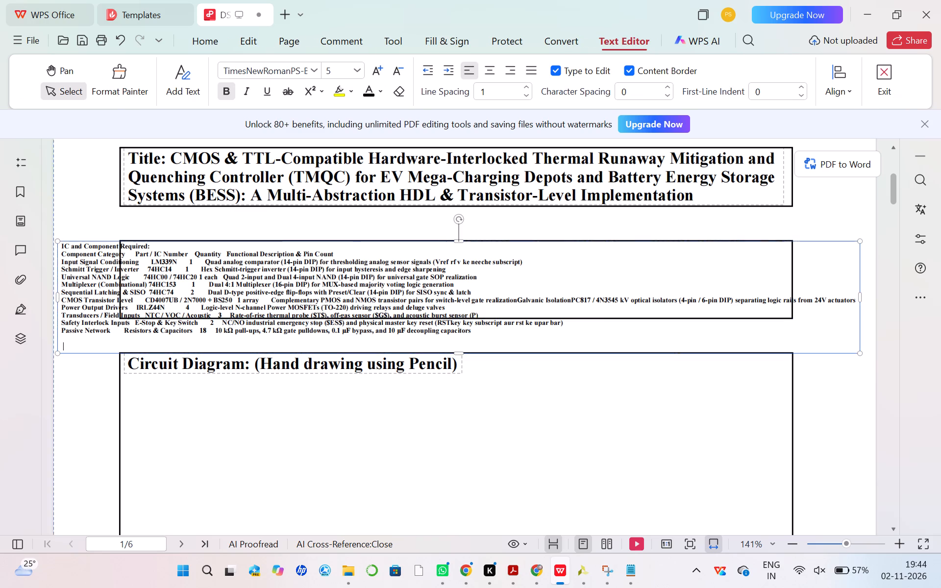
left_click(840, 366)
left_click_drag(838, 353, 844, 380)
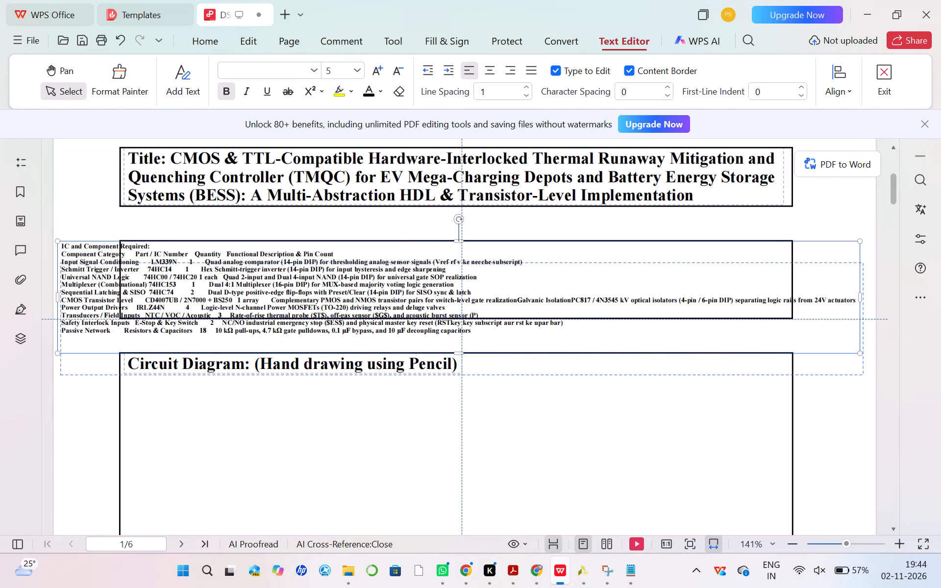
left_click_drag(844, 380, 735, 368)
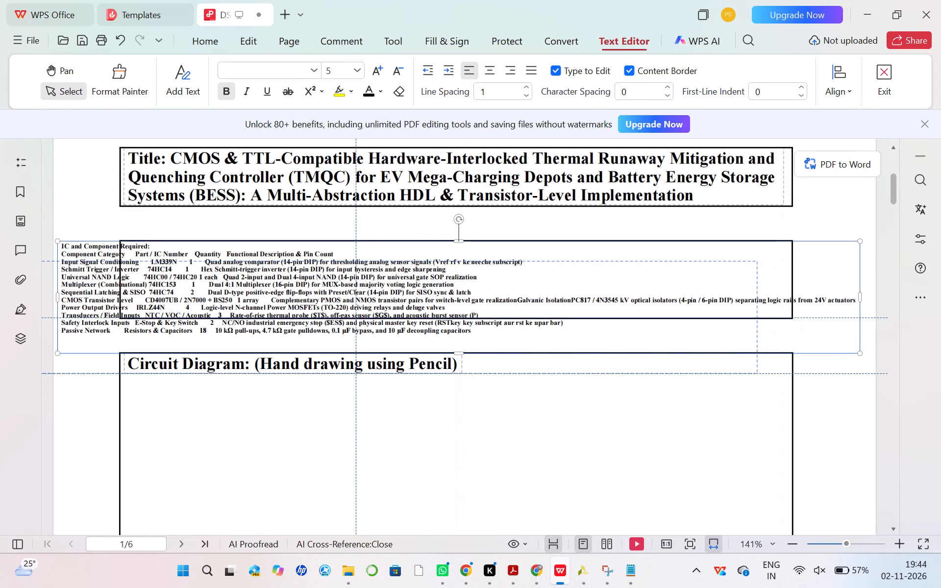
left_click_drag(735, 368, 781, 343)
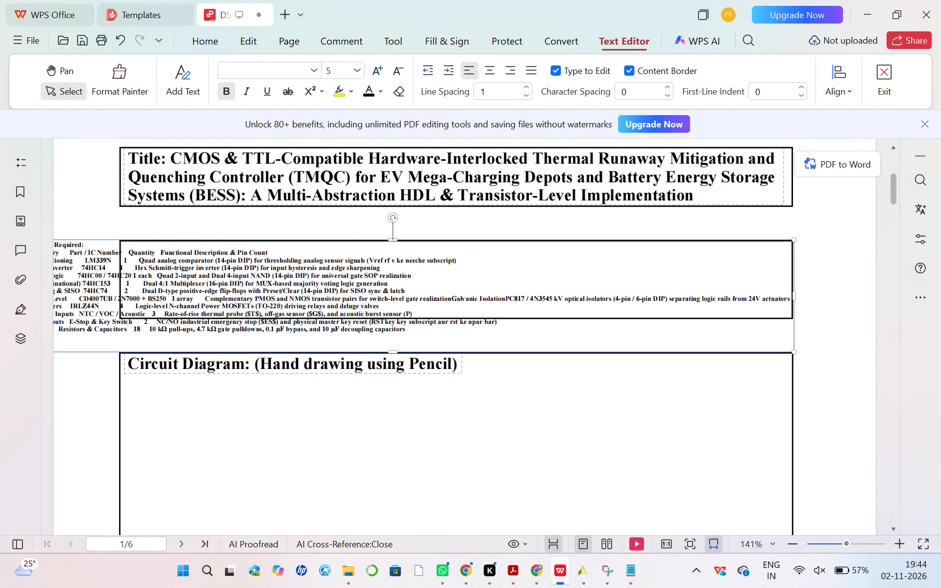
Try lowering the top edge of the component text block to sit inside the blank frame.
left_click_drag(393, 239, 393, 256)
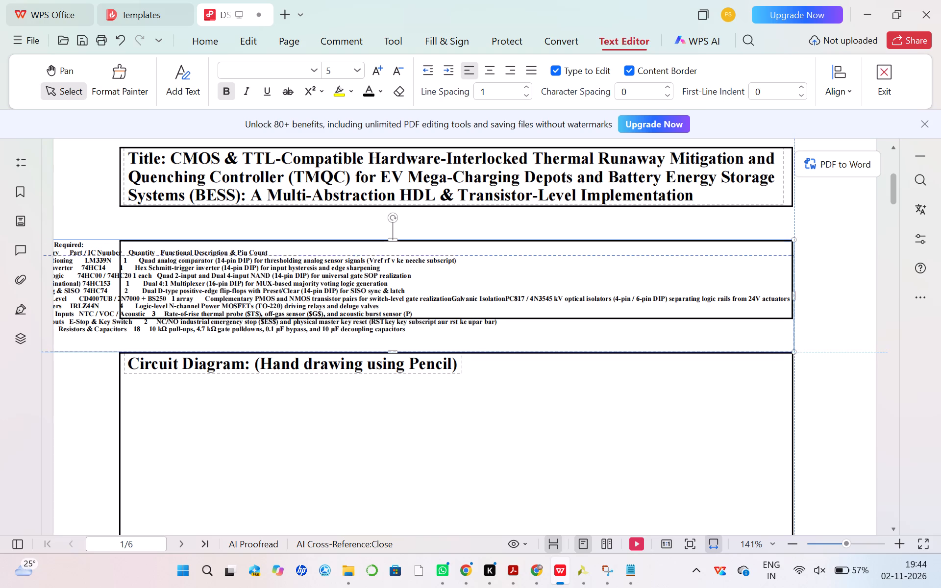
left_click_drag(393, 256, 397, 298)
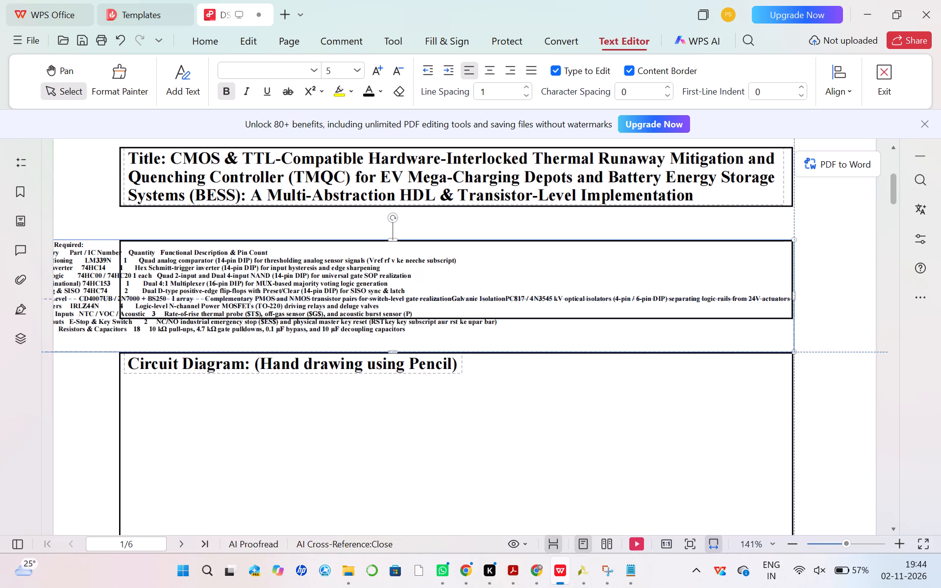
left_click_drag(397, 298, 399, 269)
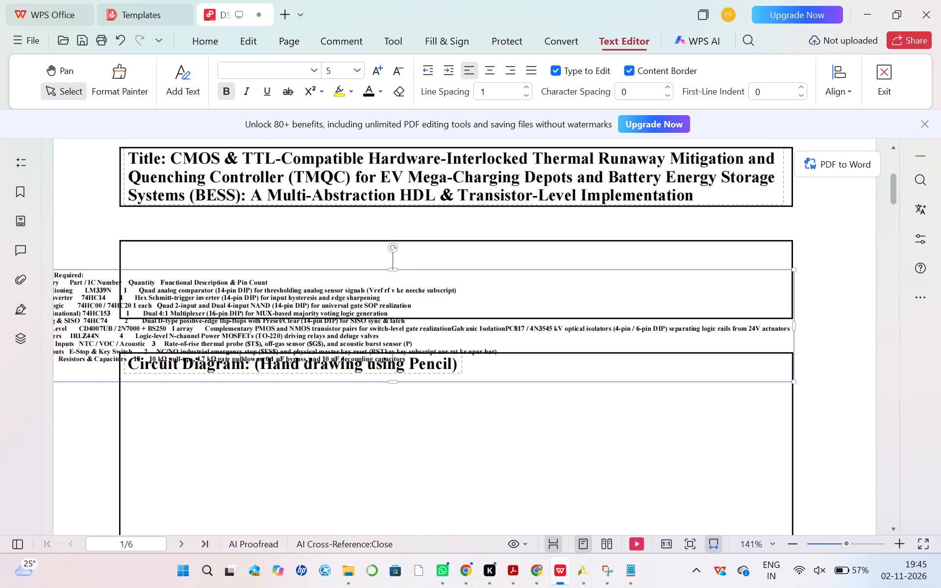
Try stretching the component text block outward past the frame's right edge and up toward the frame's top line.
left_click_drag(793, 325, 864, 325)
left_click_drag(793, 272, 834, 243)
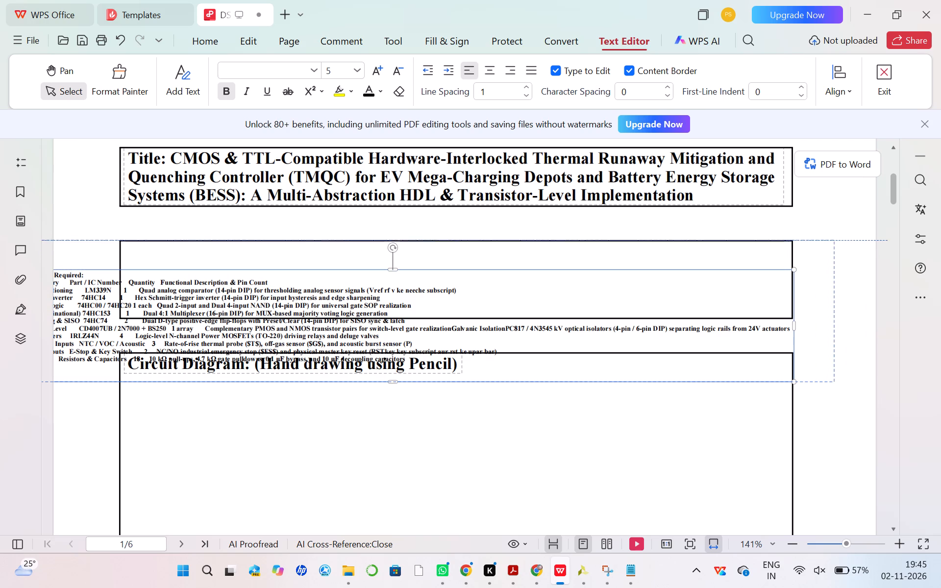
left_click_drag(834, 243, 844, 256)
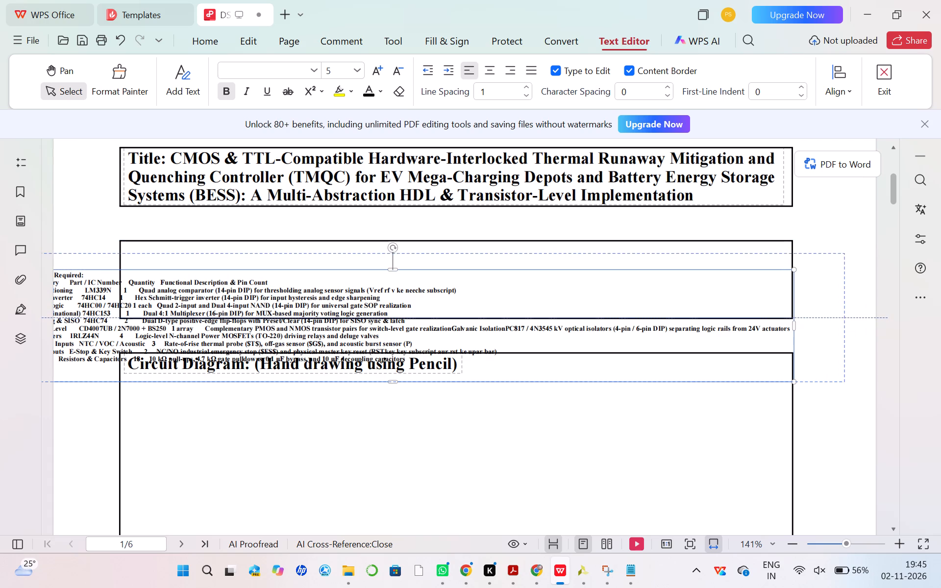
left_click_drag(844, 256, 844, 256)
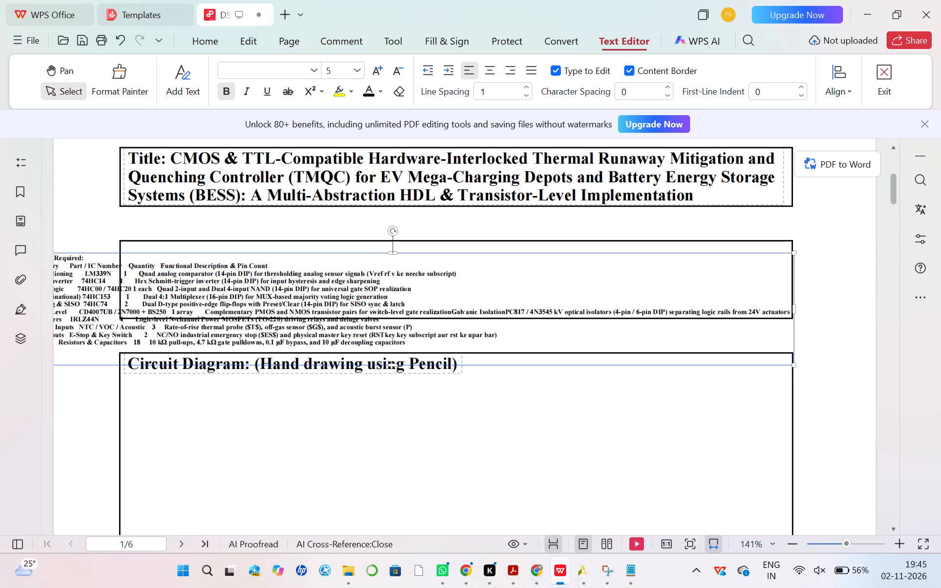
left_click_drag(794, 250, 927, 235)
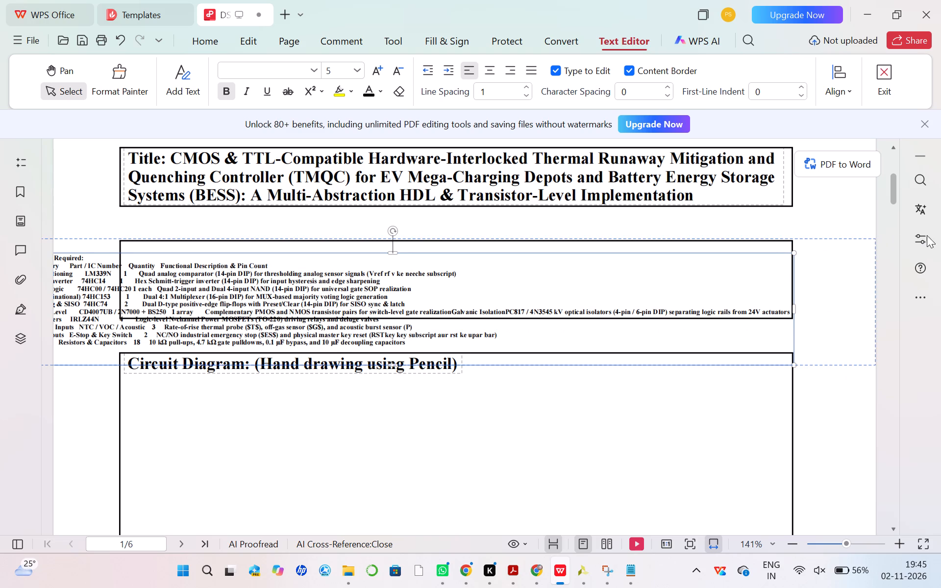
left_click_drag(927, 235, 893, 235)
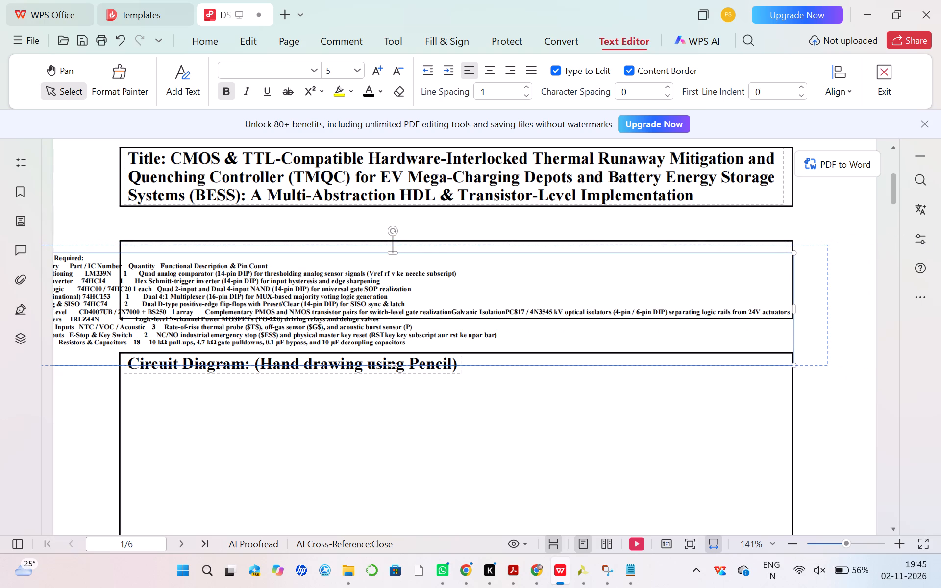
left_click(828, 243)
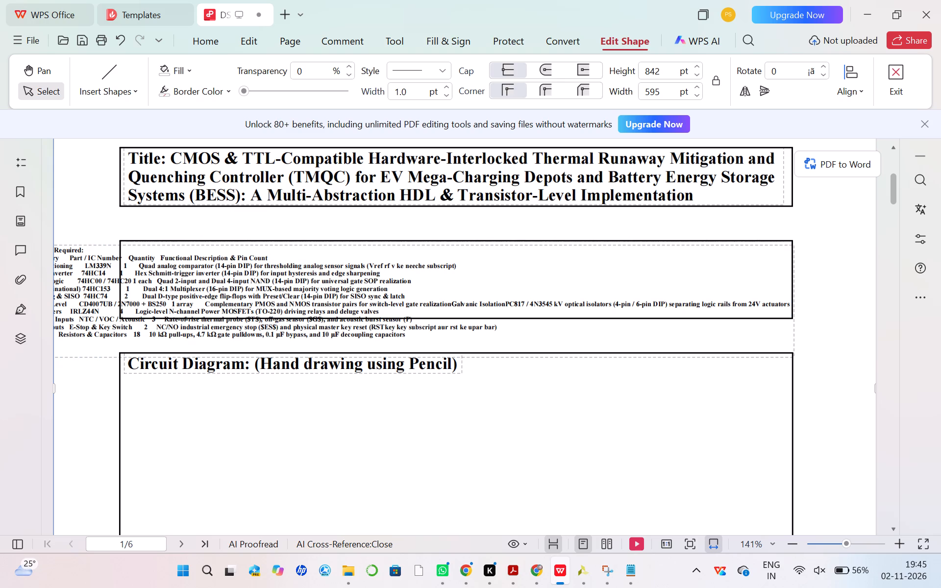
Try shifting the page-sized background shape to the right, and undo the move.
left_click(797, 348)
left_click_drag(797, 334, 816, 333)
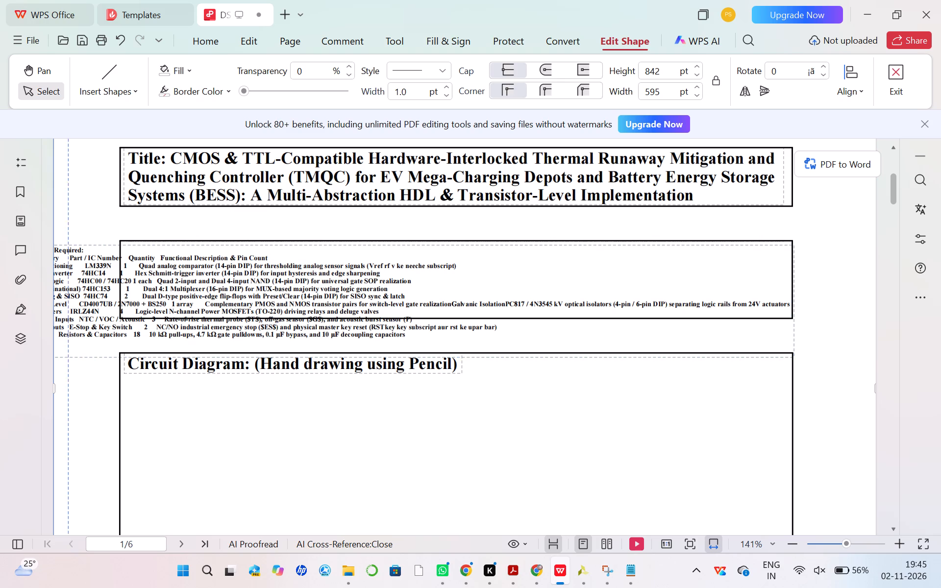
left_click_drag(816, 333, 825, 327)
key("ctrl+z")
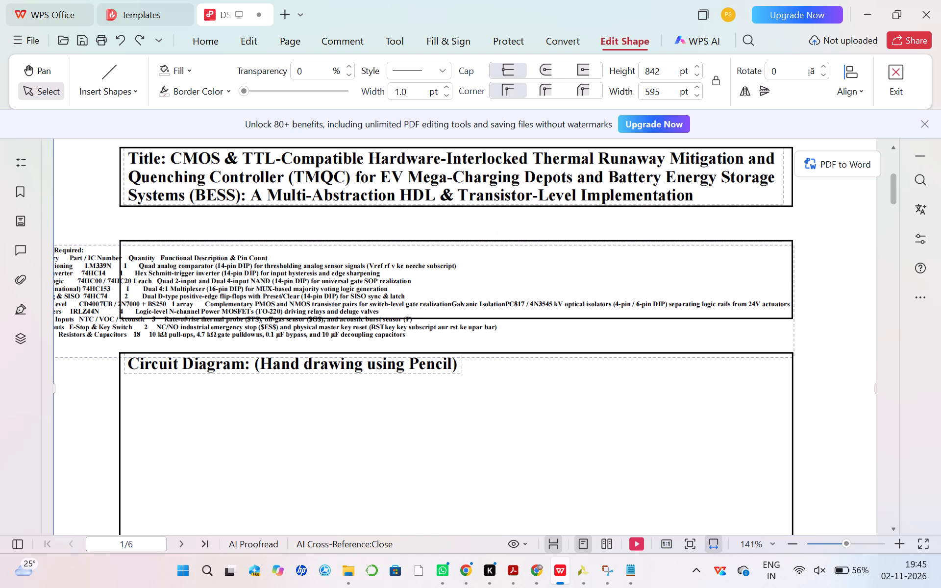
Move the component text block right, its top on the blank frame's top line, until all row labels are back on the page.
left_click(347, 289)
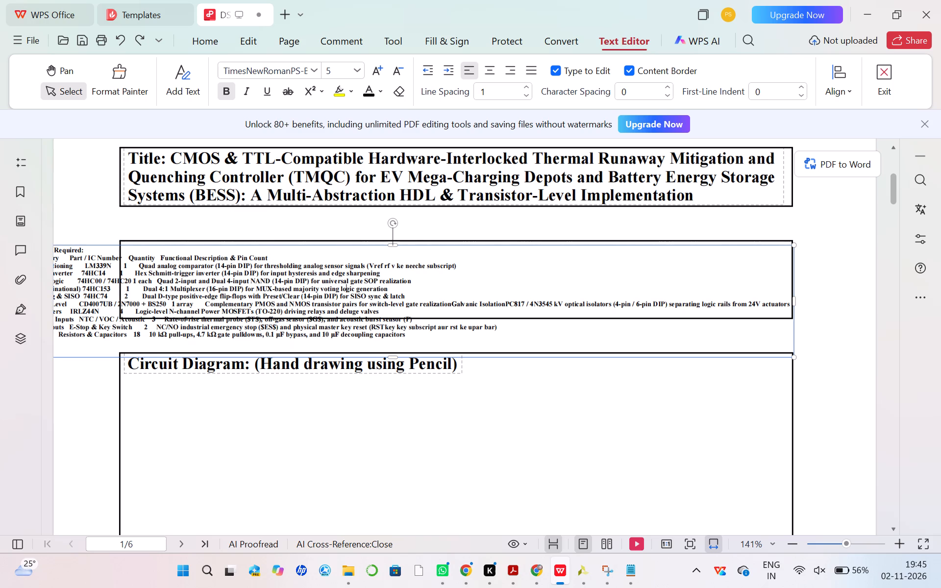
left_click_drag(390, 247, 429, 243)
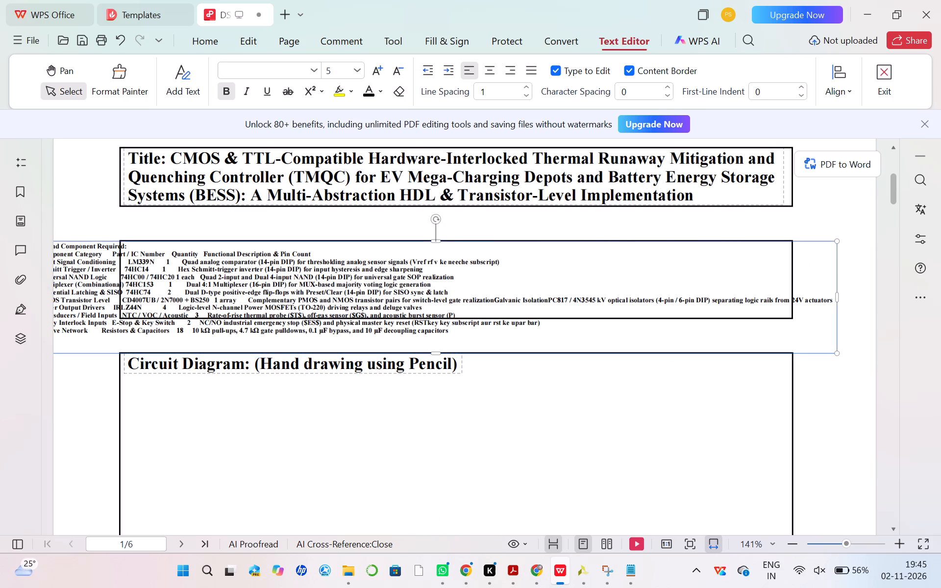
left_click_drag(95, 246, 122, 246)
left_click(122, 246)
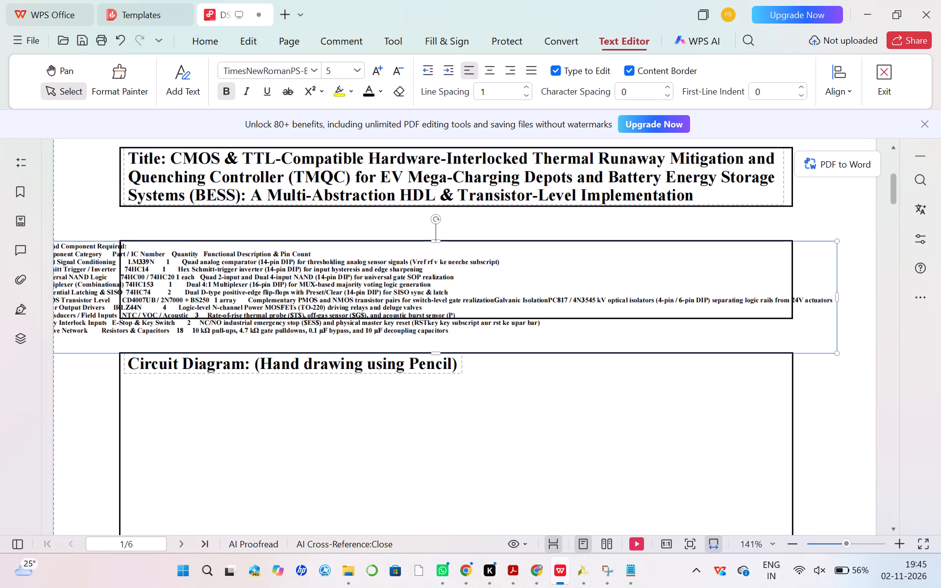
left_click_drag(99, 242, 149, 240)
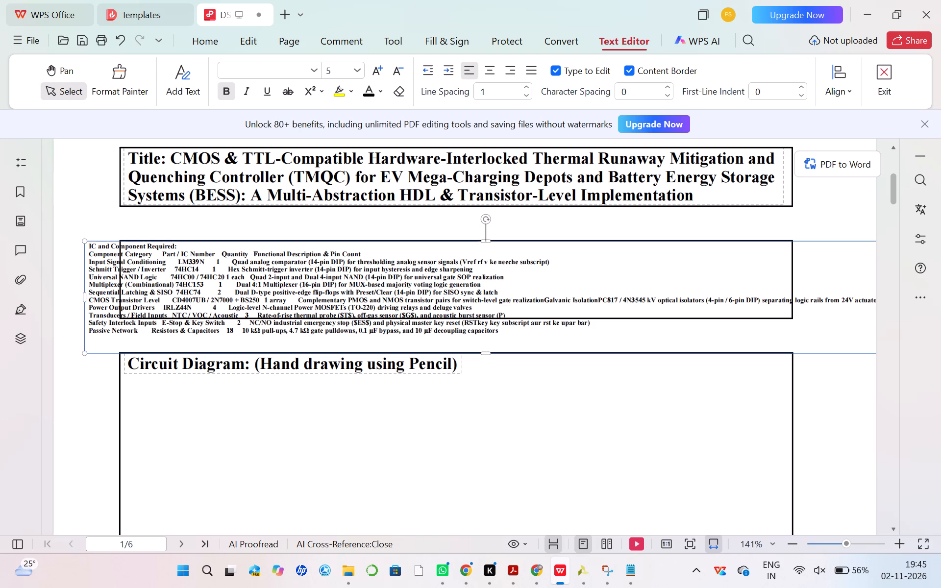
Insert nine extra spaces before the quantity 1 in the Input Signal Conditioning row.
left_click(216, 264)
key("space")
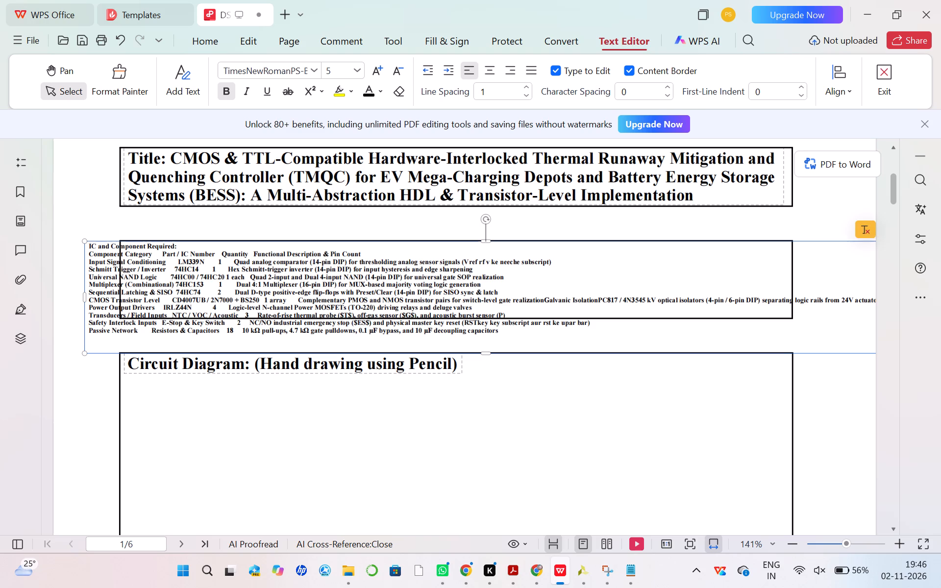
key("space")
key("space")
key("space")
key("space")
key("space")
key("space")
key("space")
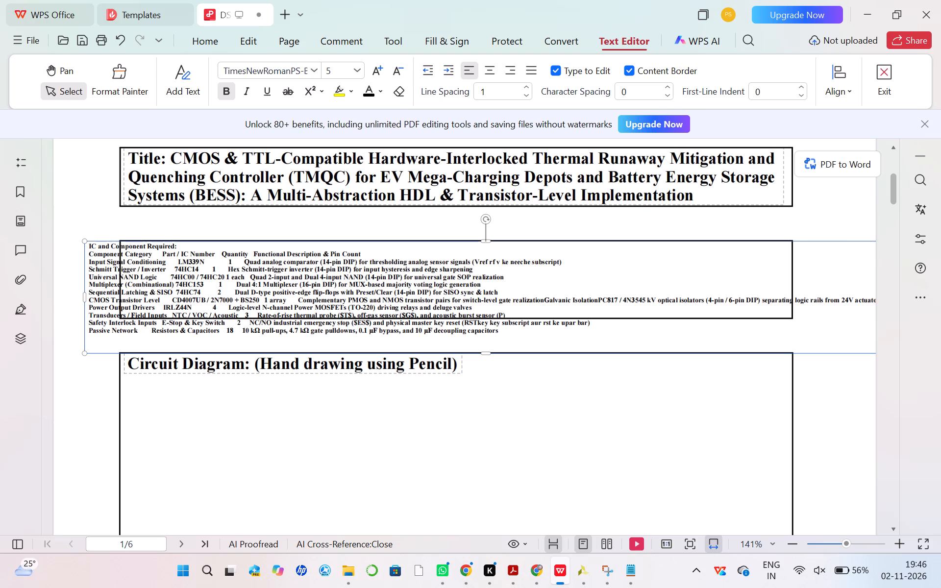
key("space")
Insert four extra spaces before the functional description in the Input Signal Conditioning row.
key("Right")
key("Right")
key("Right")
key("Right")
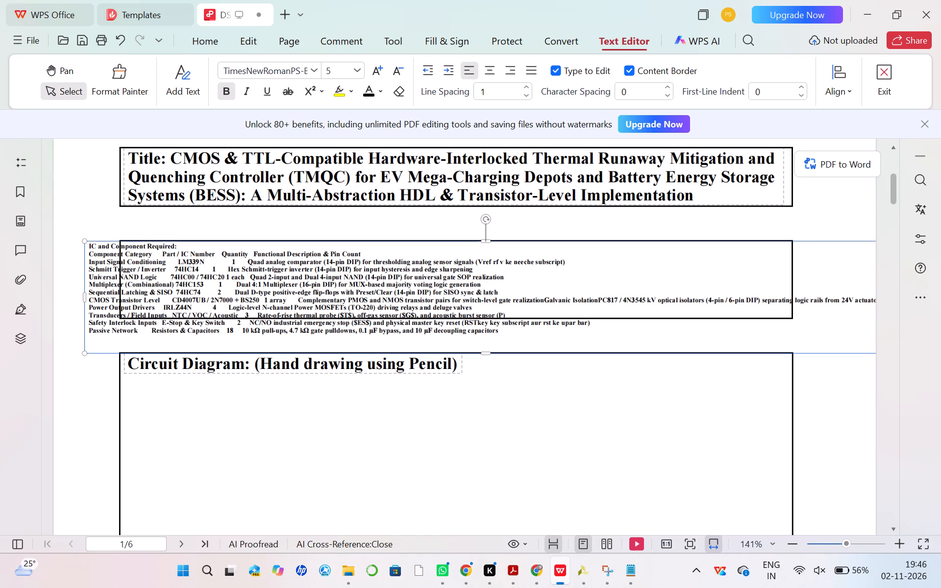
key("Right")
key("Right")
key("Right")
key("Right")
key("space")
key("space")
key("space")
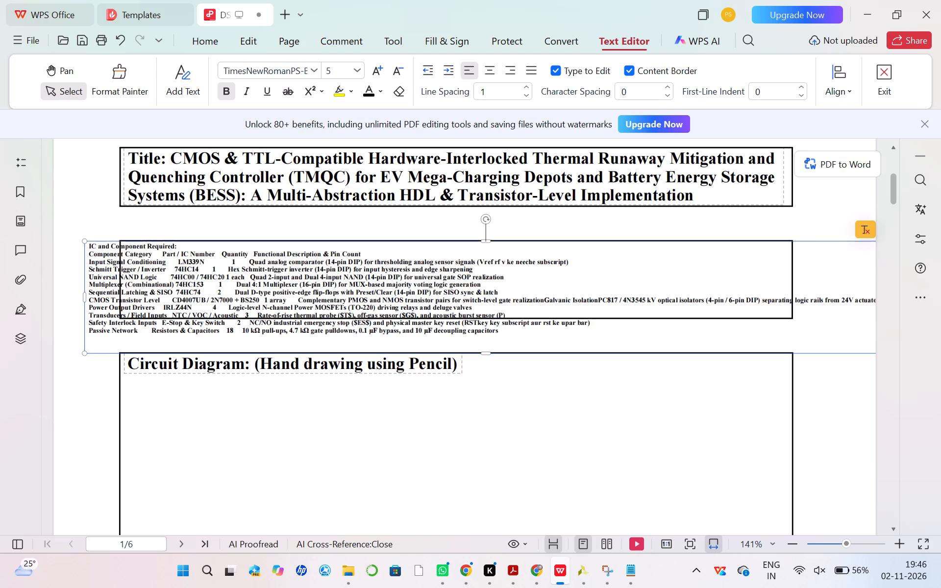
key("space")
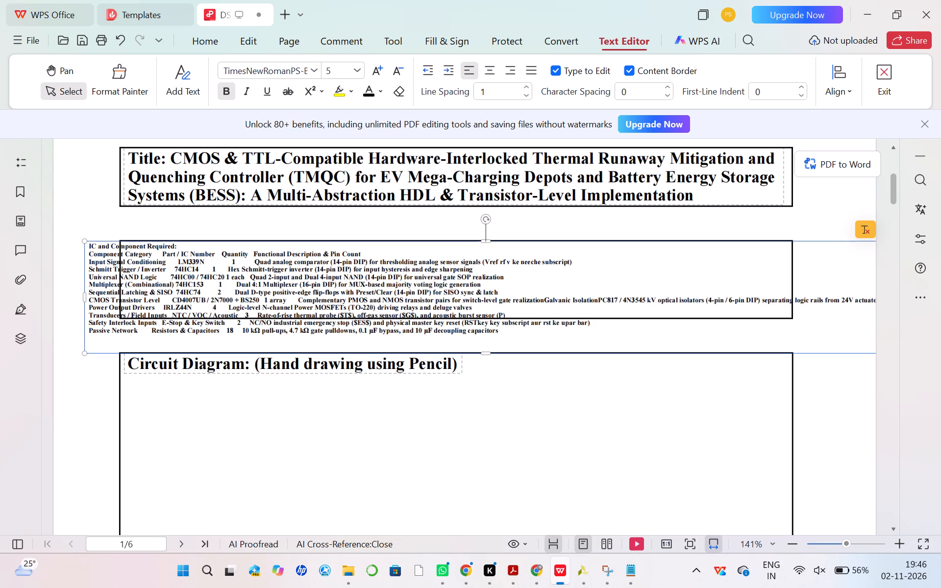
Insert four extra spaces before the part number 74HC14 in the Schmitt Trigger / Inverter row.
left_click(174, 271)
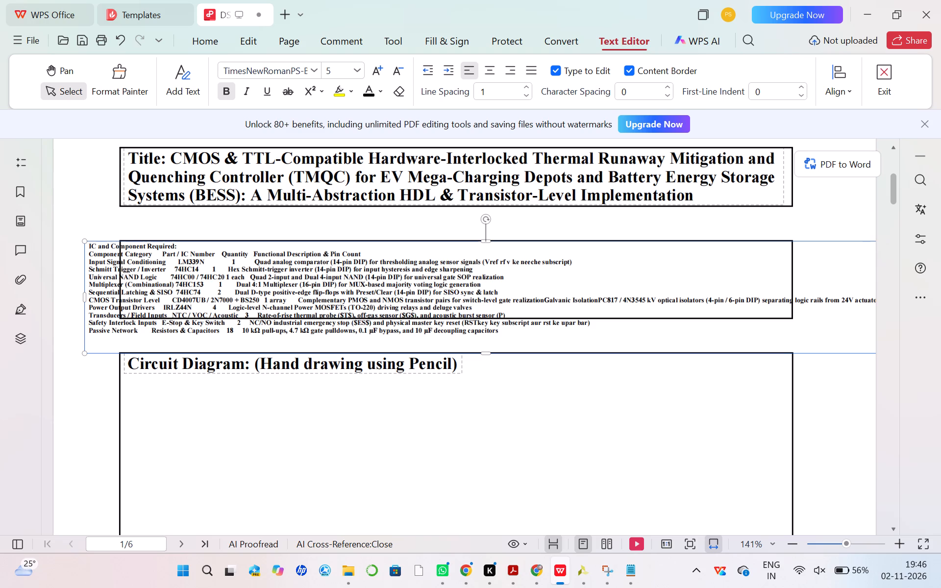
key("space")
key("space")
key("space")
key("space")
key("space")
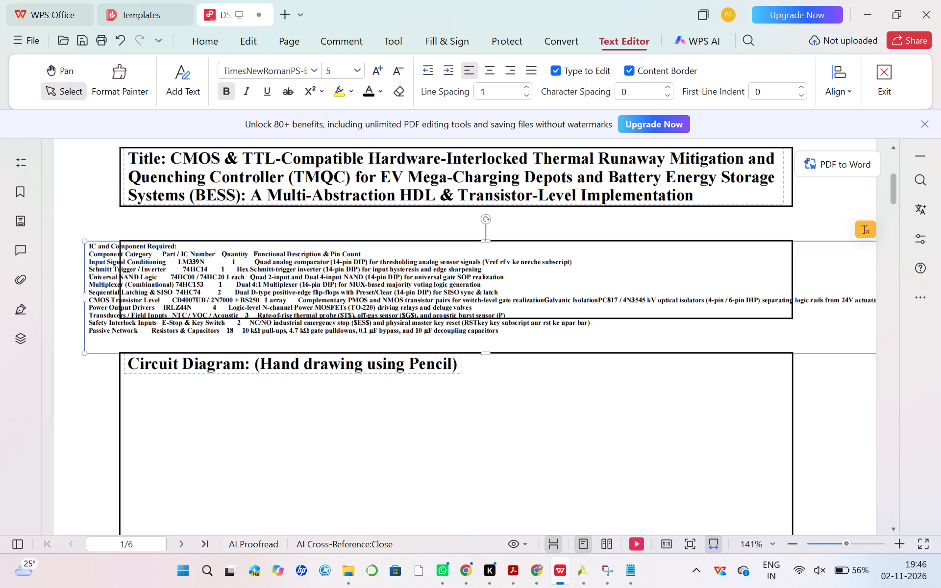
key("BackSpace")
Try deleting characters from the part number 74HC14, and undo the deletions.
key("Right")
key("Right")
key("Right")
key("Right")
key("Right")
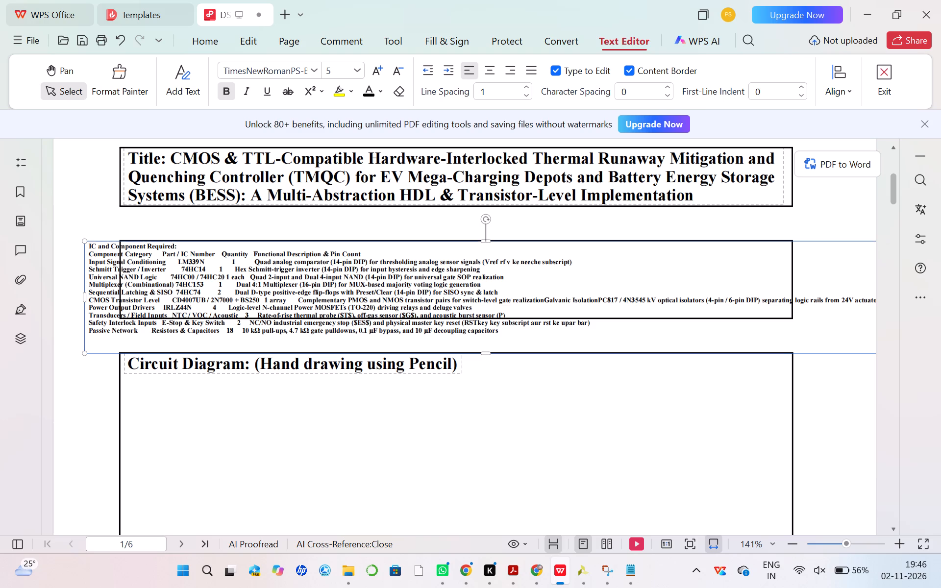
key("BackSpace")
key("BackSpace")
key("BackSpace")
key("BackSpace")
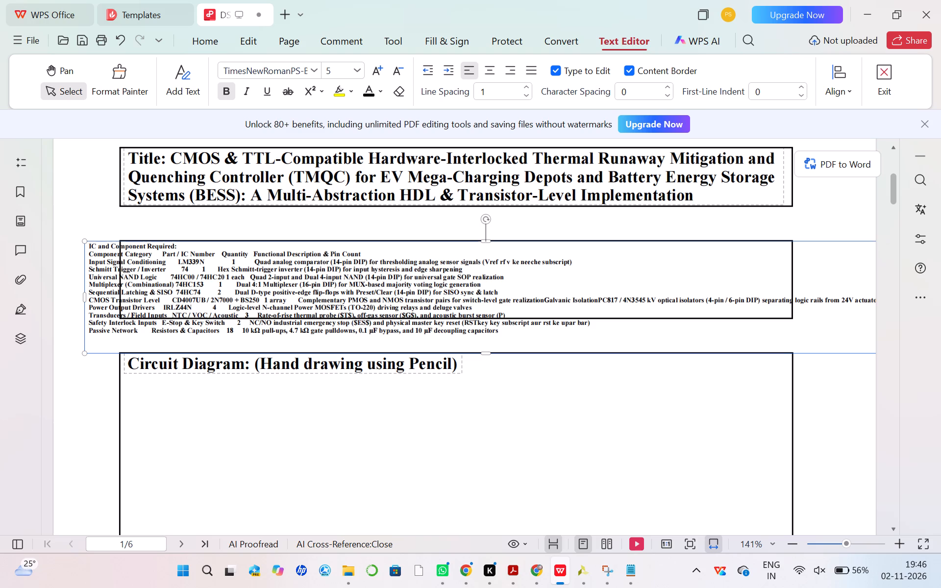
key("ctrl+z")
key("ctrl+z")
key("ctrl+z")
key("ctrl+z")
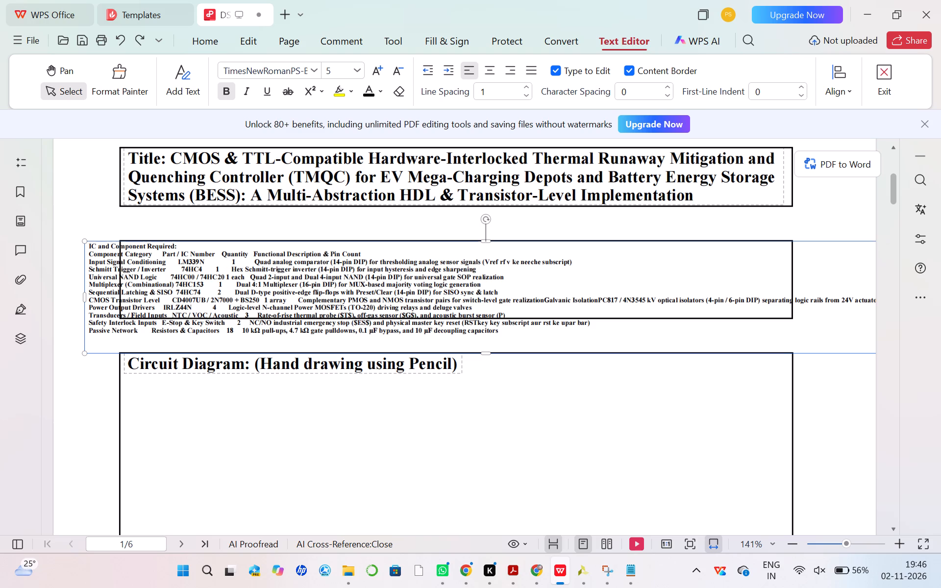
Reduce the extra spacing before 74HC14 in the Schmitt Trigger / Inverter row to two spaces.
key("ctrl+z")
key("ctrl+z")
key("ctrl+z")
key("z")
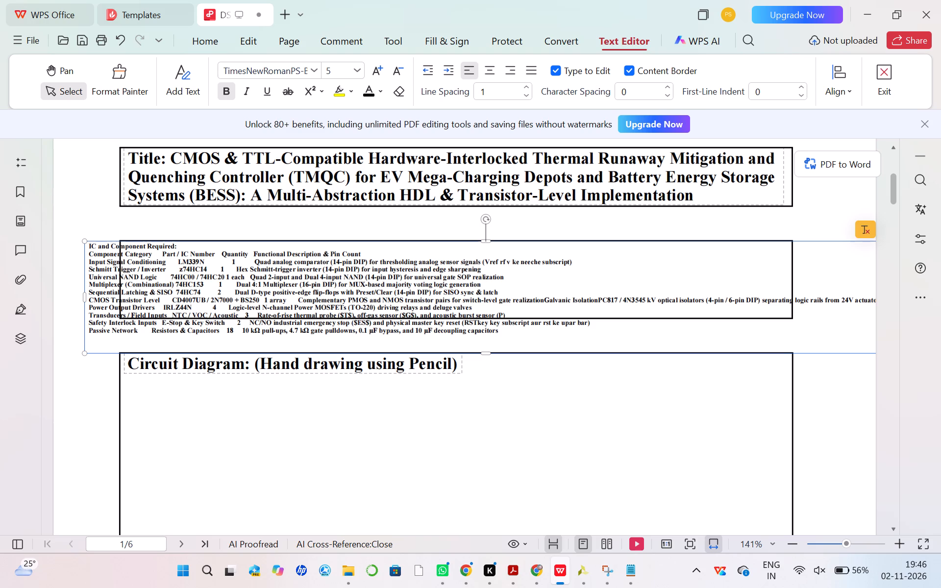
key("BackSpace")
key("BackSpace")
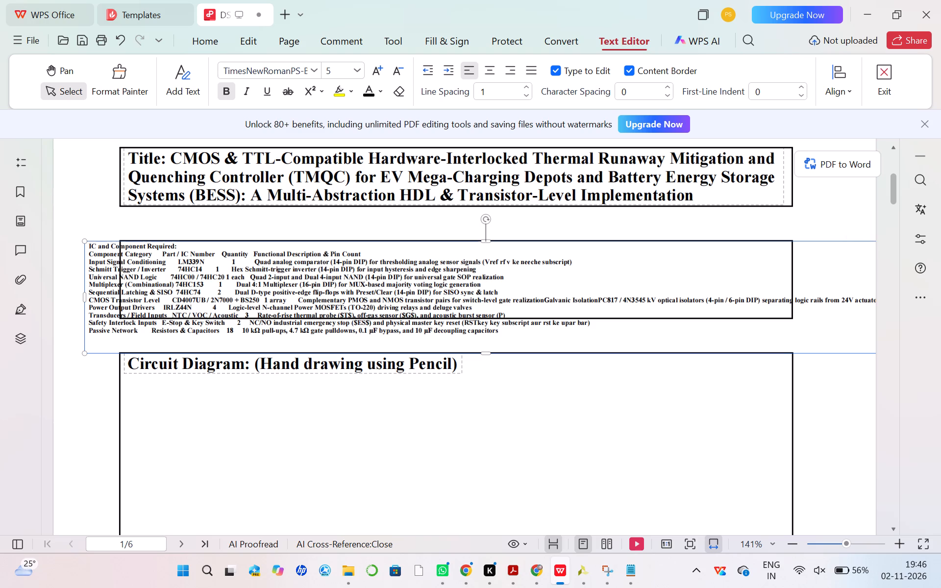
Insert nine extra spaces before the quantity 1 in the Schmitt Trigger / Inverter row.
key("Right")
key("Right")
key("Right")
key("Right")
key("Right")
key("Right")
key("Right")
key("Right")
key("Right")
key("Right")
key("Right")
key("Right")
key("Right")
key("Right")
key("space")
key("space")
key("space")
key("space")
key("space")
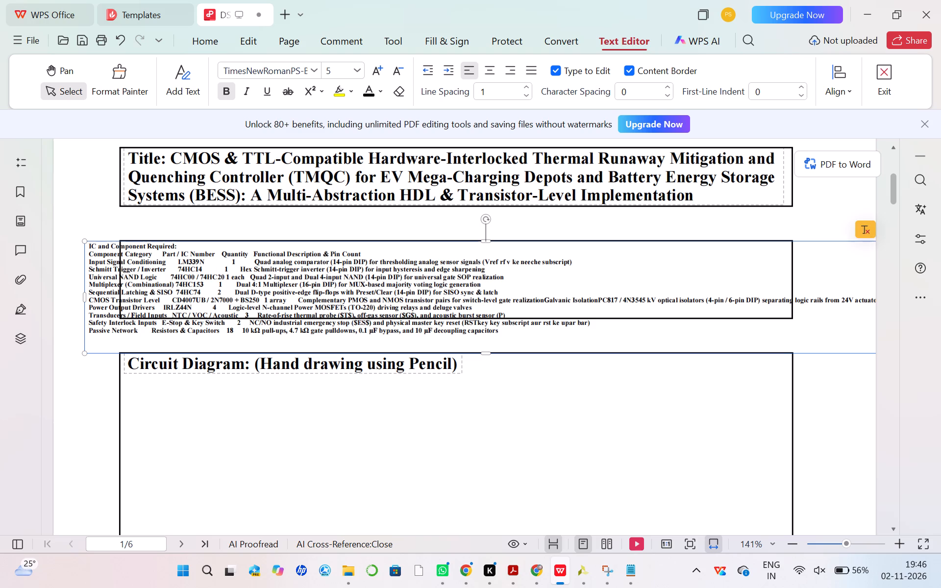
key("space")
key("space")
key("space")
key("space")
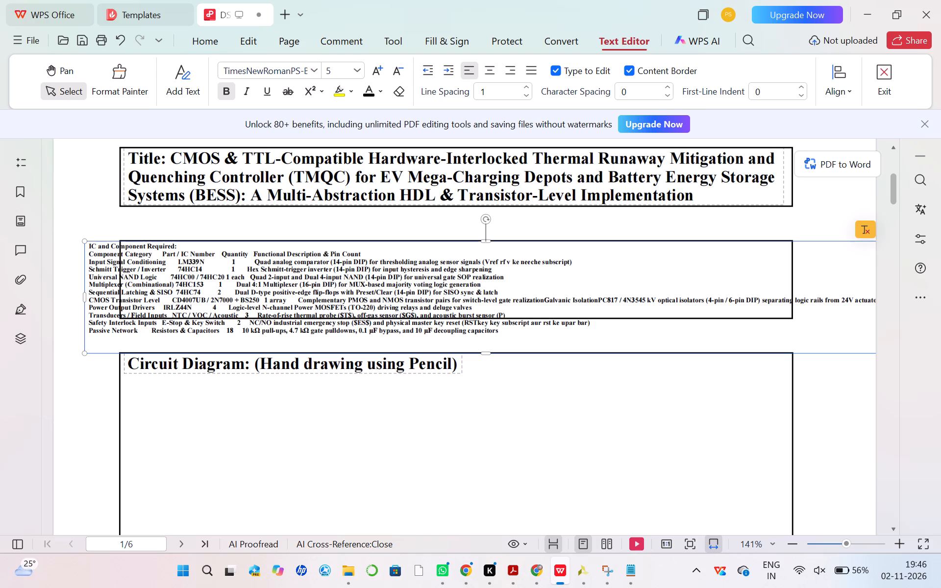
Insert four extra spaces before the functional description in the Schmitt Trigger / Inverter row.
key("Right")
key("Right")
key("Right")
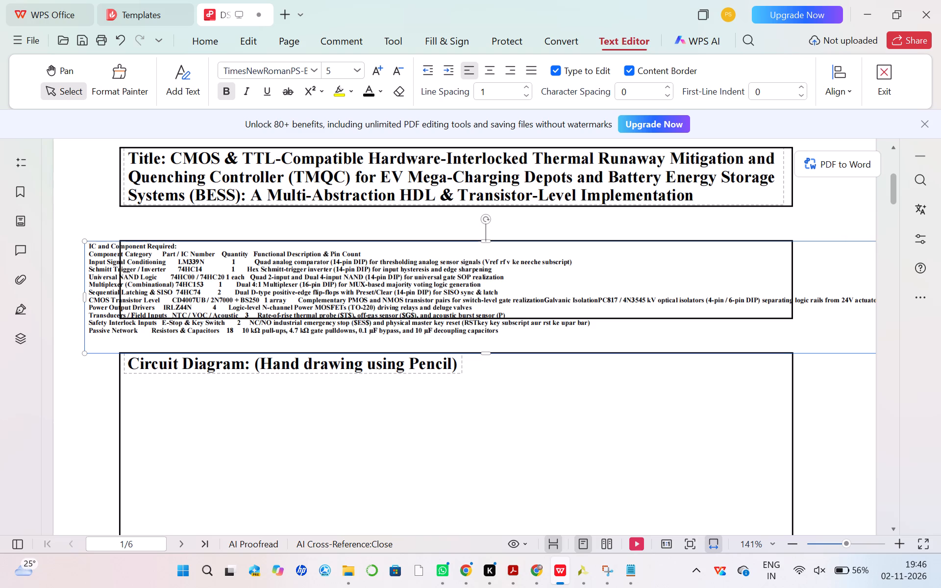
key("Right")
key("Right")
key("Right")
key("Right")
key("Right")
key("space")
key("space")
key("space")
key("space")
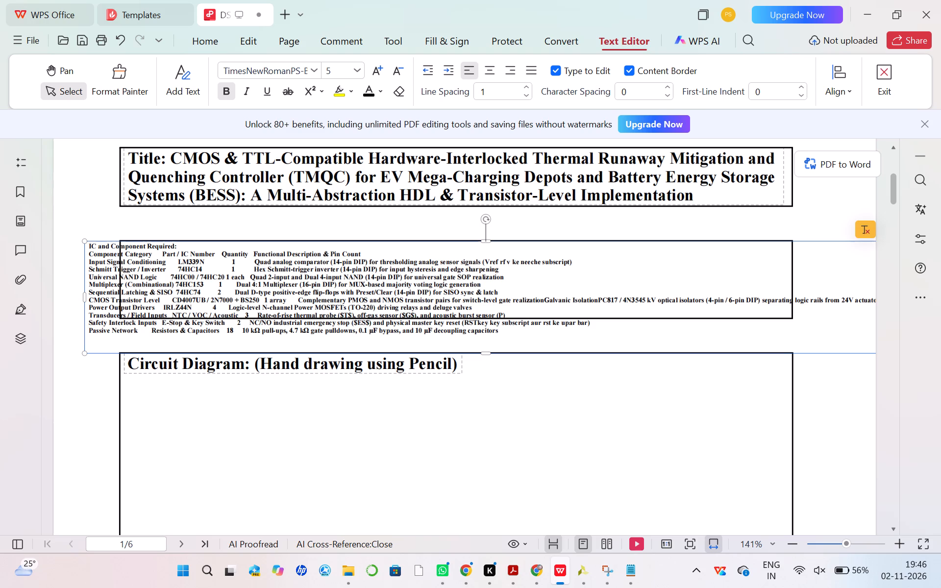
Insert four extra spaces before the part numbers 74HC00 / 74HC20 in the Universal NAND Logic row.
left_click(171, 279)
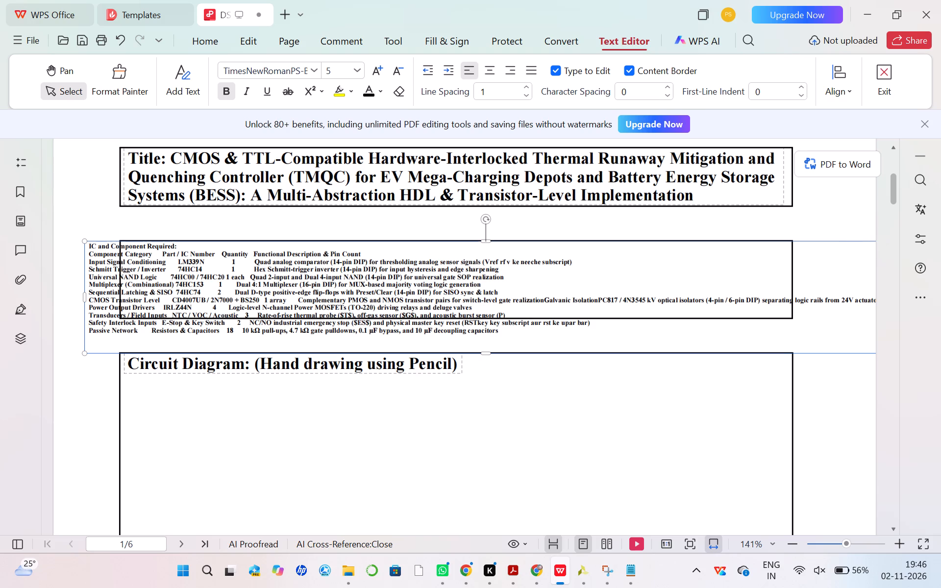
key("space")
key("space")
key("space")
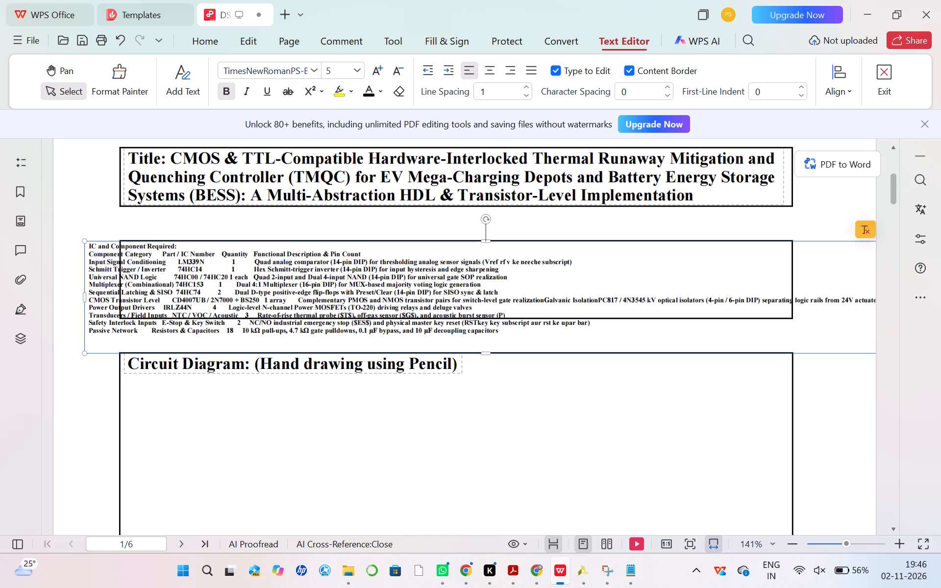
key("space")
key("space")
key("BackSpace")
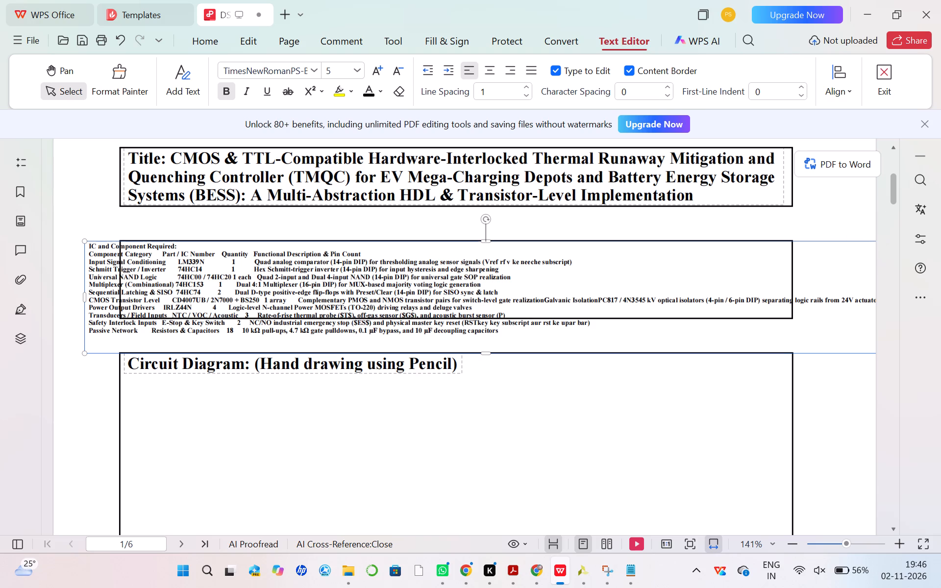
key("Right")
key("Right")
key("Right")
Remove one space before the functional description in the Universal NAND Logic row.
left_click(234, 277)
left_click(257, 282)
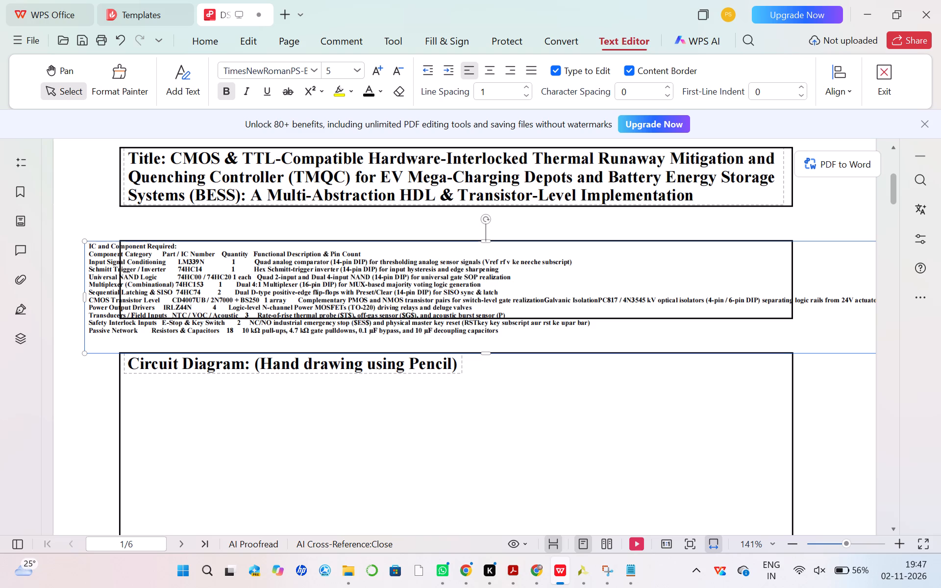
left_click(257, 281)
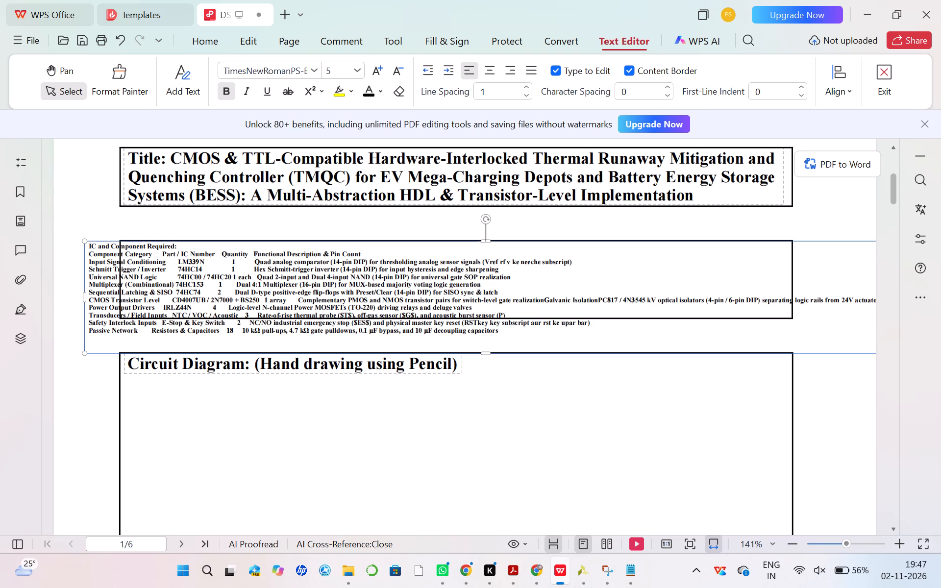
left_click(255, 278)
key("Right")
key("BackSpace")
key("Down")
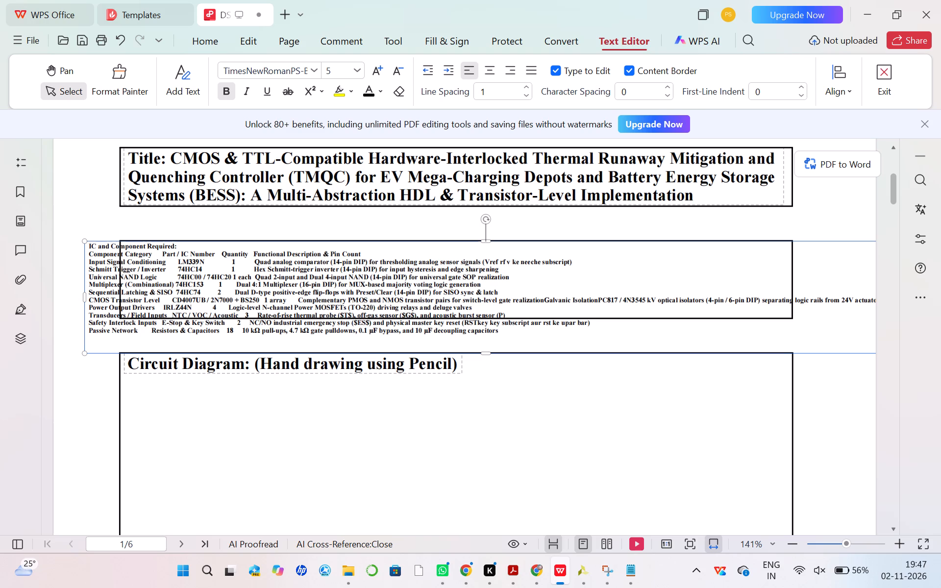
Insert one extra space before the part number 74HC153 in the Multiplexer (Combinational) row.
left_click(175, 286)
key("space")
key("space")
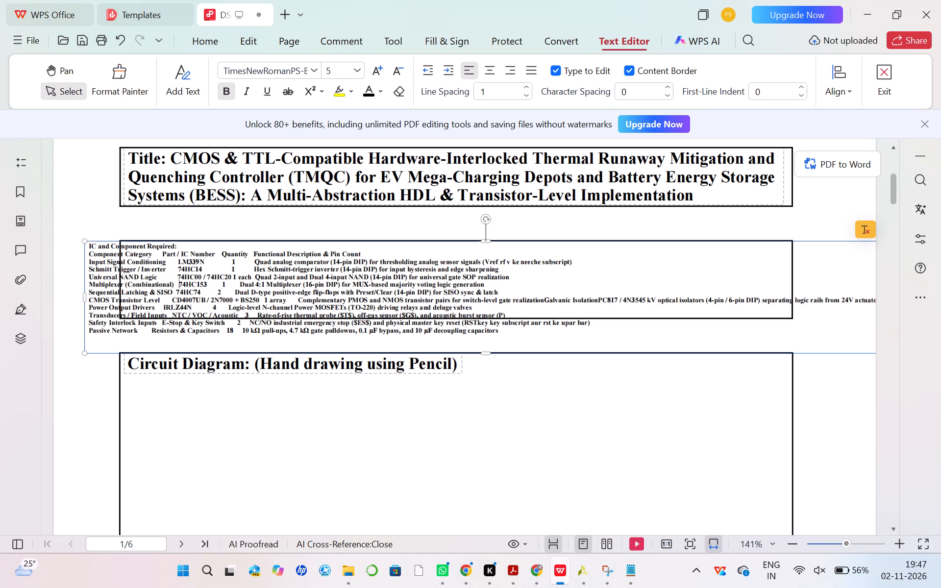
key("BackSpace")
Insert seven extra spaces before the quantity 1 in the Multiplexer (Combinational) row.
left_click(219, 286)
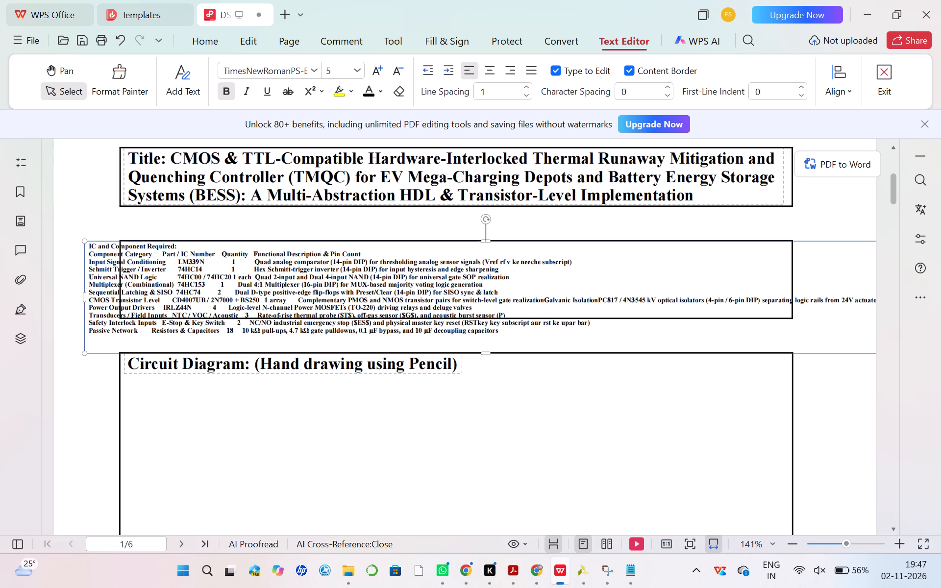
key("Right")
key("space")
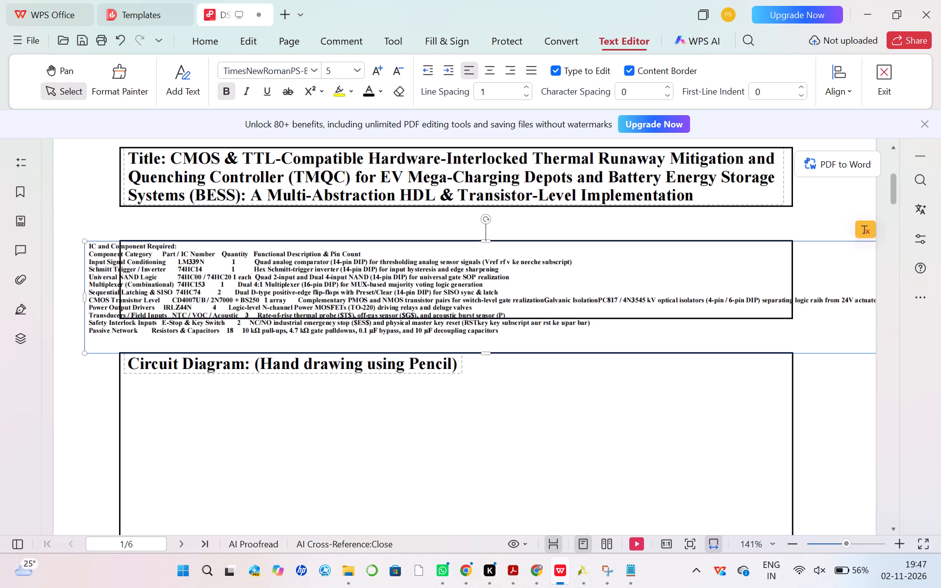
key("space")
key("space")
key("space")
key("space")
key("space")
key("space")
key("space")
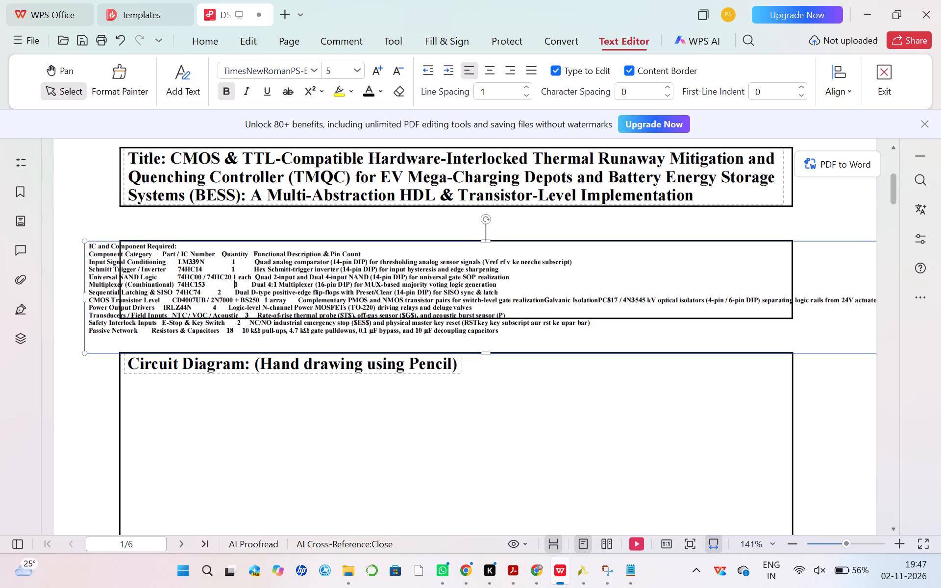
key("BackSpace")
Insert three extra spaces before the functional description in the Multiplexer (Combinational) row.
key("Right")
key("Right")
key("Right")
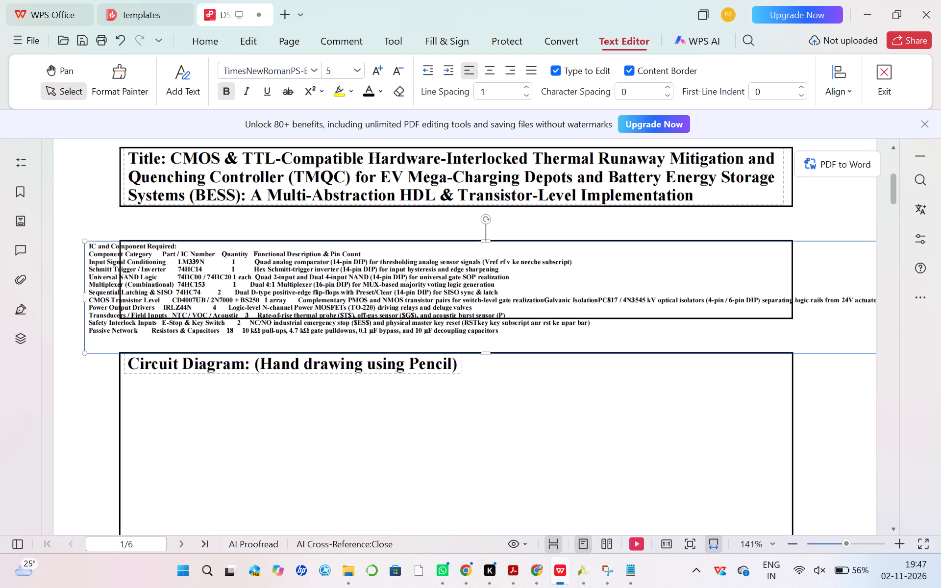
key("Right")
key("Right")
key("Right")
key("Right")
key("Right")
key("space")
key("space")
key("space")
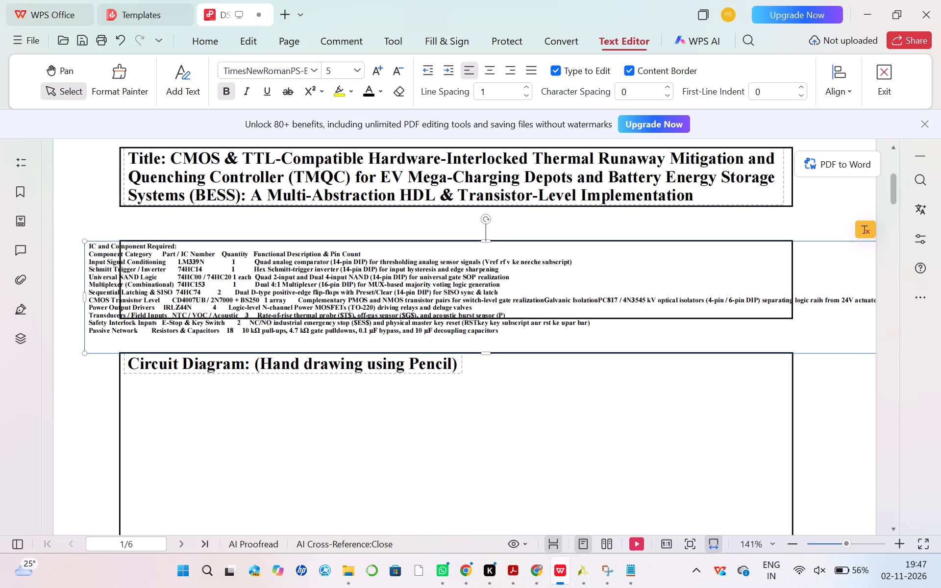
Insert one extra space before the part number 74HC74 in the Sequential Latching & SISO row.
left_click(170, 304)
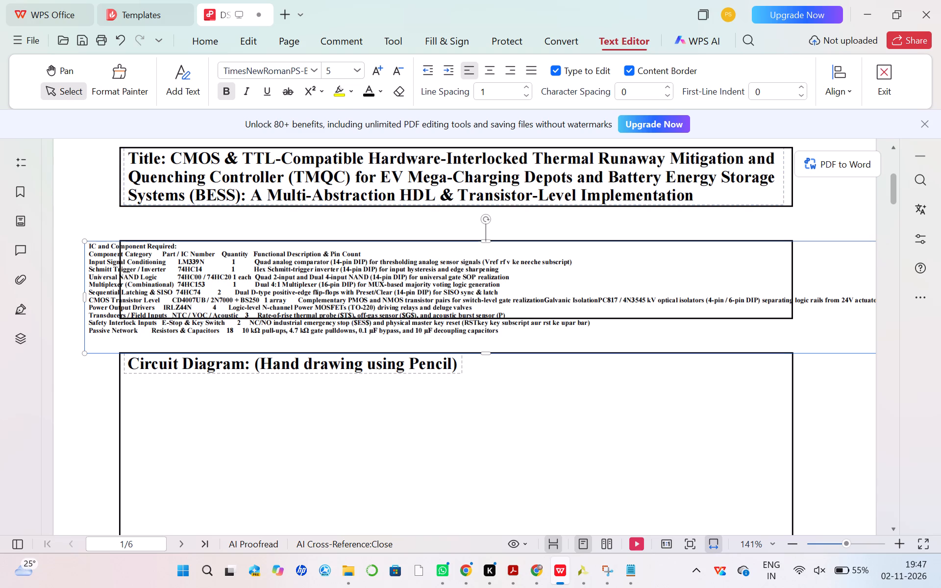
left_click(178, 292)
key("space")
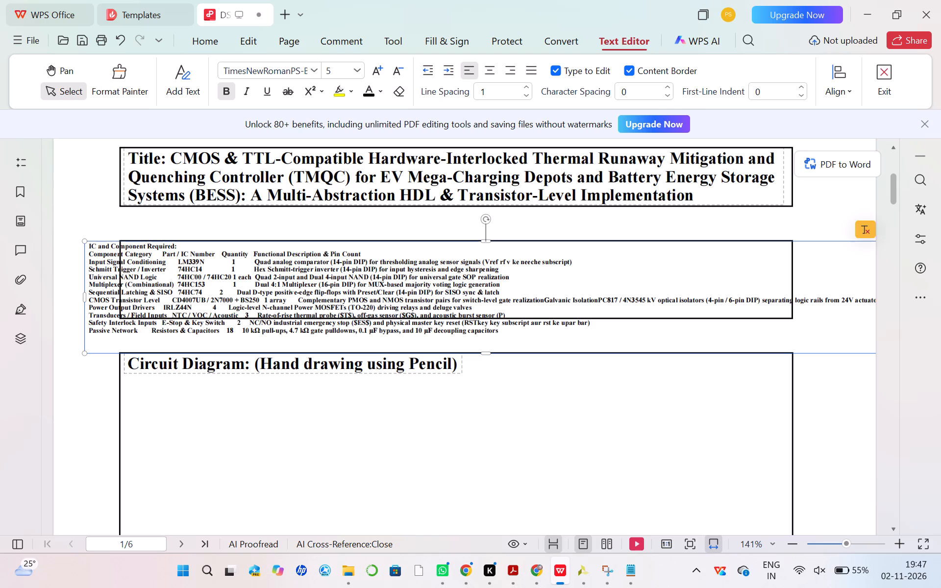
Insert three extra spaces before the part numbers CD4007UB / 2N7000 + BS250 in the CMOS Transistor Level row.
left_click(172, 303)
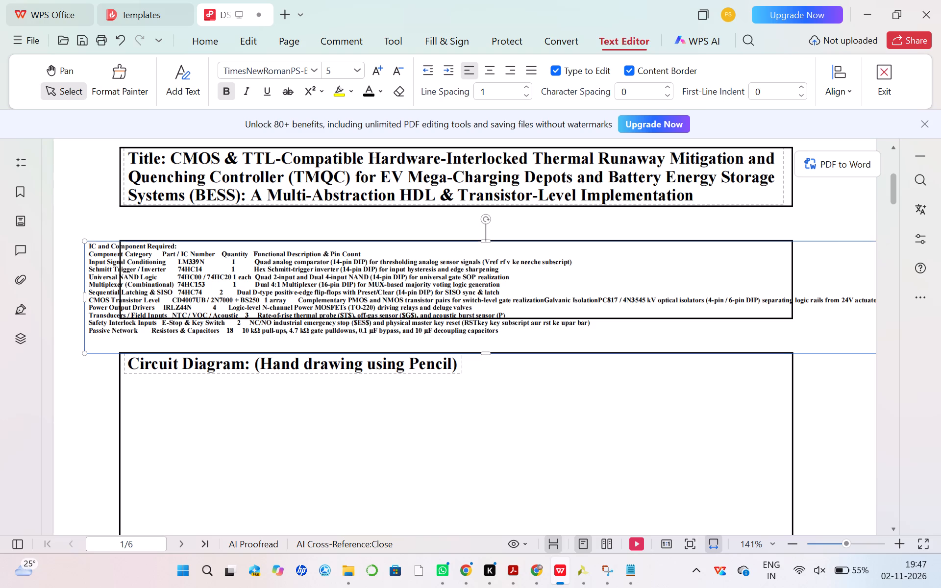
key("space")
key("space")
key("space")
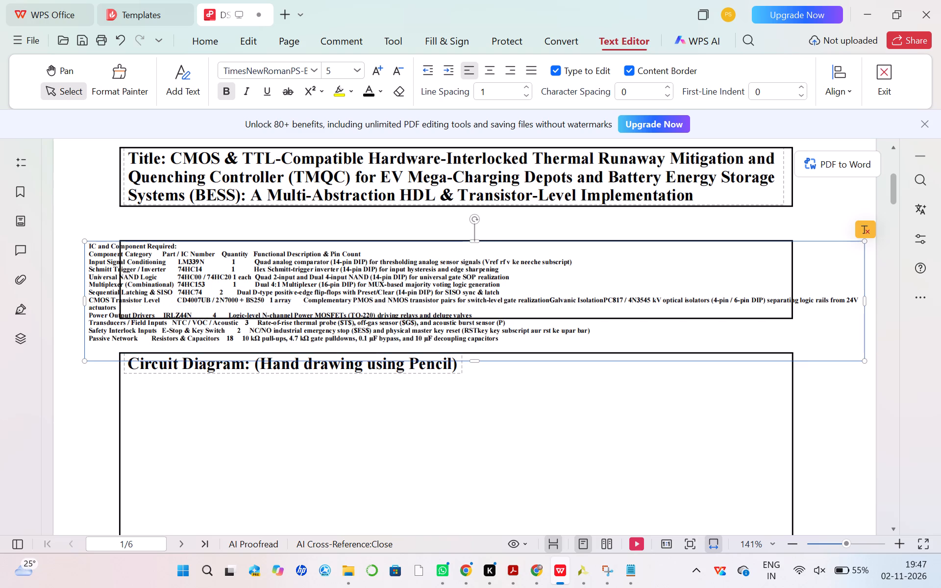
key("space")
key("BackSpace")
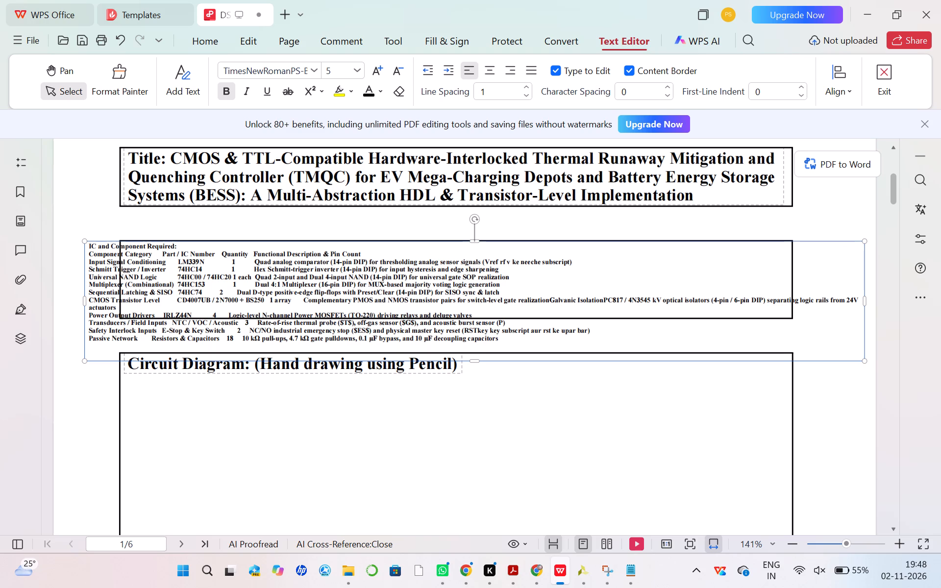
Insert 27 extra spaces before the Quantity heading in the component list's header row.
left_click(222, 254)
key("space")
key("space")
key("space")
key("space")
key("space")
key("space")
key("space")
key("space")
key("space")
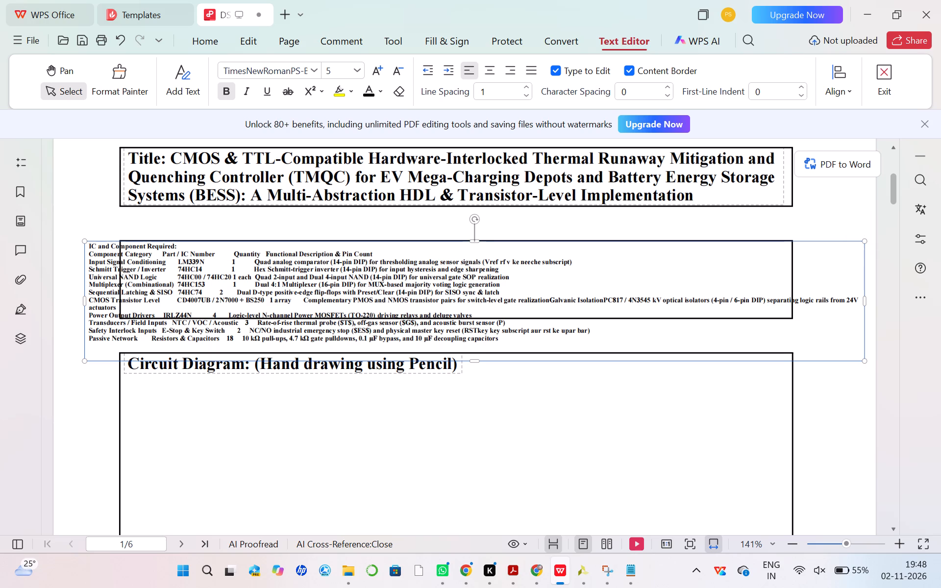
key("space")
key("space")
key("space")
key("space")
key("space")
key("space")
key("space")
key("space")
key("space")
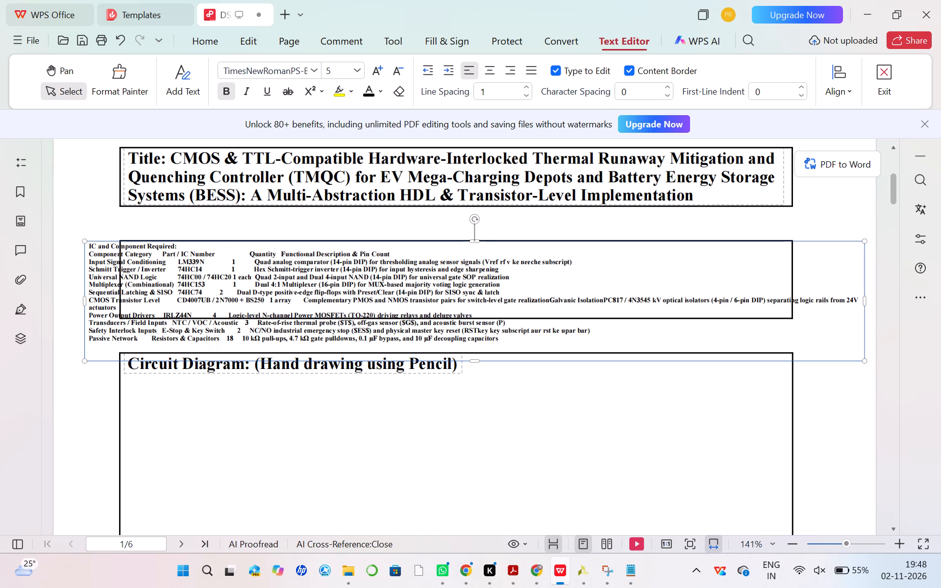
key("space")
key("space")
key("space")
key("space")
key("space")
key("space")
key("space")
key("space")
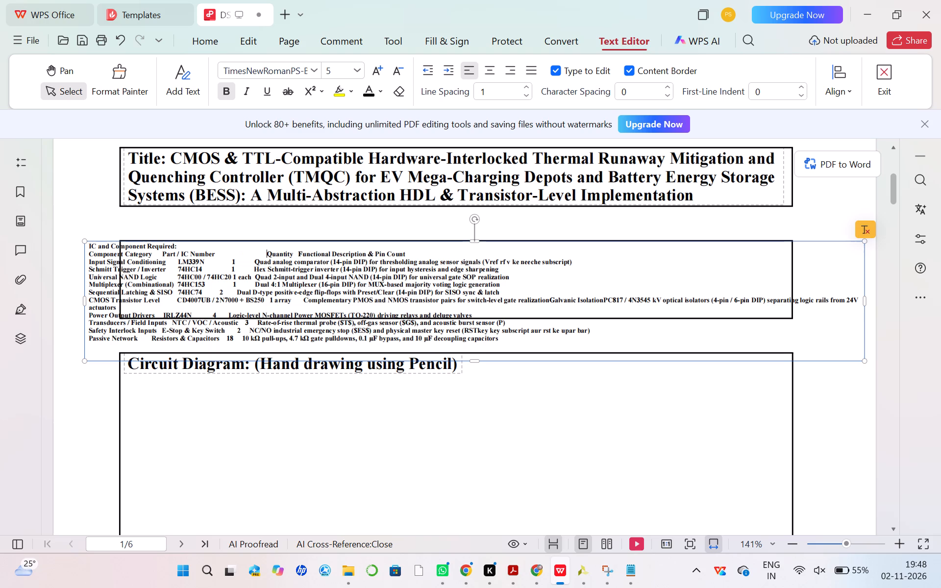
key("space")
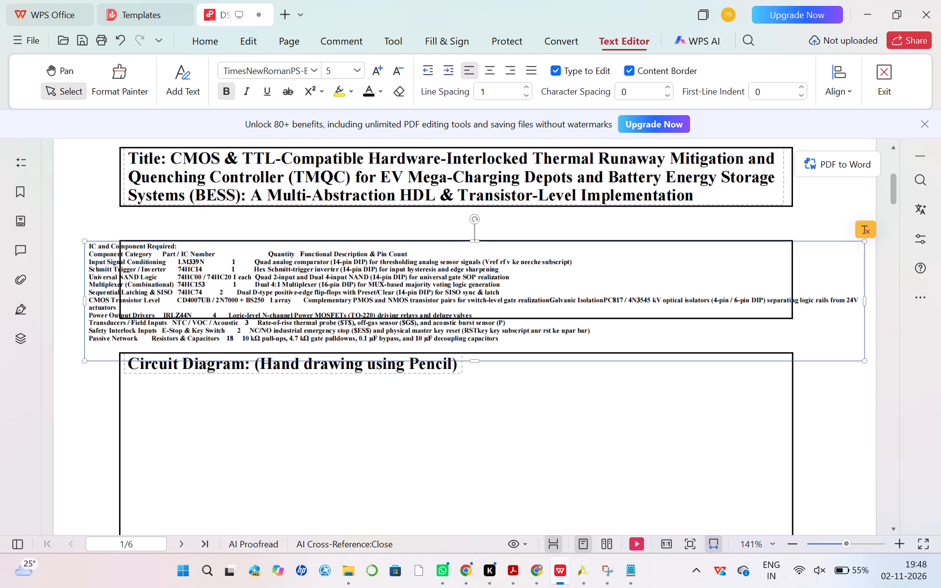
Insert nine extra spaces before the Part / IC Number heading in the component list's header row.
left_click(160, 255)
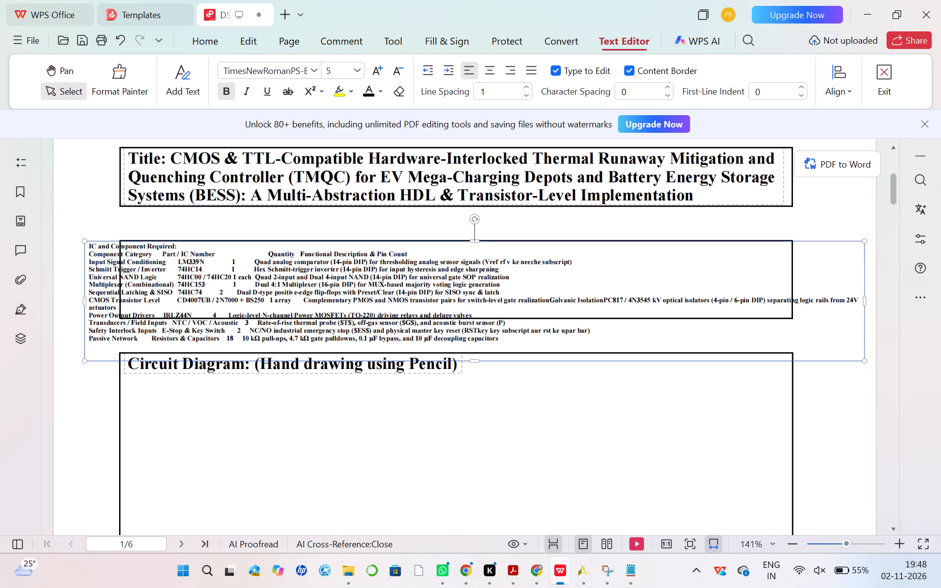
key("Right")
key("Right")
key("space")
key("space")
key("space")
key("space")
key("space")
key("space")
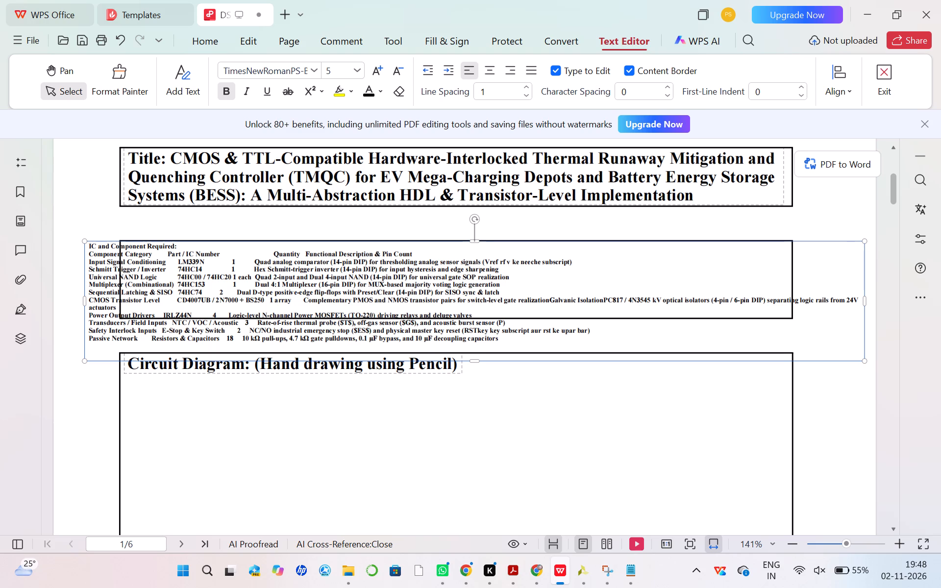
key("space")
key("space")
key("space")
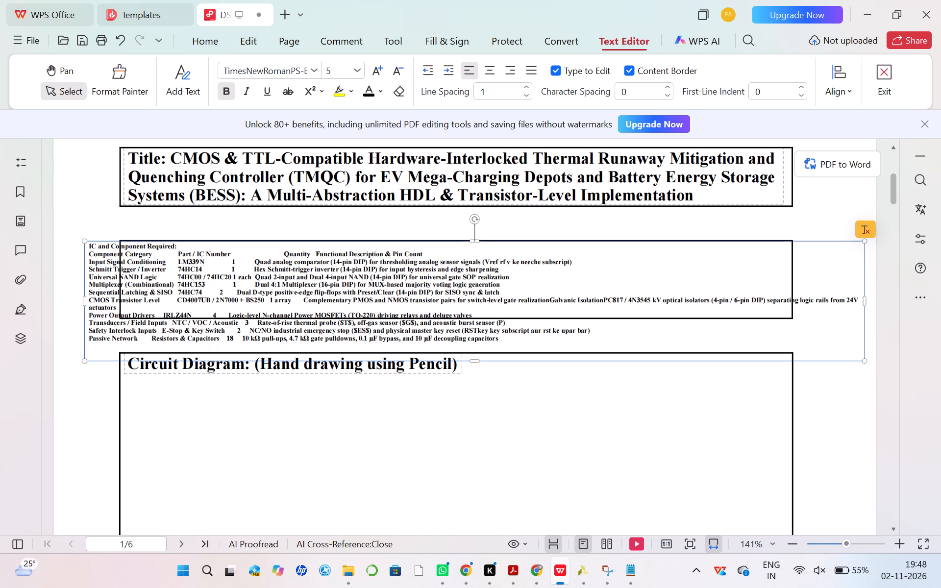
Shift the quantity 1 in the Input Signal Conditioning row under the Quantity heading by adding a net 26 spaces before it.
left_click(231, 262)
key("space")
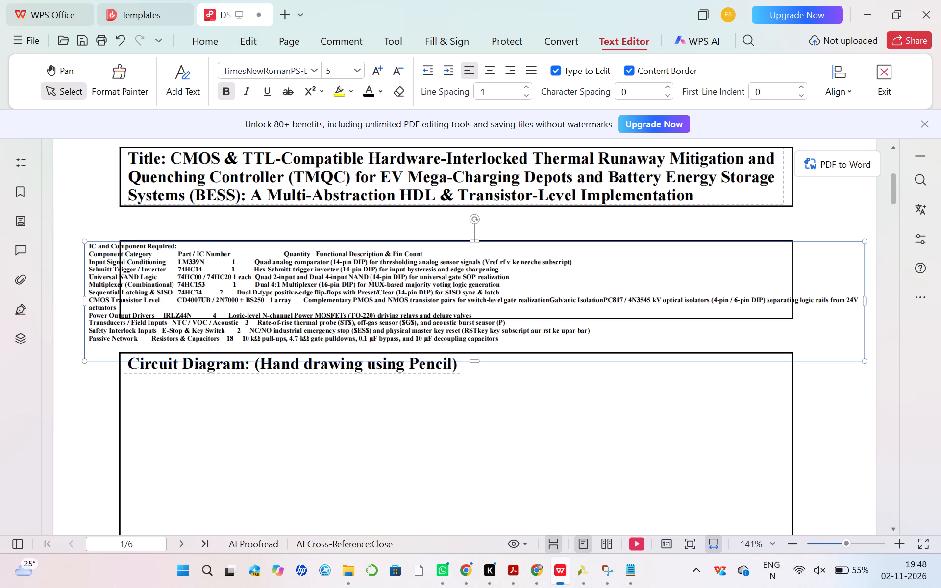
key("space")
key("space")
key("space")
key("space")
key("space")
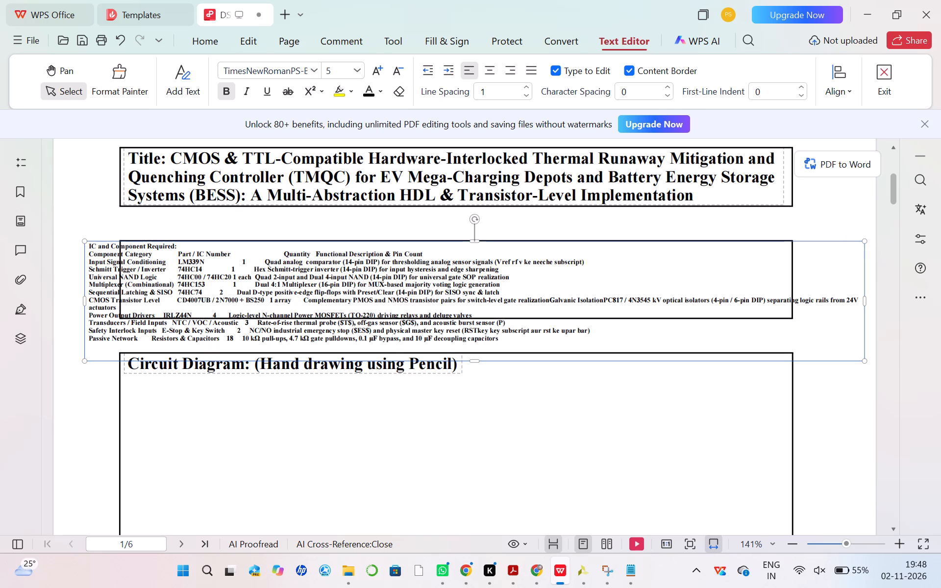
key("space")
key("space")
key("space")
key("space")
key("space")
key("space")
key("space")
key("space")
key("space")
key("space")
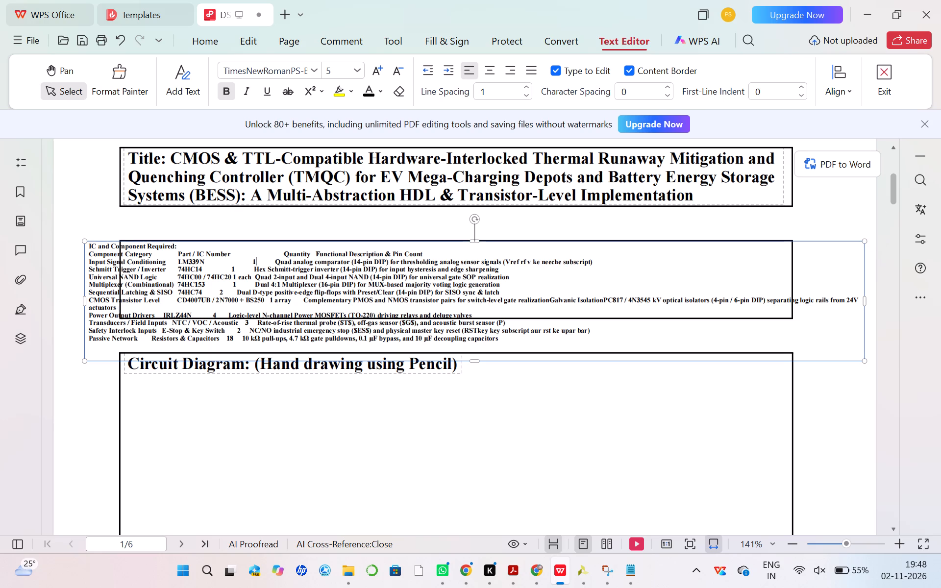
key("space")
key("space")
key("space")
key("space")
key("space")
key("space")
key("space")
key("space")
key("space")
key("space")
key("space")
key("space")
key("space")
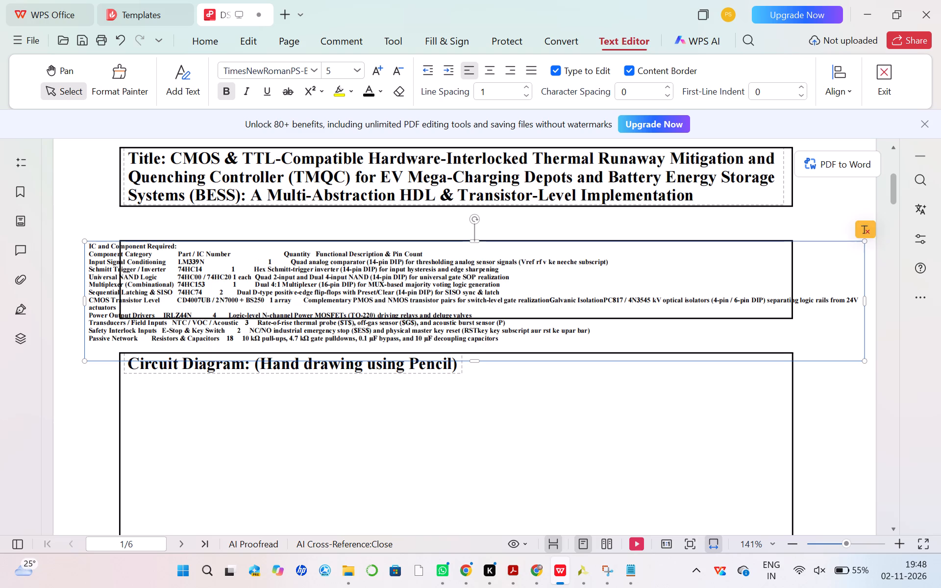
key("space")
key("space")
key("space")
key("space")
key("space")
key("space")
key("space")
key("space")
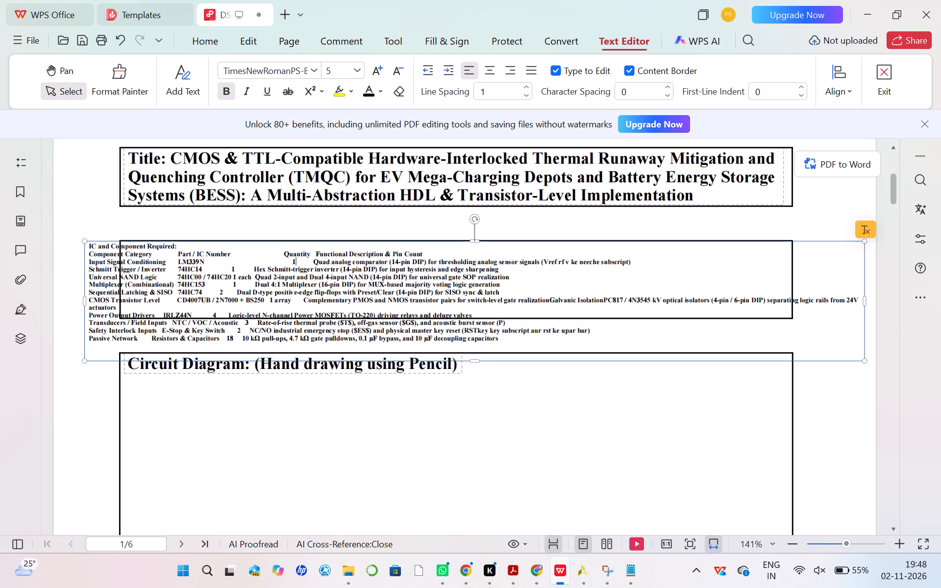
key("BackSpace")
key("BackSpace")
key("BackSpace")
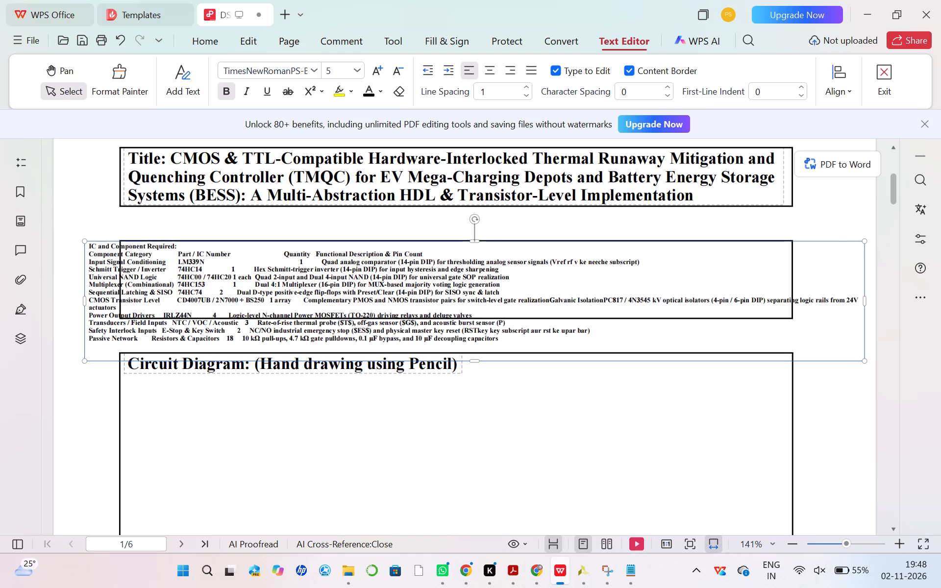
key("BackSpace")
key("BackSpace")
key("BackSpace")
key("BackSpace")
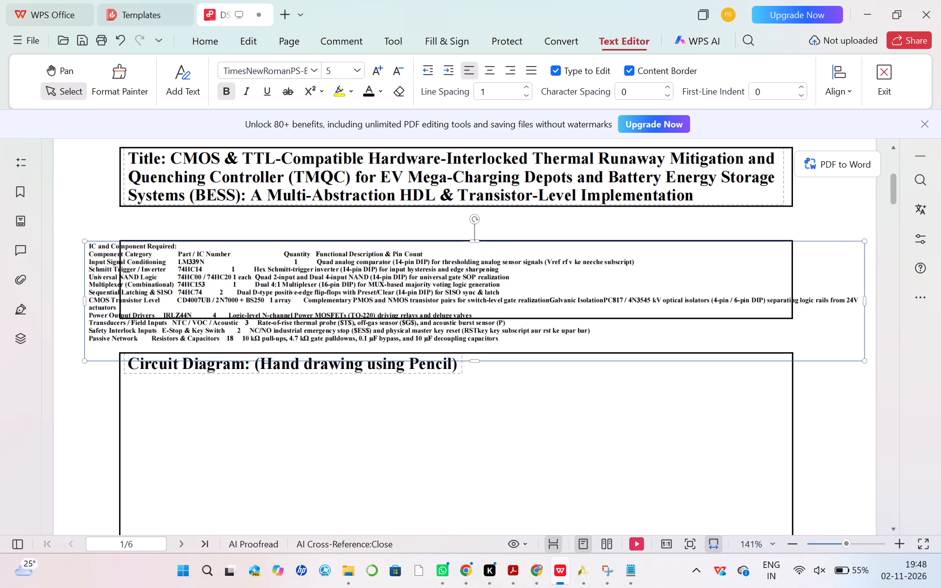
key("BackSpace")
key("BackSpace")
key("BackSpace")
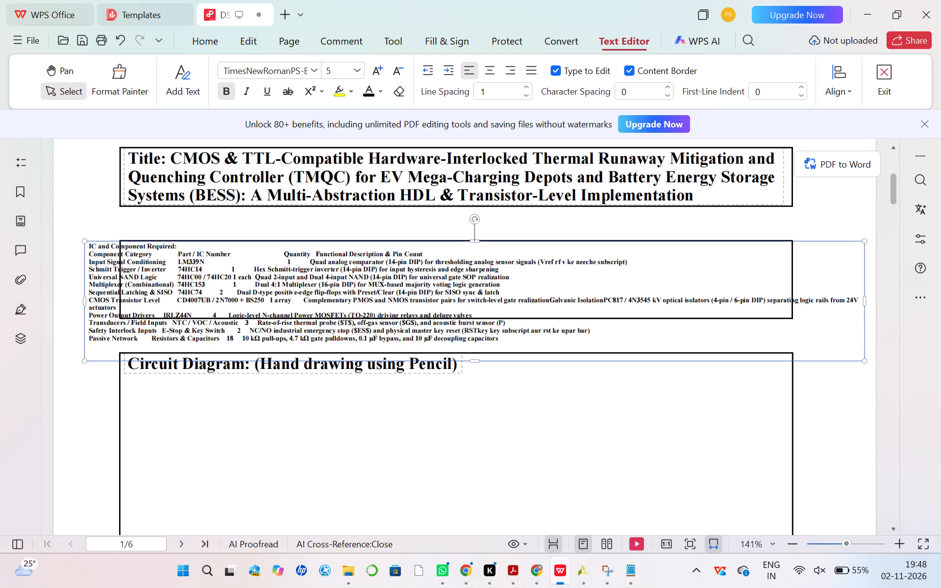
key("BackSpace")
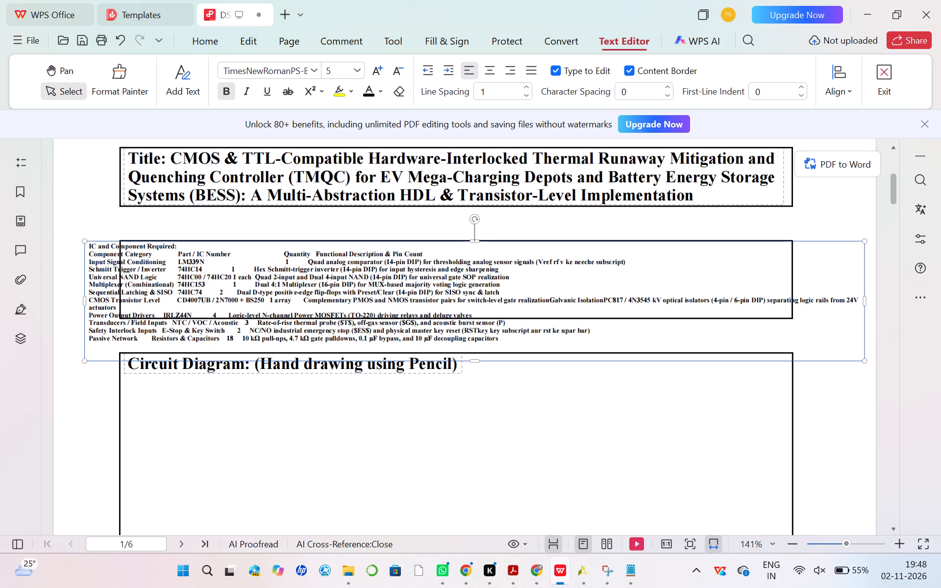
Remove nine spaces before the Quantity heading in the component list's header row.
left_click(284, 257)
key("BackSpace")
key("BackSpace")
key("BackSpace")
key("BackSpace")
key("BackSpace")
key("BackSpace")
key("BackSpace")
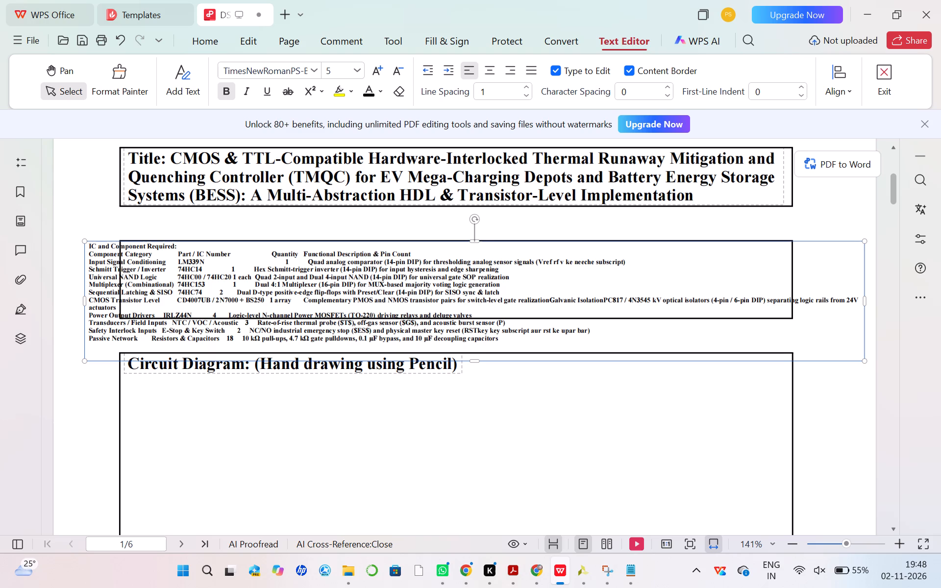
key("BackSpace")
key("BackSpace")
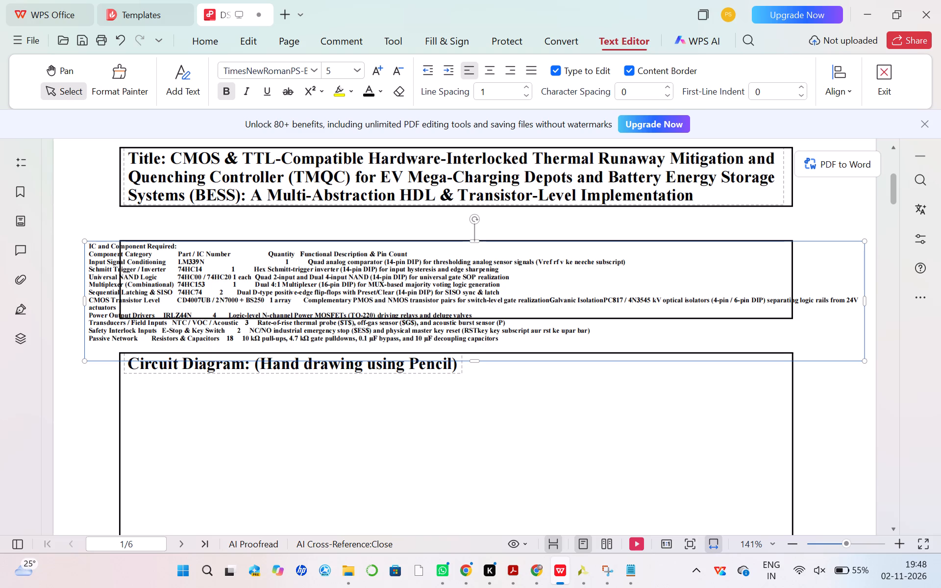
Remove nine spaces before the quantity 1 in the Input Signal Conditioning row.
left_click(286, 264)
key("BackSpace")
key("BackSpace")
key("BackSpace")
key("BackSpace")
key("BackSpace")
key("BackSpace")
key("BackSpace")
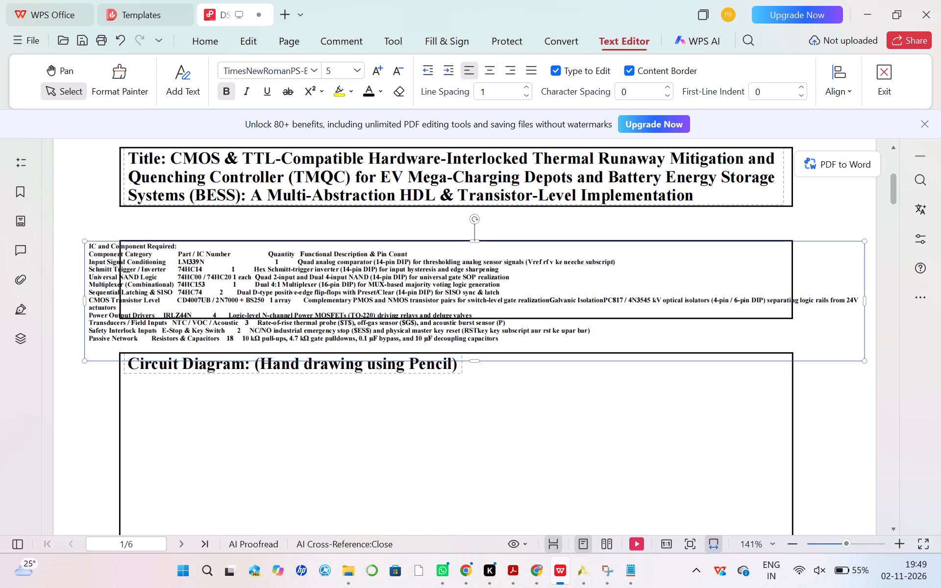
key("BackSpace")
key("BackSpace")
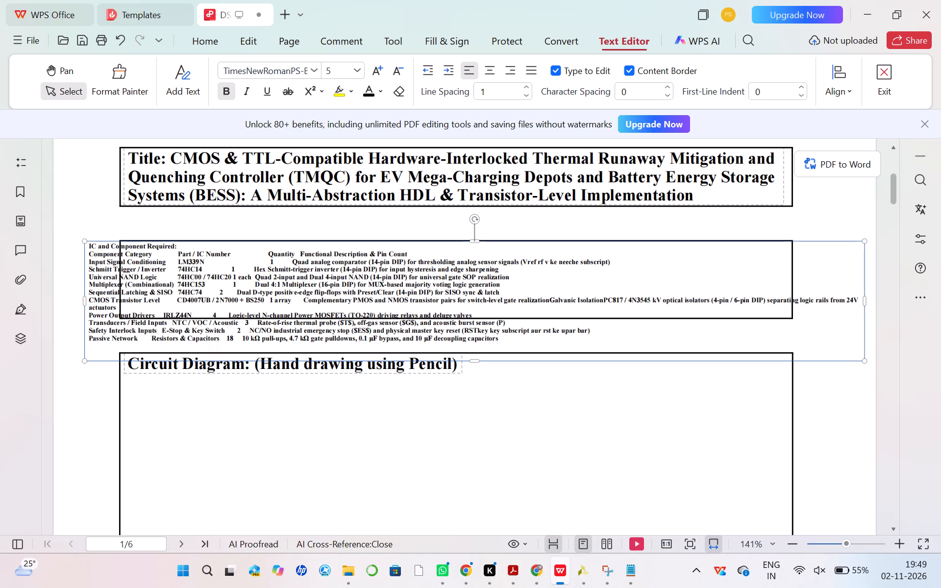
Insert 17 extra spaces before the quantity 1 in the Schmitt Trigger / Inverter row.
left_click(232, 268)
key("space")
key("space")
key("space")
key("space")
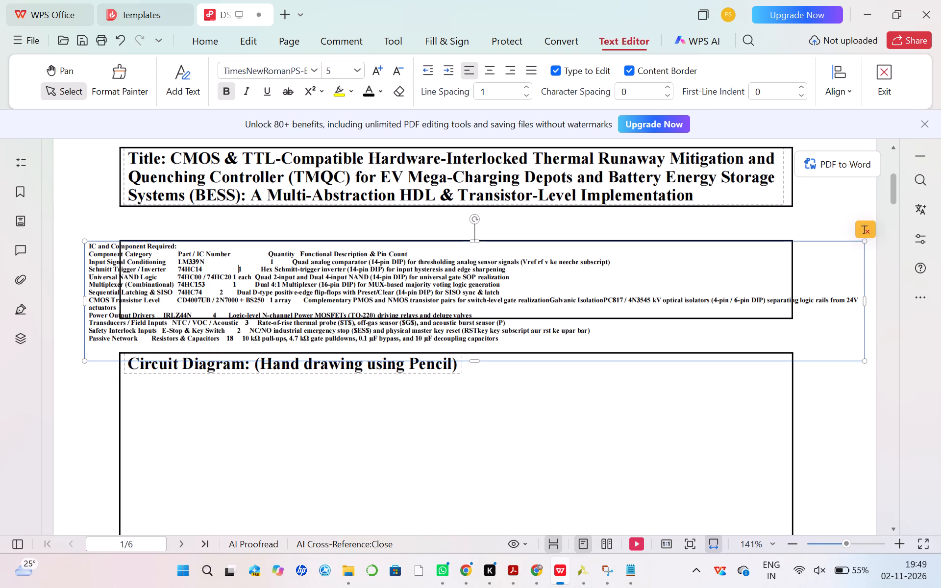
key("space")
key("space")
key("space")
key("space")
key("space")
key("space")
key("space")
key("space")
key("space")
key("space")
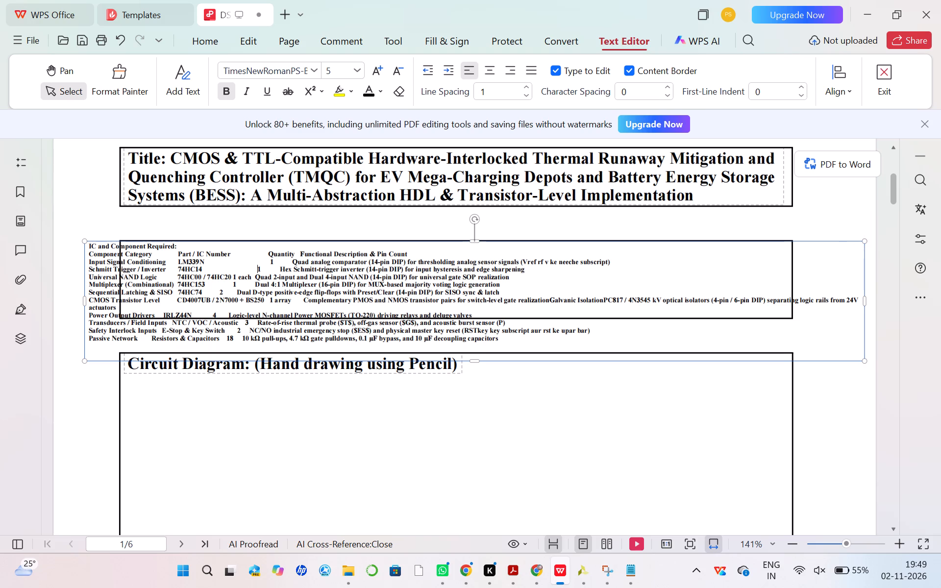
key("space")
key("space")
key("space")
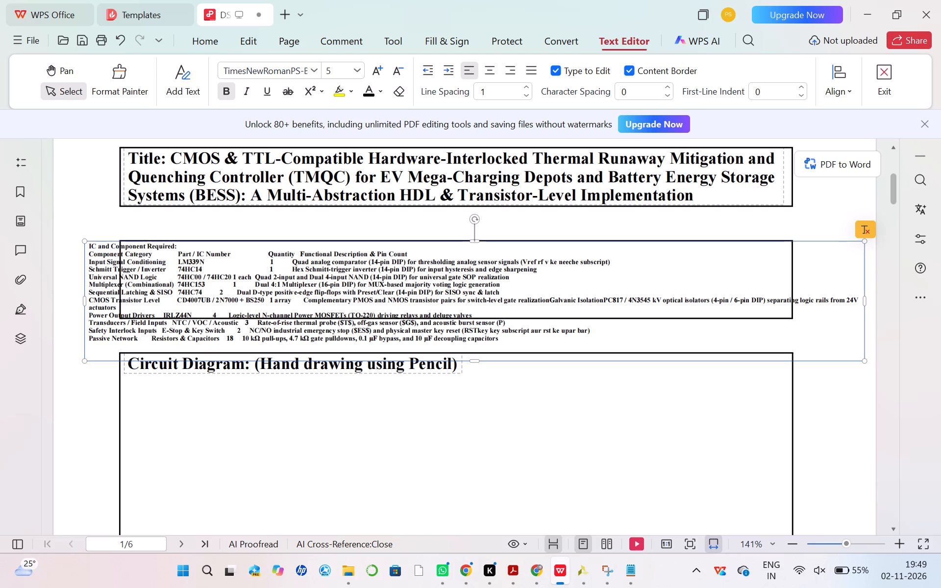
Insert four extra spaces before the functional description in the Input Signal Conditioning row.
left_click(293, 265)
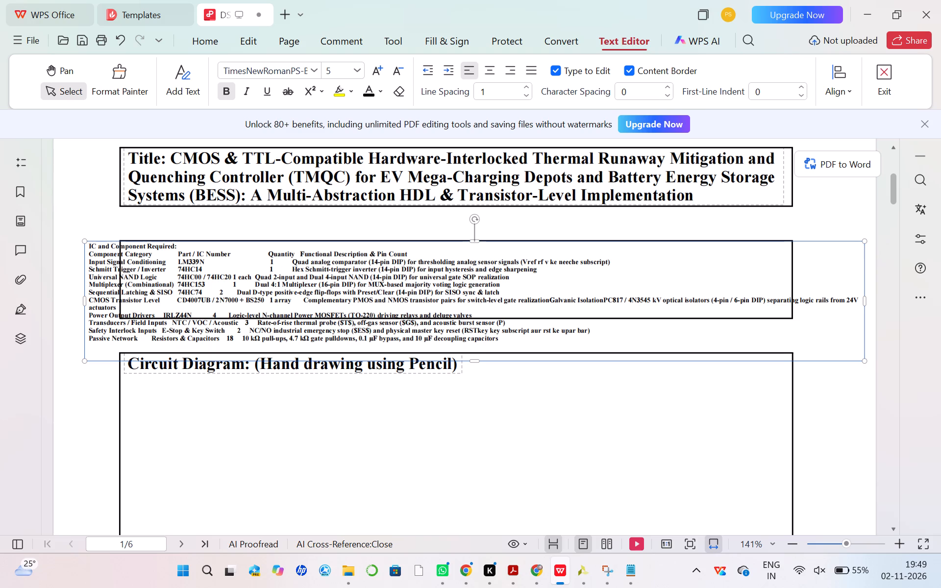
key("space")
key("space")
key("space")
key("space")
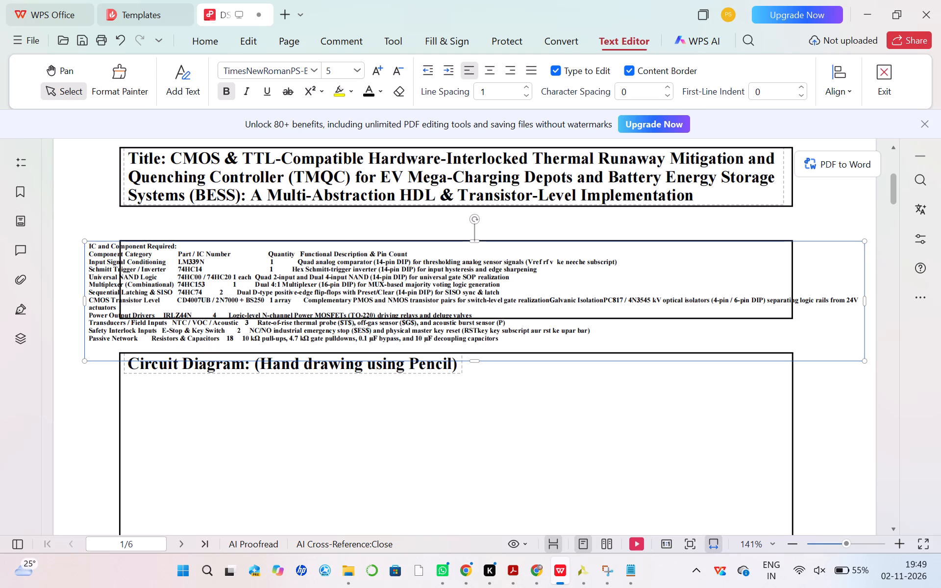
Insert four extra spaces before the functional description in the Schmitt Trigger / Inverter row.
left_click(293, 269)
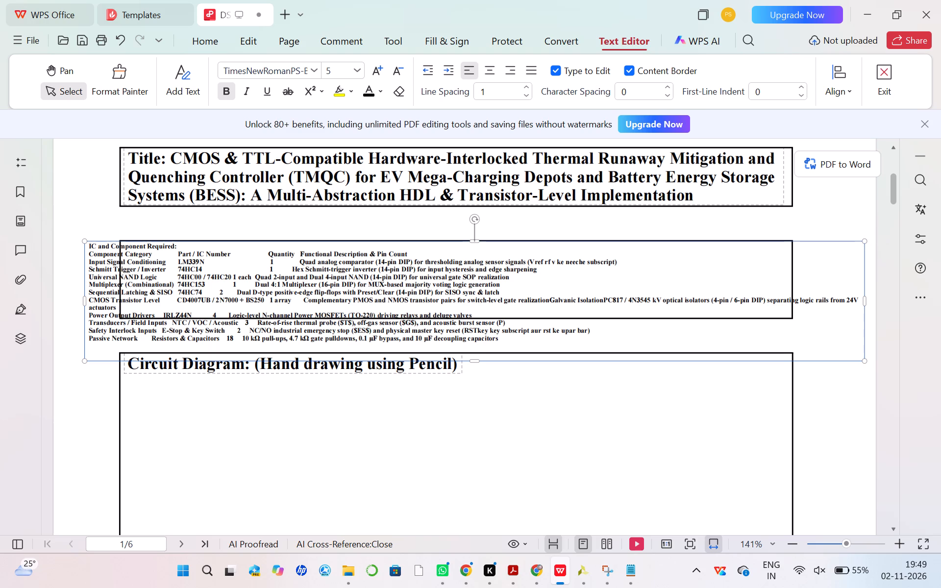
key("space")
key("space")
key("space")
key("space")
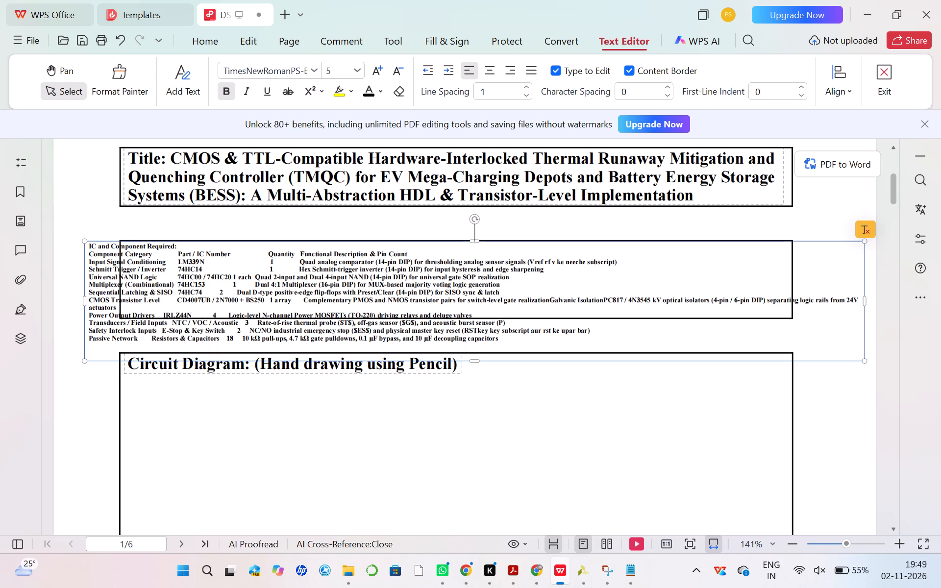
Insert 21 extra spaces before the quantity 1 each in the Universal NAND Logic row.
left_click(234, 277)
key("space")
key("space")
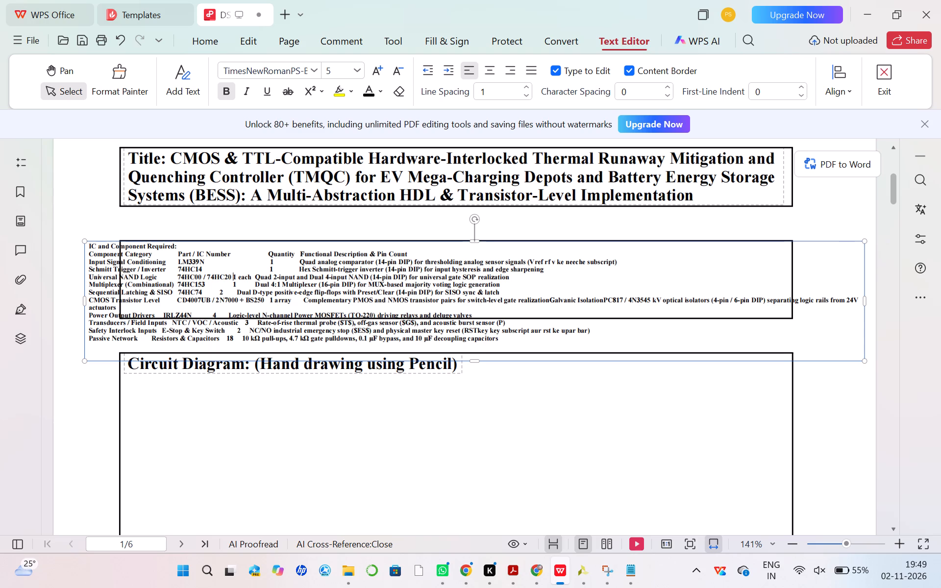
key("space")
key("space")
key("space")
key("space")
key("space")
key("space")
key("space")
key("space")
key("space")
key("space")
key("space")
key("space")
key("space")
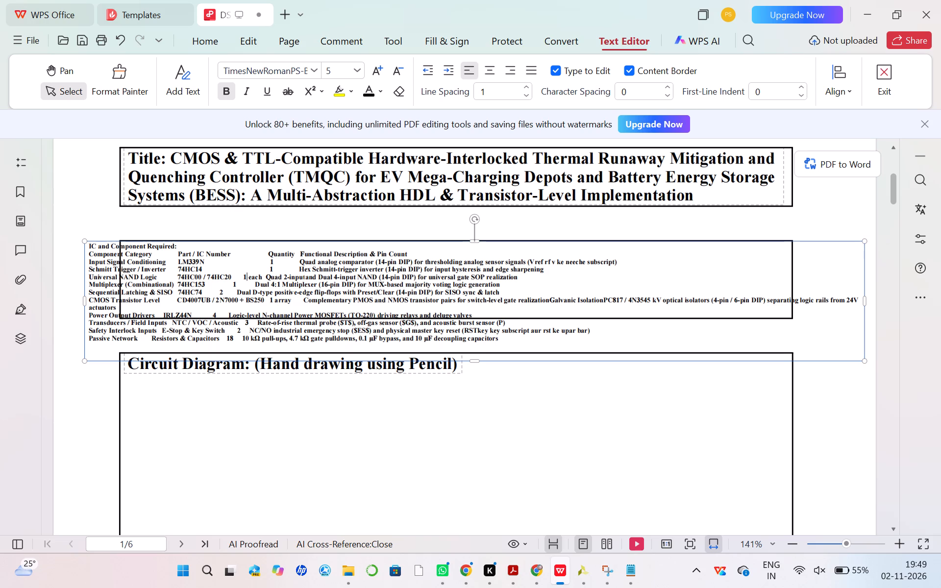
key("space")
key("space")
key("space")
key("space")
key("space")
key("space")
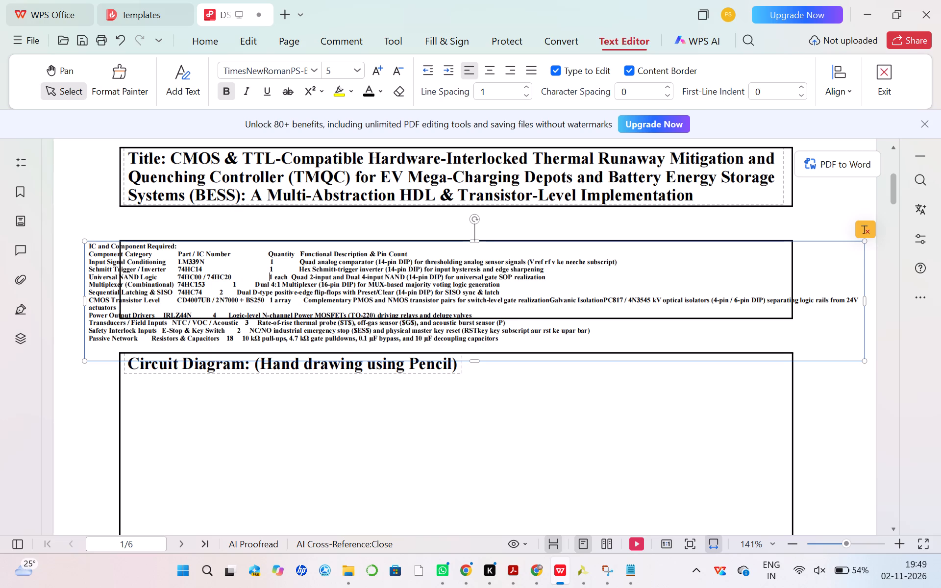
Insert four extra spaces before the functional description in the Universal NAND Logic row.
key("Right")
key("Right")
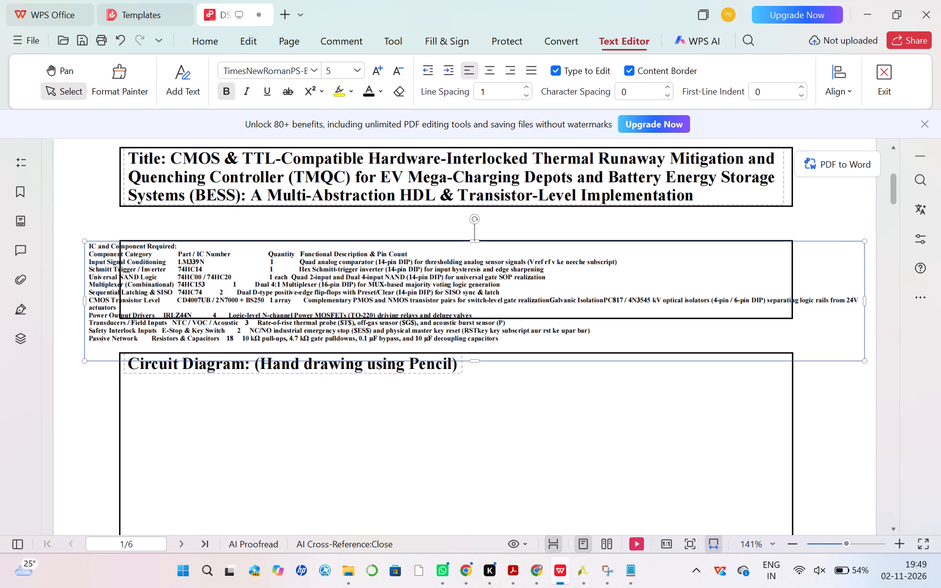
key("Right")
key("Right")
key("Right")
key("Right")
key("Right")
key("Right")
key("space")
key("space")
key("space")
key("space")
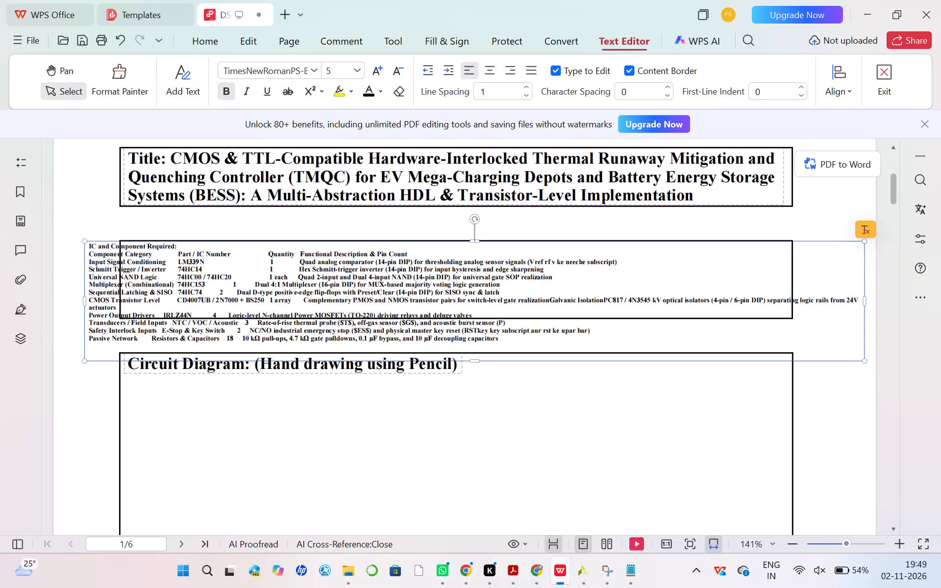
Insert 21 extra spaces before the quantity 1 in the Multiplexer (Combinational) row.
left_click(233, 288)
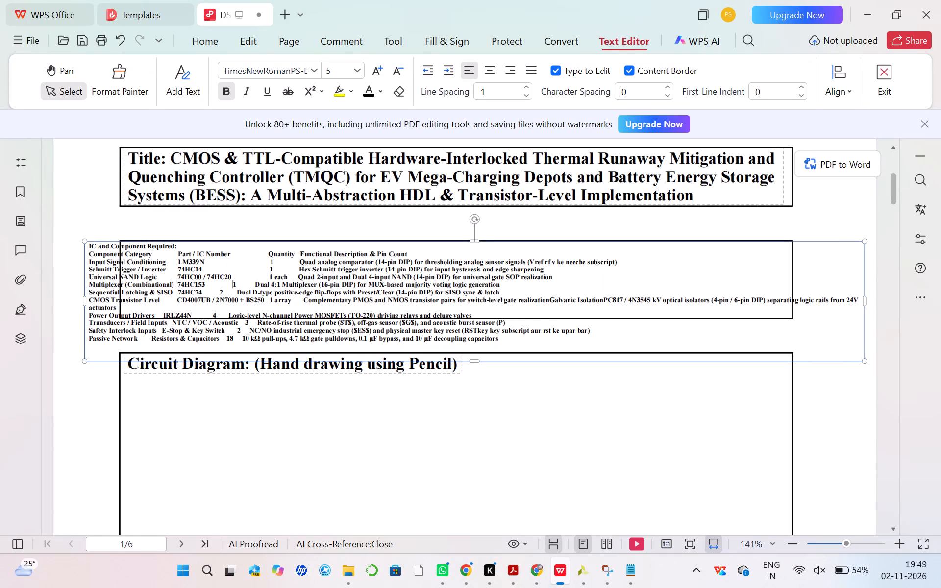
key("space")
key("space")
key("space")
key("space")
key("space")
key("space")
key("space")
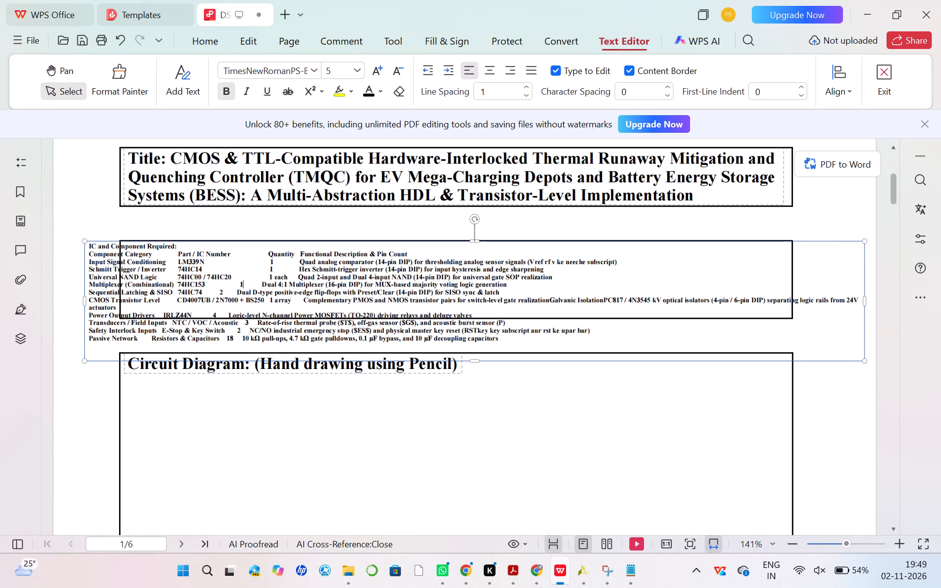
key("space")
key("space")
key("space")
key("space")
key("space")
key("space")
key("space")
key("space")
key("space")
key("space")
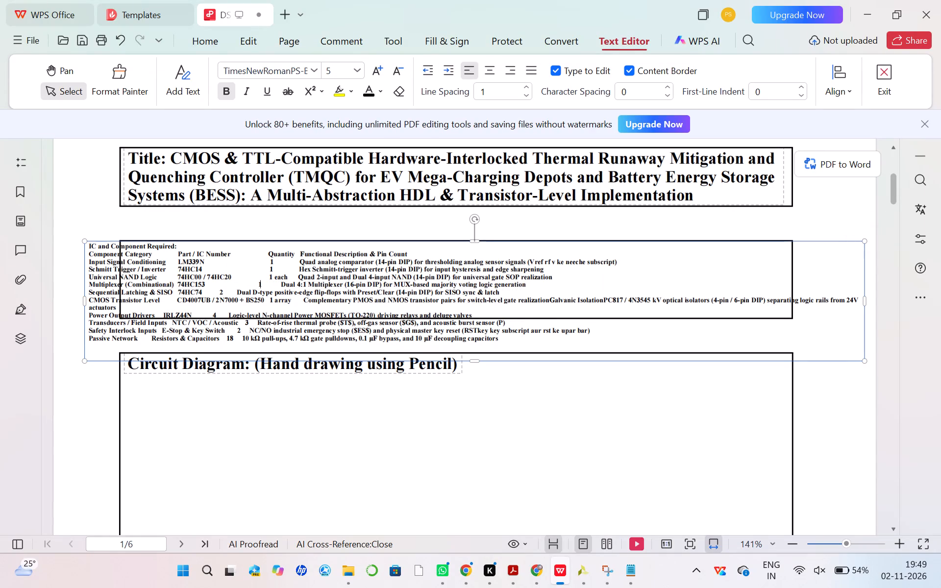
key("space")
key("space")
key("space")
key("space")
key("space")
key("BackSpace")
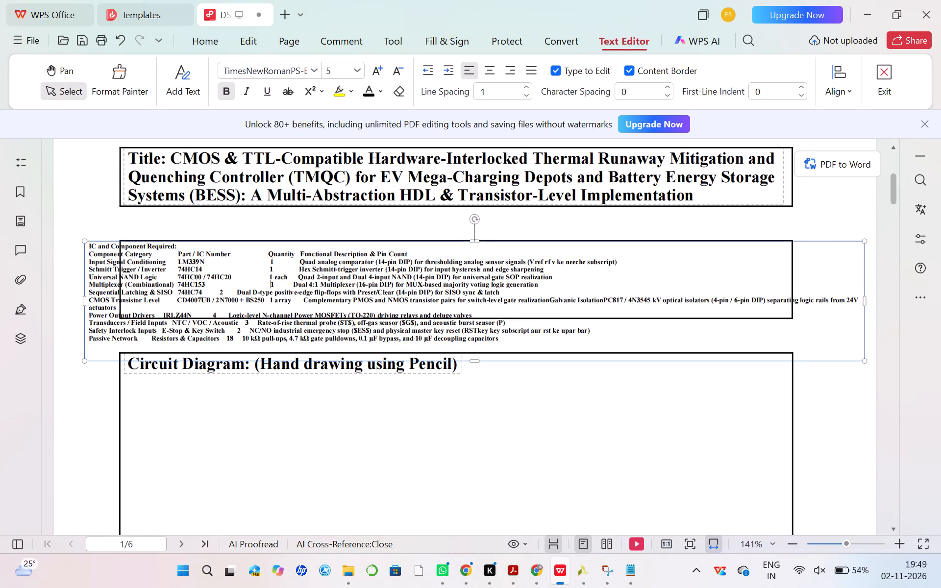
Insert four extra spaces before the functional description in the Multiplexer (Combinational) row.
key("Right")
key("Right")
key("Right")
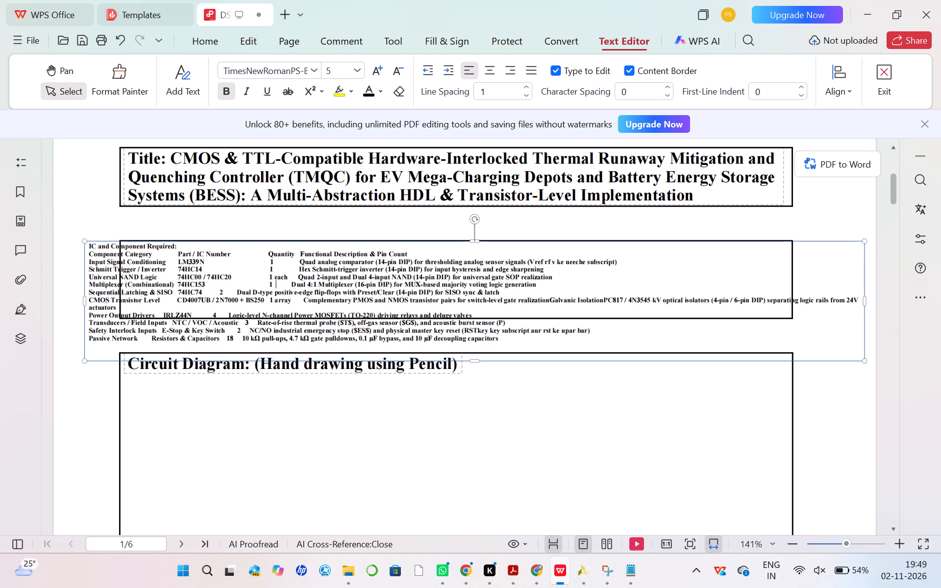
key("Right")
key("Right")
key("Right")
key("Right")
key("Right")
key("Right")
key("Right")
key("Right")
key("Right")
key("space")
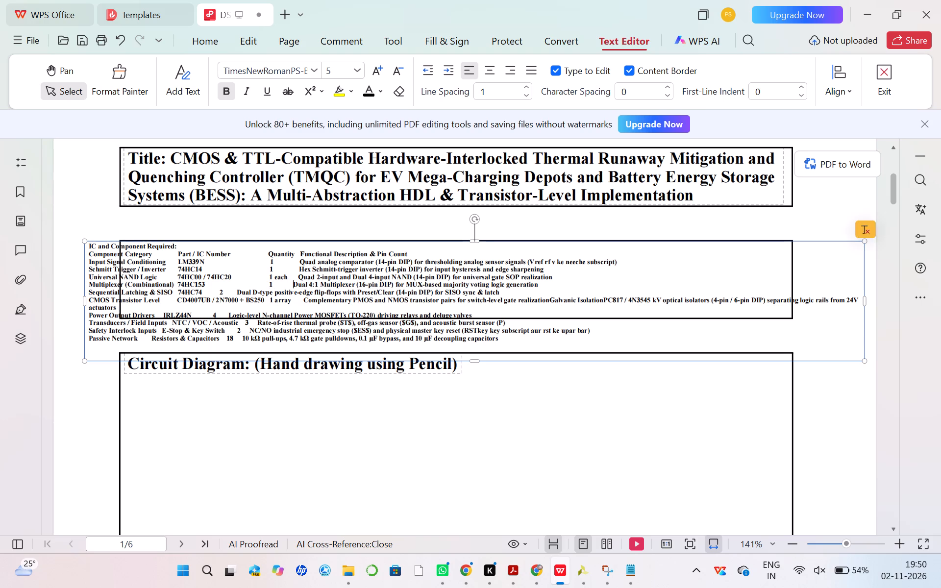
key("space")
key("space")
key("space")
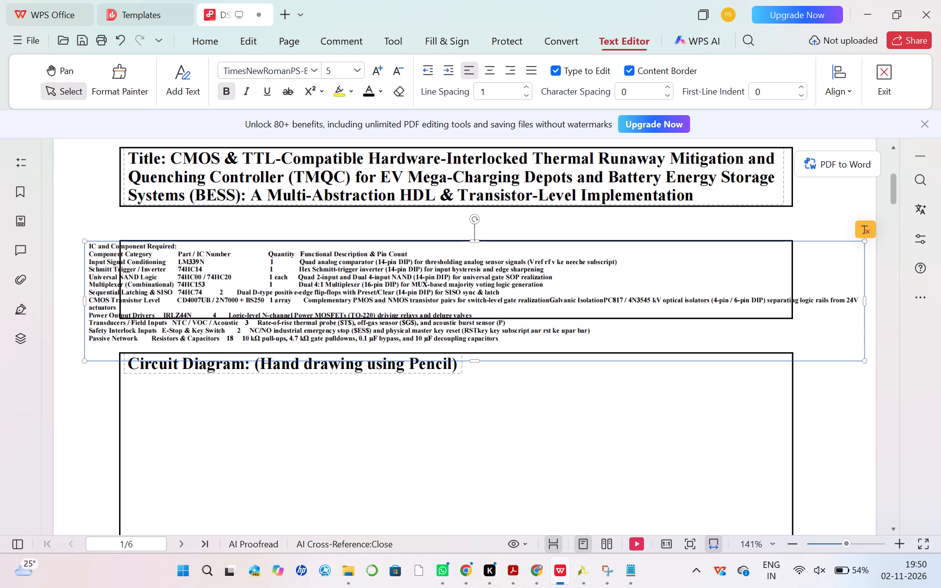
Insert extra spaces before the quantity 2 in the Sequential Latching & SISO row to align it under the Quantity column.
left_click(218, 294)
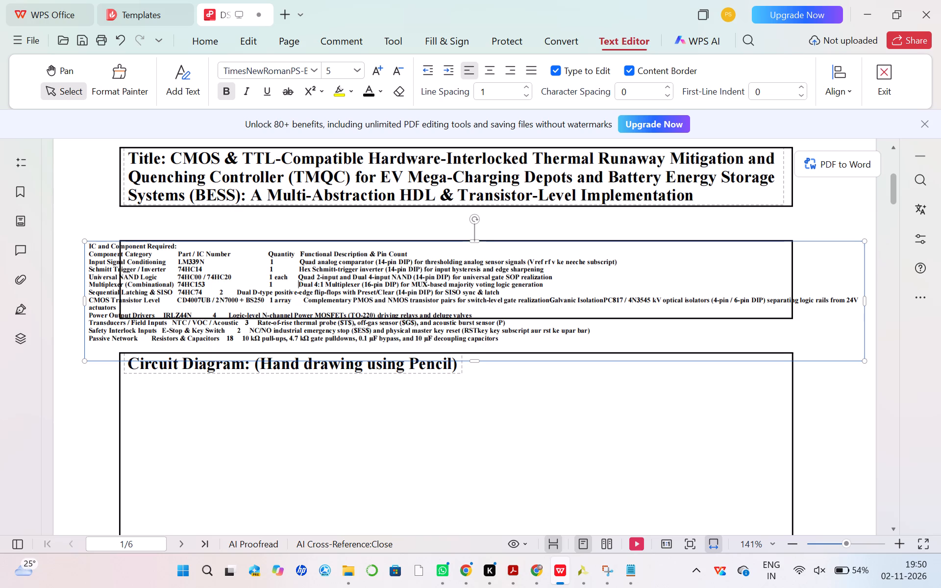
key("Right")
key("space")
key("space")
key("space")
key("space")
key("space")
key("space")
key("space")
key("space")
key("space")
key("space")
key("space")
key("space")
key("space")
key("space")
key("space")
key("space")
key("space")
key("space")
key("space")
key("space")
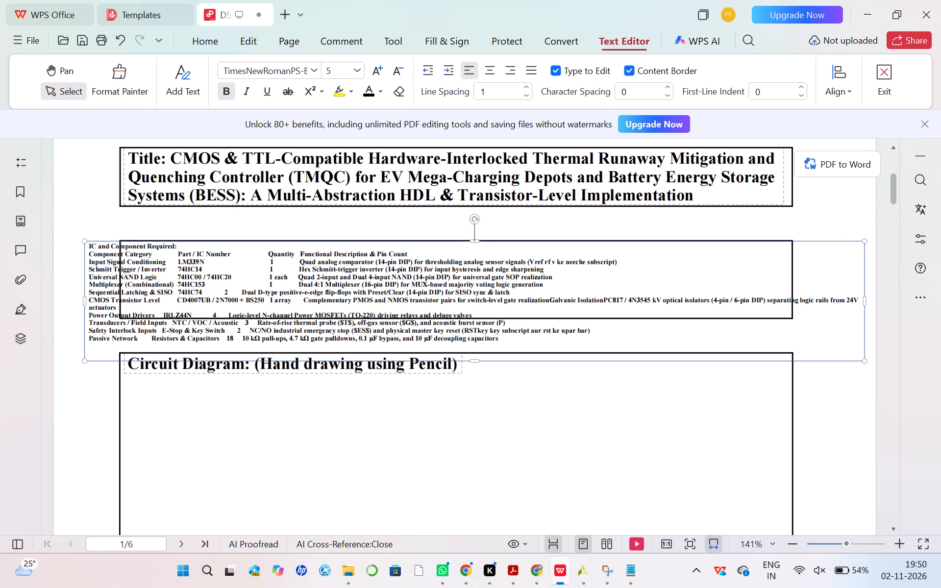
key("space")
key("space")
key("space")
key("space")
key("space")
key("space")
key("space")
key("space")
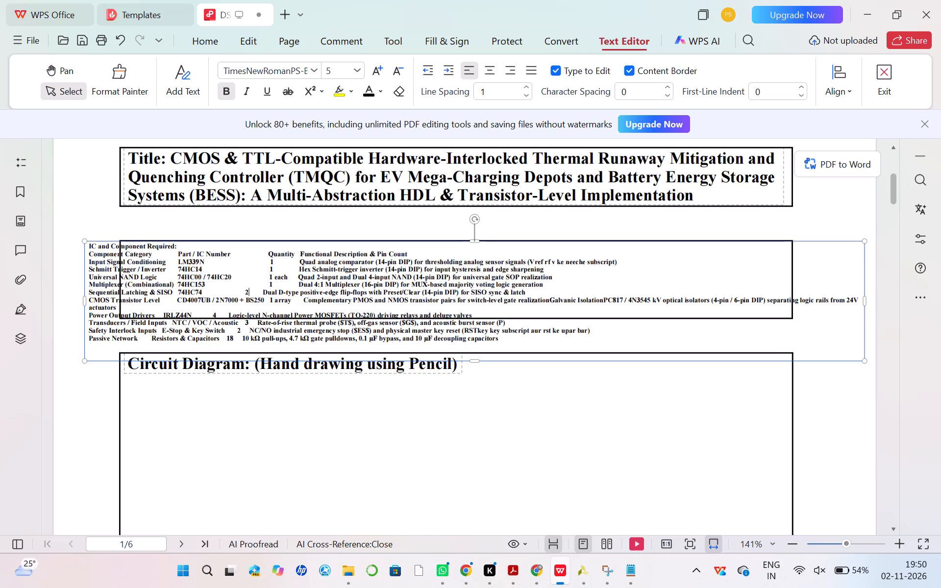
key("space")
key("space")
key("space")
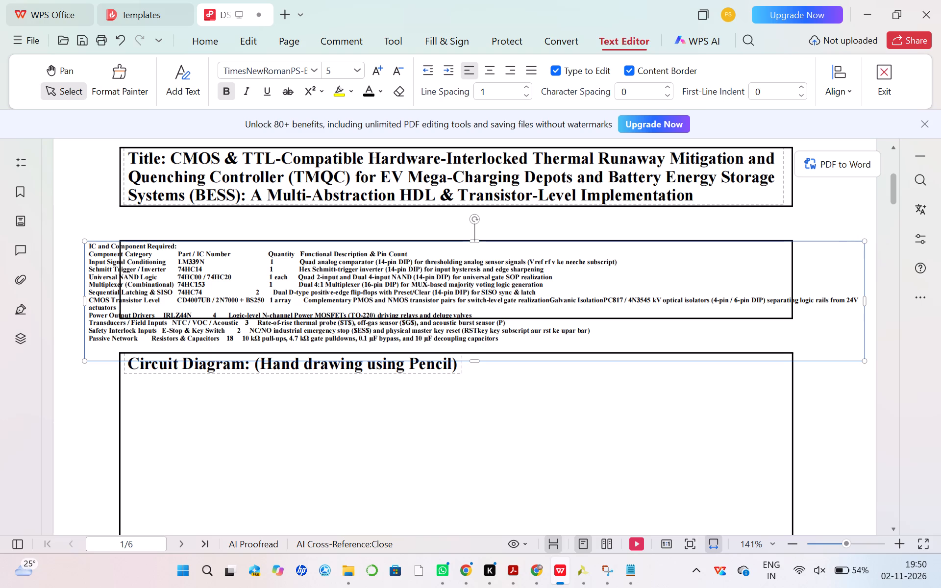
key("space")
key("space")
key("space")
key("space")
key("space")
key("space")
key("space")
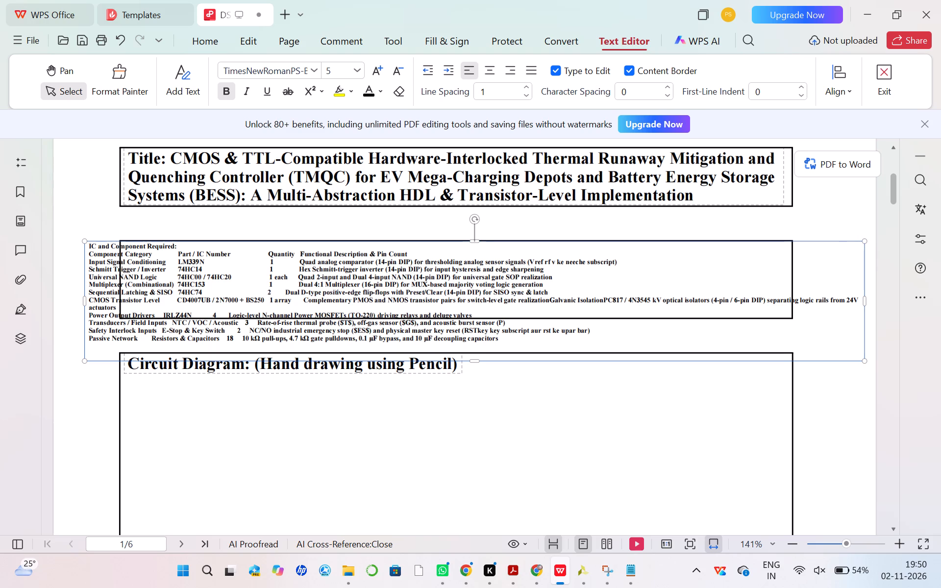
key("space")
key("BackSpace")
Insert extra spaces before the functional description in the Sequential Latching & SISO row to align it with the description above.
key("Right")
key("Right")
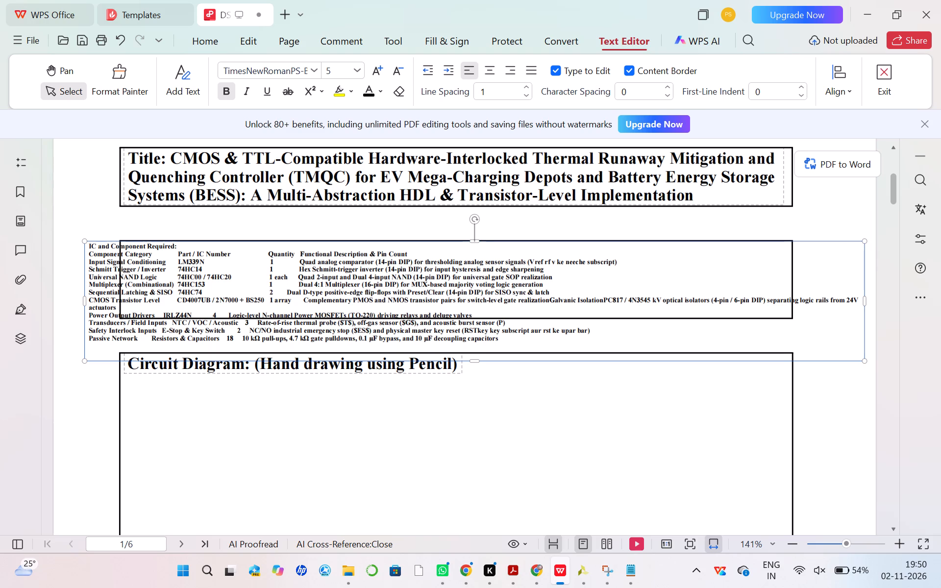
key("Right")
key("Right")
key("Right")
key("Right")
key("Right")
key("Right")
key("Right")
key("space")
key("space")
key("space")
key("space")
key("space")
key("space")
key("space")
key("space")
key("space")
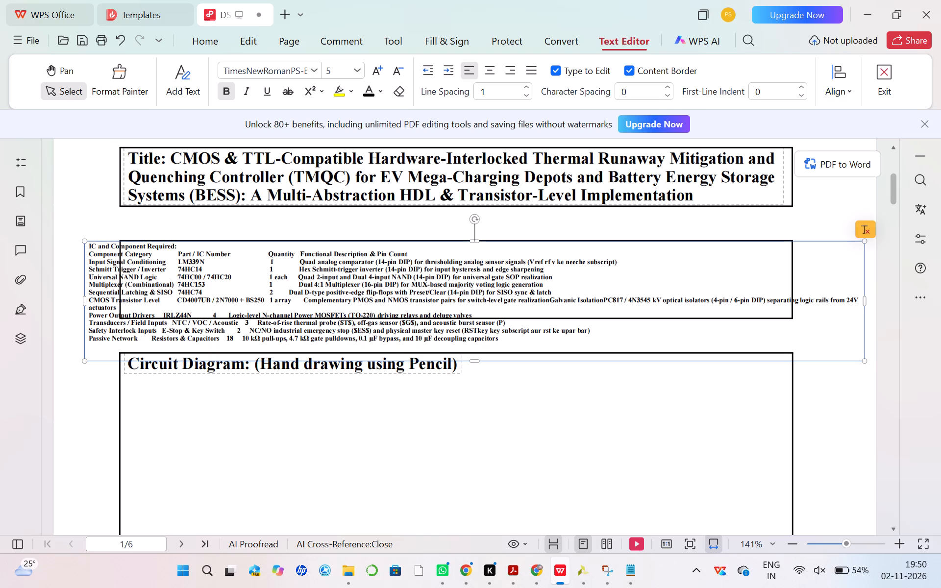
key("space")
key("space")
key("space")
key("space")
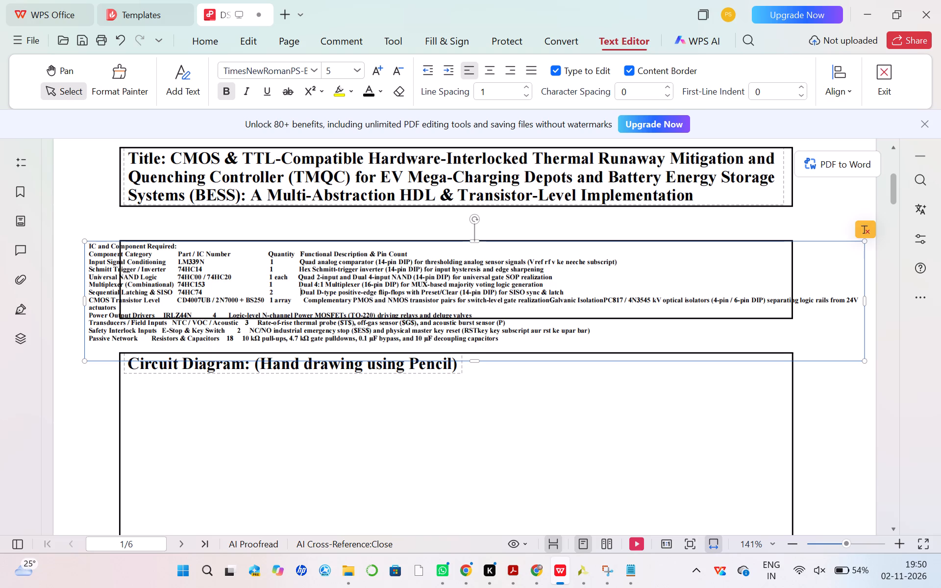
key("BackSpace")
key("BackSpace")
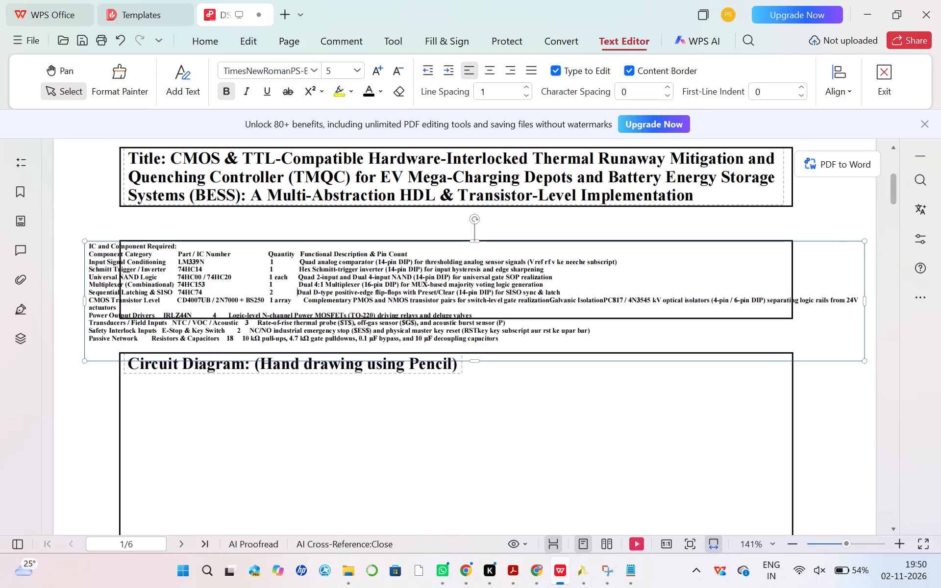
key("space")
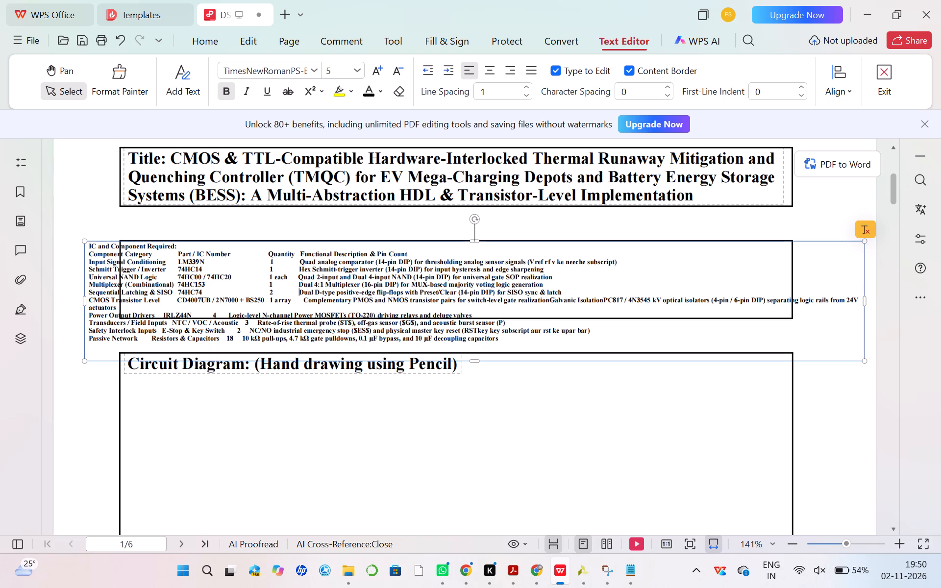
Reduce the gap before the functional description in the CMOS Transistor Level row by two spaces.
left_click(304, 303)
key("BackSpace")
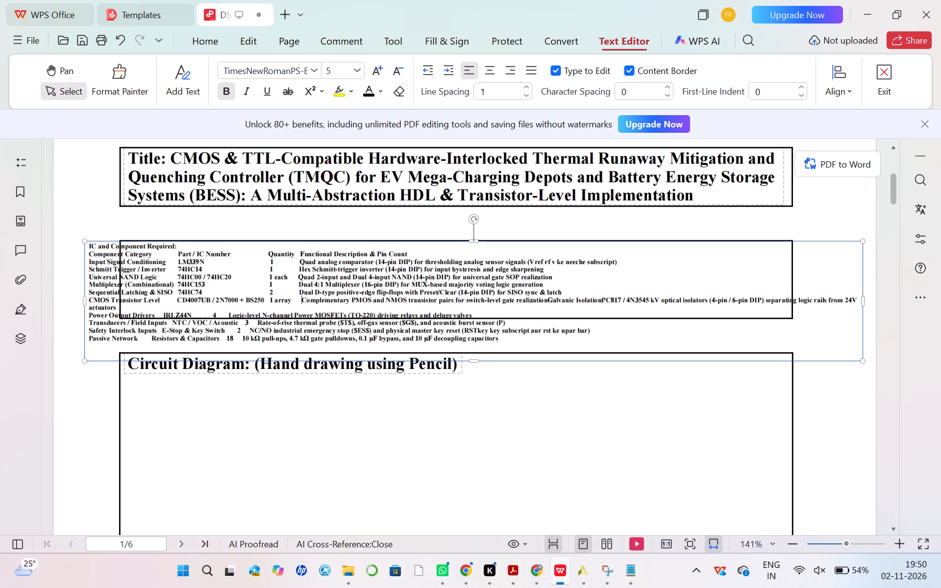
key("BackSpace")
key("BackSpace")
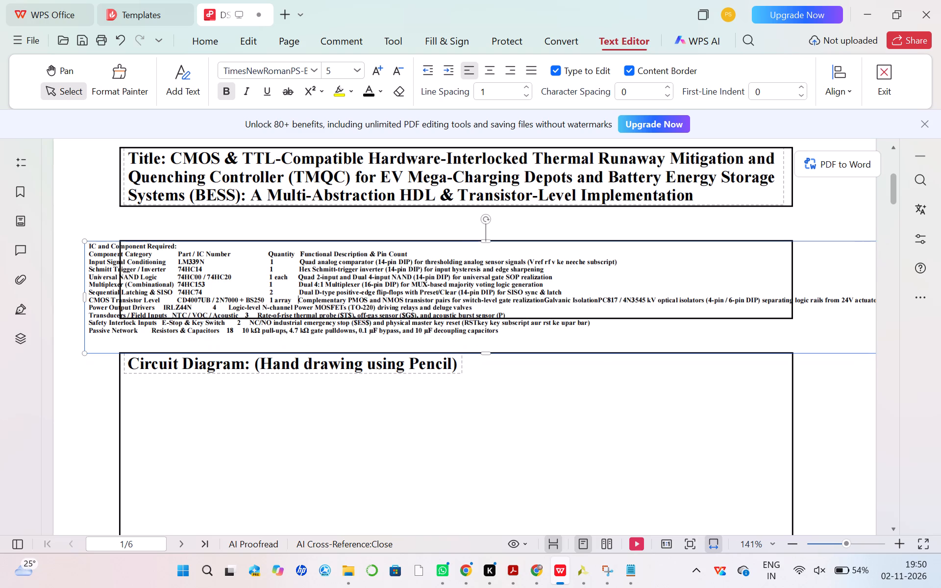
key("space")
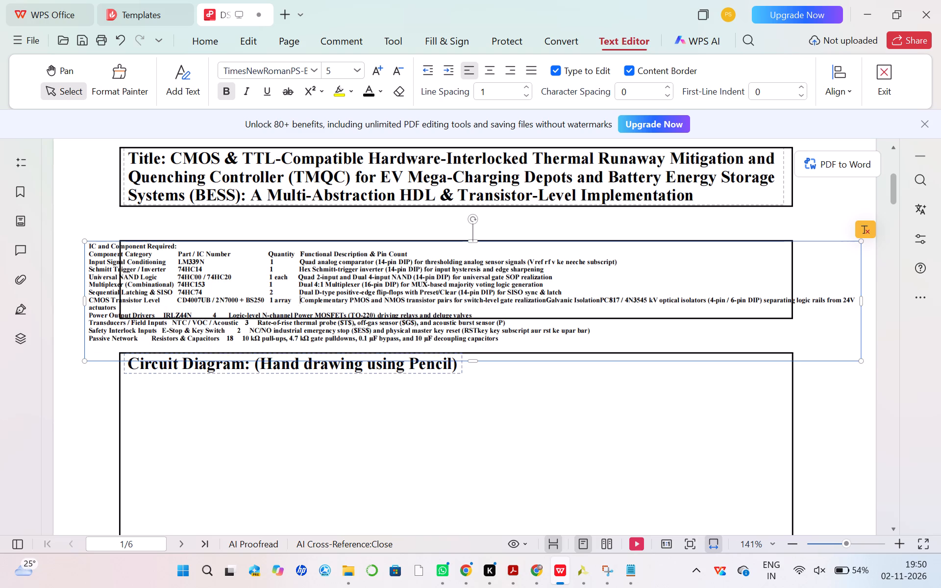
Insert eight extra spaces before the part number IRLZ44N in the Power Output Drivers row.
left_click(163, 316)
key("space")
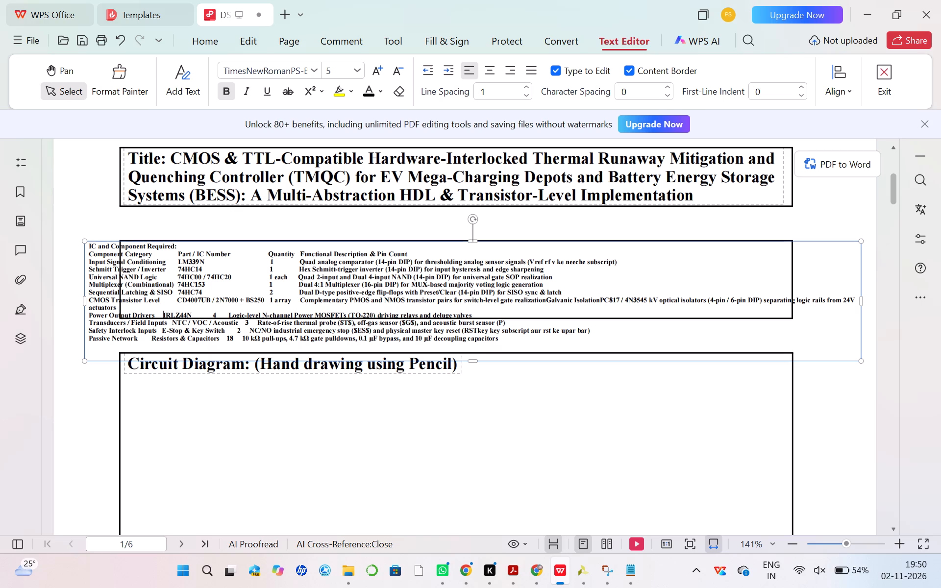
key("space")
key("space")
key("space")
key("space")
key("space")
key("space")
key("space")
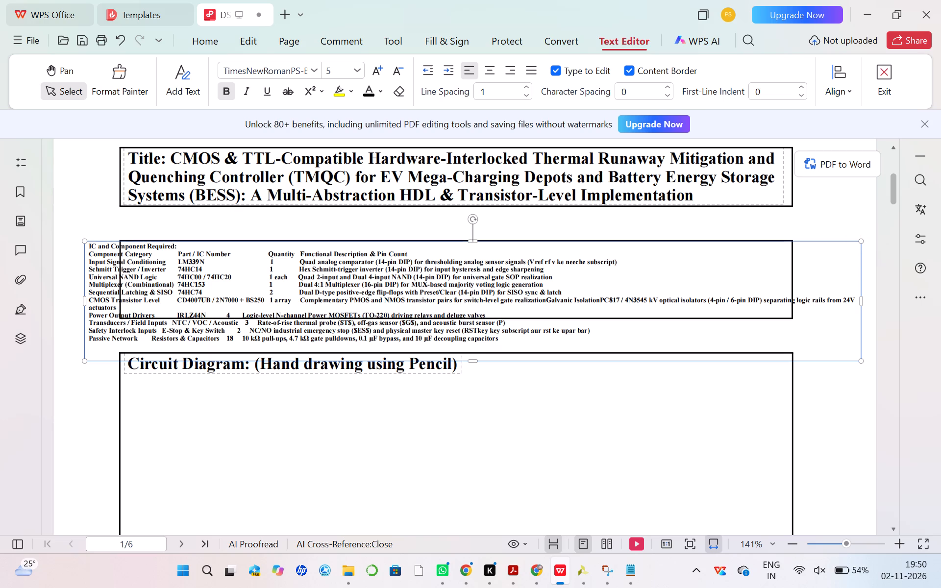
Insert 25 extra spaces before the quantity 4 in the Power Output Drivers row to align it under the Quantity column.
key("Right")
key("Right")
key("Right")
key("Right")
key("Right")
key("Right")
key("Right")
key("Right")
key("Right")
key("Right")
key("Right")
key("Right")
key("Right")
key("Right")
key("Right")
key("Right")
key("Right")
key("Right")
key("Right")
key("space")
key("space")
key("space")
key("space")
key("space")
key("space")
key("space")
key("space")
key("space")
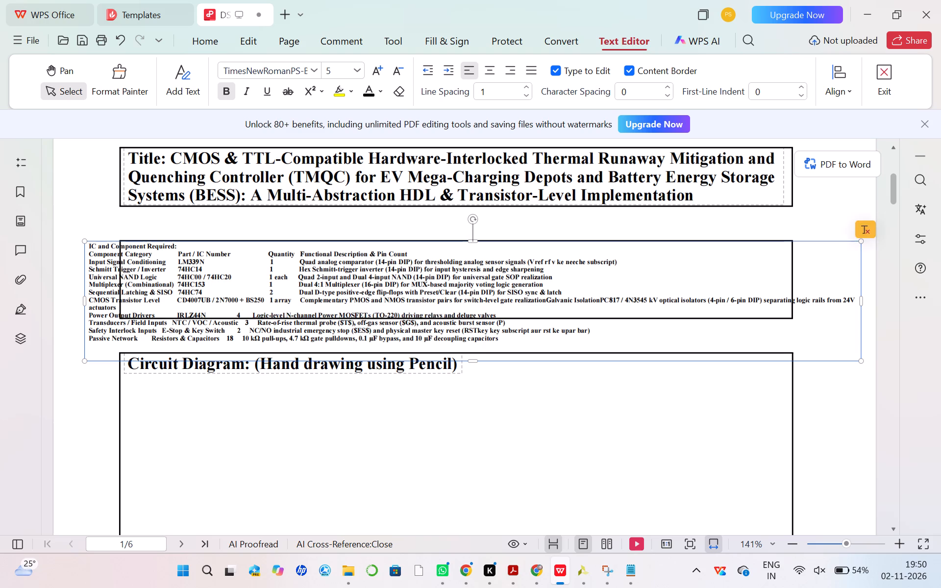
key("space")
key("space")
key("space")
key("space")
key("space")
key("space")
key("space")
key("space")
key("space")
key("space")
key("space")
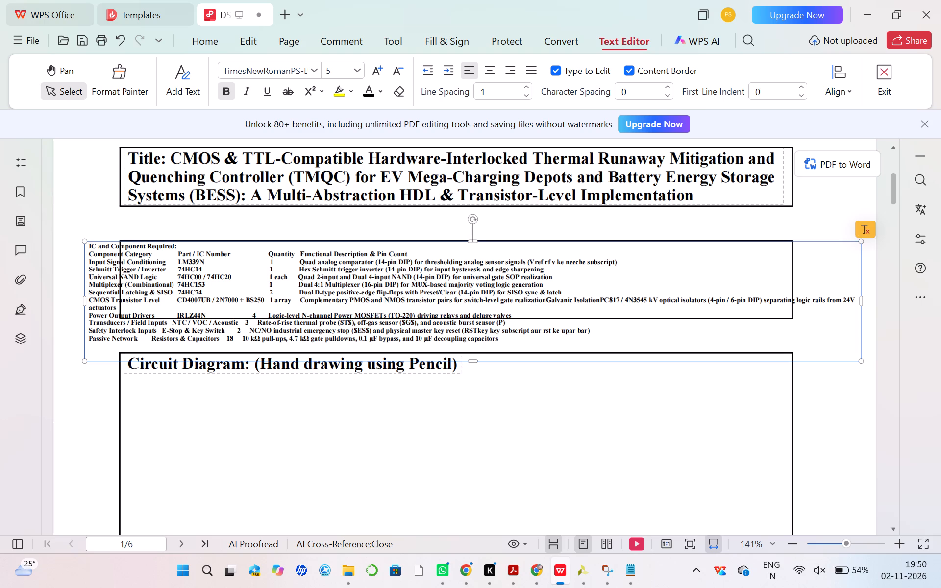
key("space")
key("space")
key("space")
key("space")
key("space")
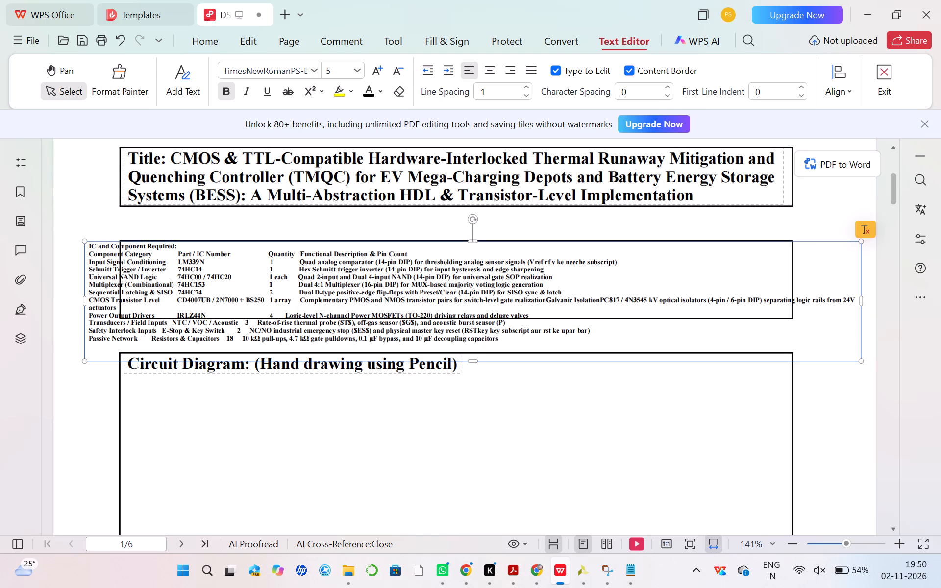
Widen the gap before the functional description in the Power Output Drivers row by eight spaces to align it with the descriptions above.
key("Right")
key("Right")
key("Right")
key("Right")
key("Right")
key("Right")
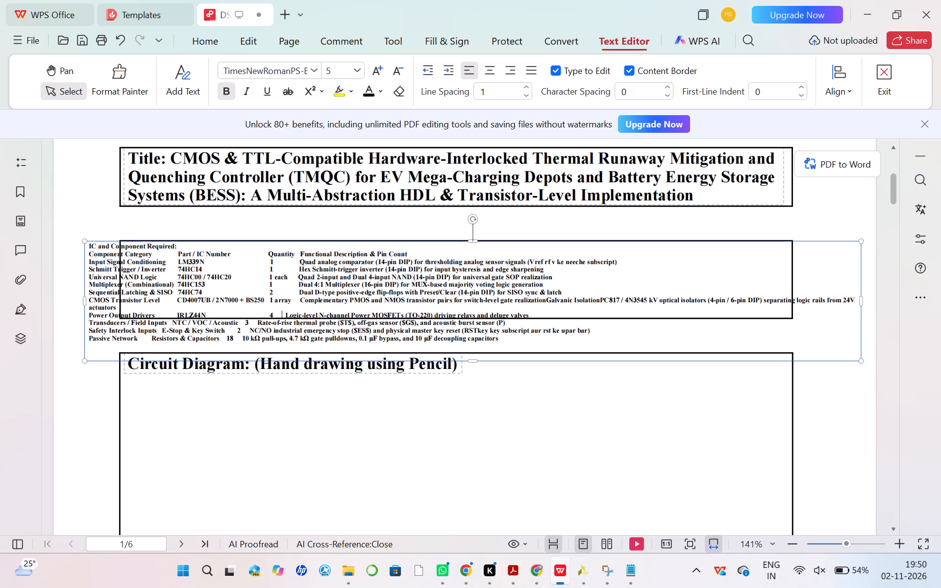
key("Right")
key("Right")
key("space")
key("space")
key("space")
key("space")
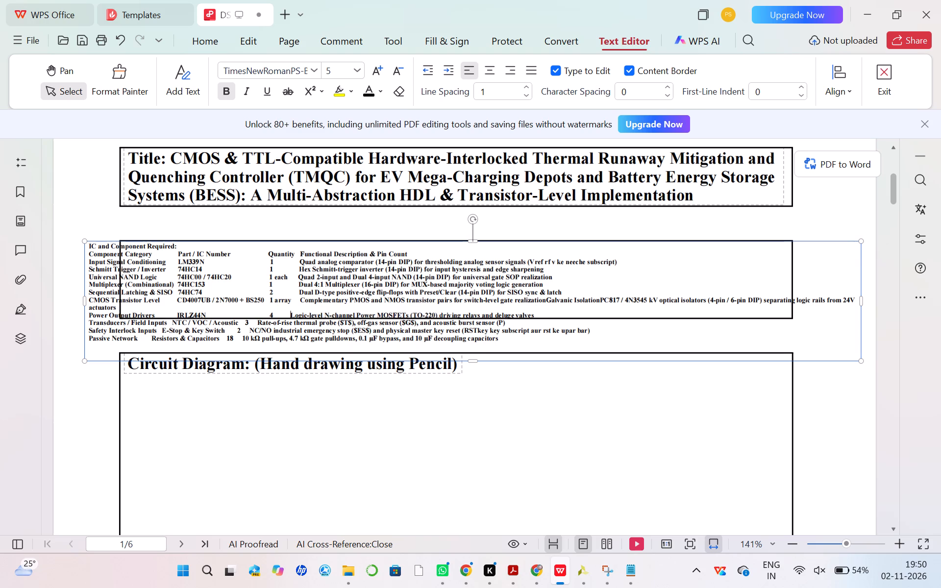
key("space")
key("space")
key("space")
key("space")
key("space")
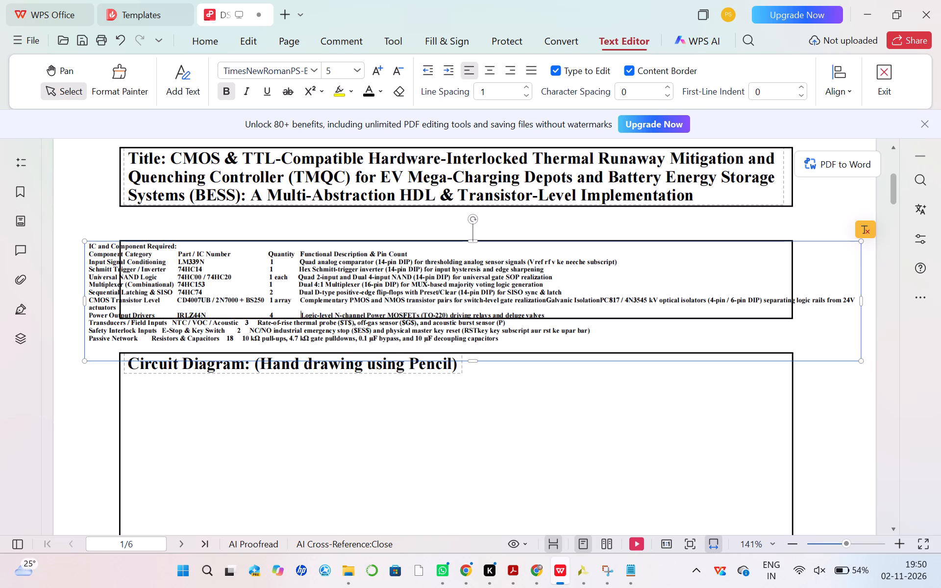
key("BackSpace")
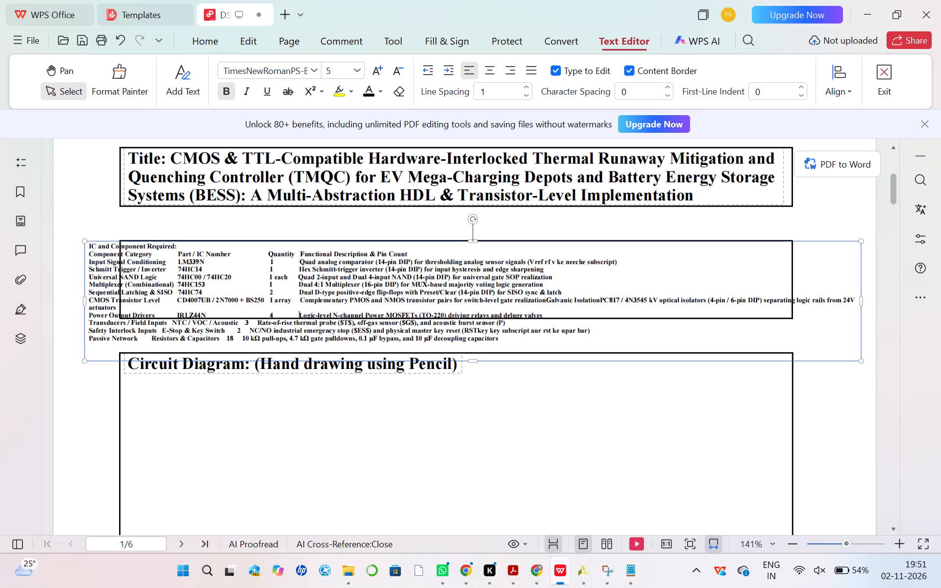
Insert three extra spaces before NTC / VOC / Acoustic in the Transducers / Field Inputs row to align it under the part number column.
left_click(173, 326)
key("Up")
key("space")
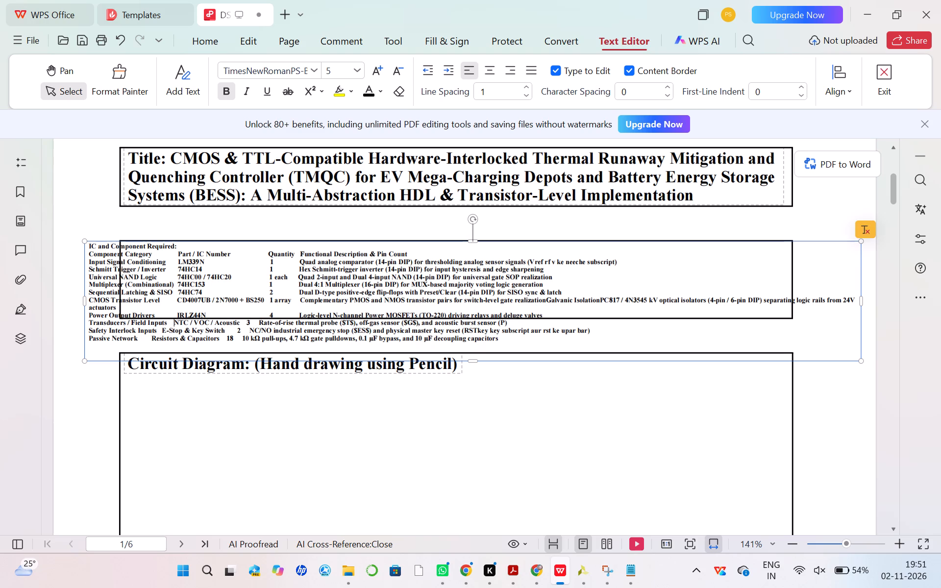
key("space")
key("space")
Widen the gap before the quantity 3 in the Transducers / Field Inputs row by 11 spaces to align it under the Quantity column.
key("Right")
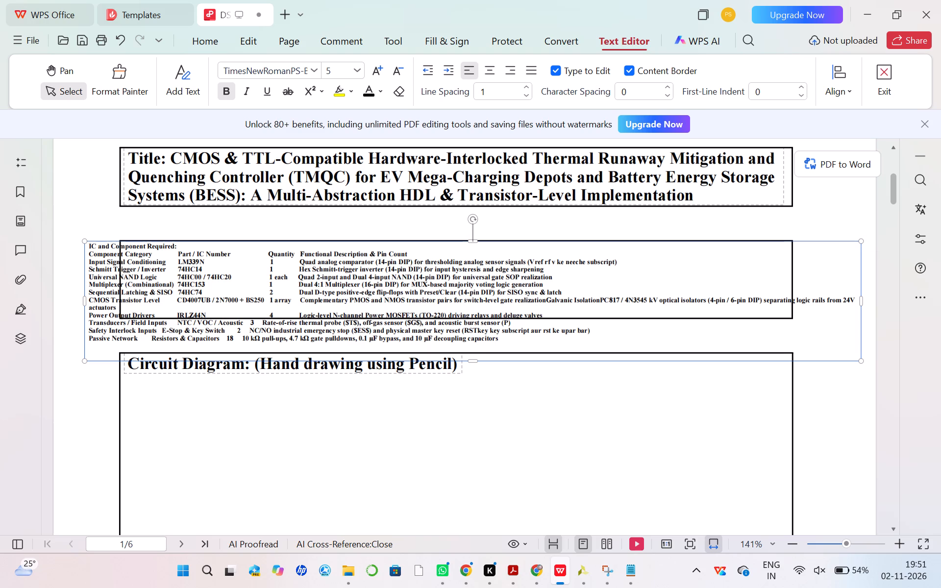
key("Right")
key("Right")
key("Right")
key("Right")
key("Right")
key("Right")
left_click(249, 321)
key("space")
key("space")
key("space")
key("space")
key("space")
key("space")
key("space")
key("space")
key("space")
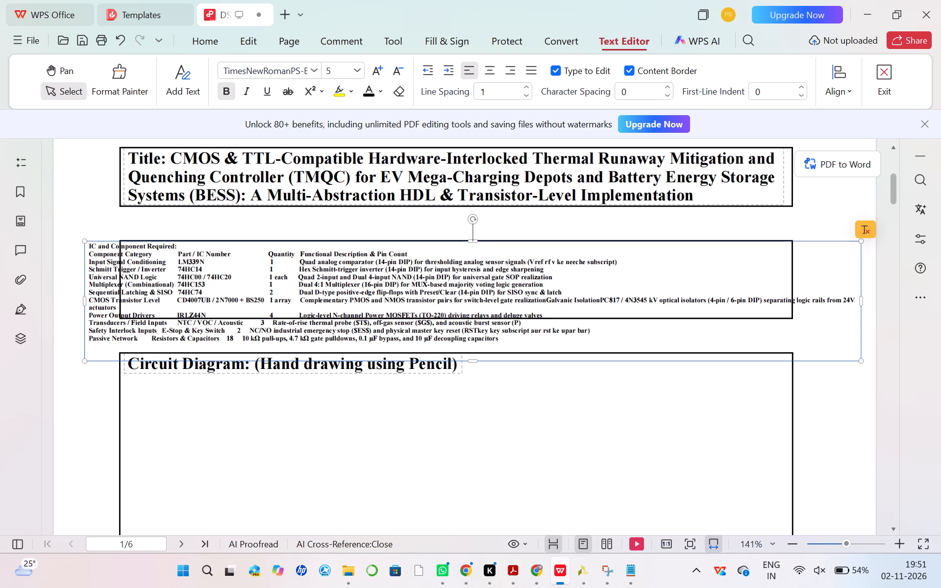
key("space")
key("space")
key("space")
key("space")
key("BackSpace")
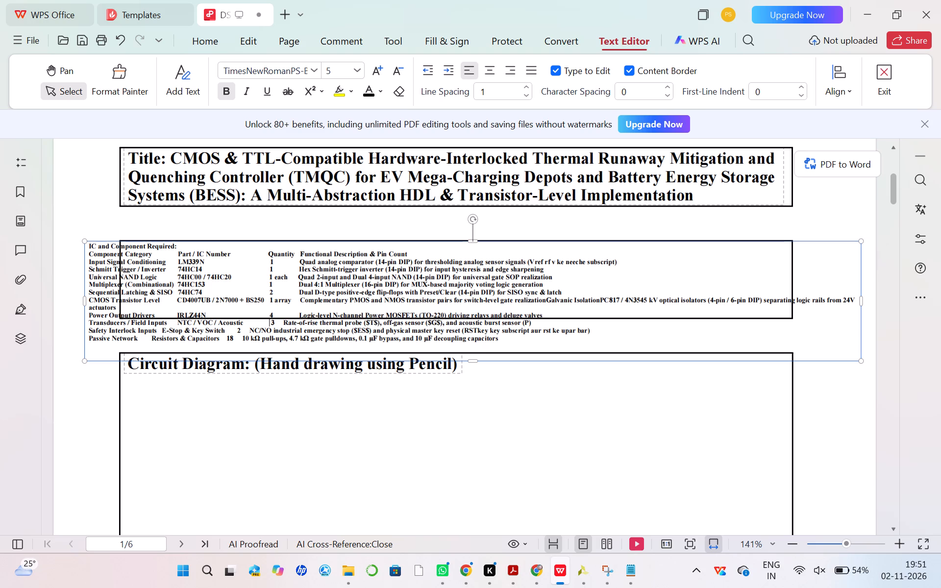
key("BackSpace")
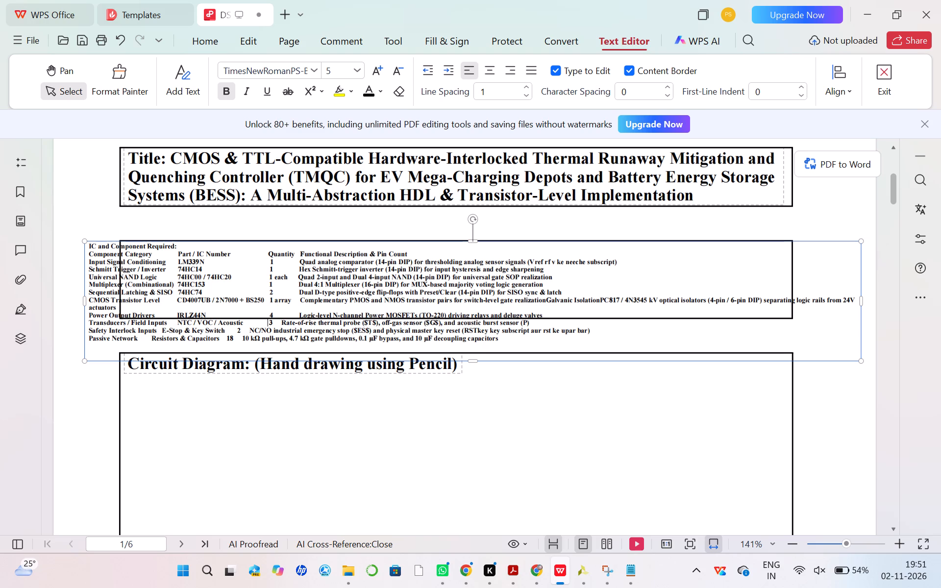
Widen the gap before the functional description in the Transducers / Field Inputs row by ten spaces to align it with the description above.
left_click(282, 325)
key("space")
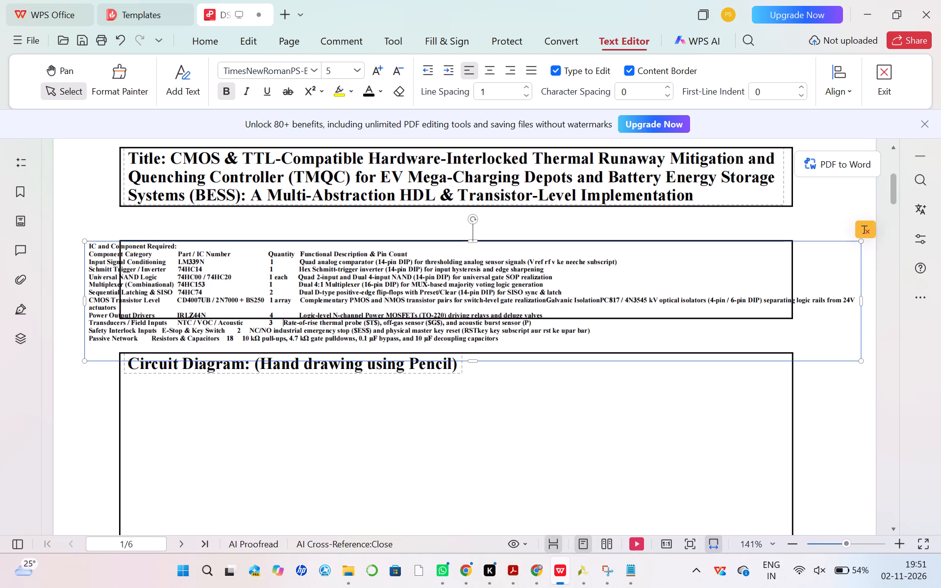
key("space")
key("space")
key("space")
key("space")
key("space")
key("space")
key("space")
key("space")
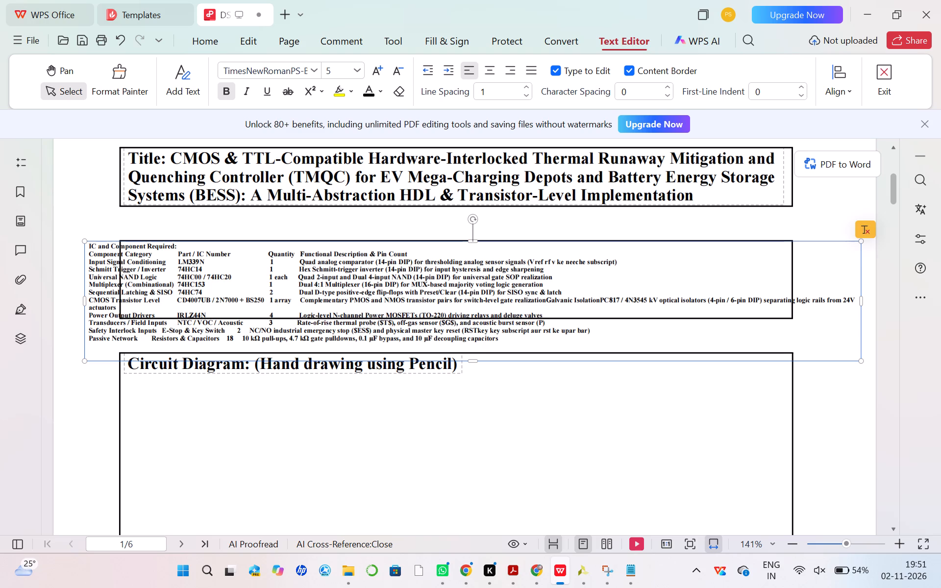
key("space")
key("space")
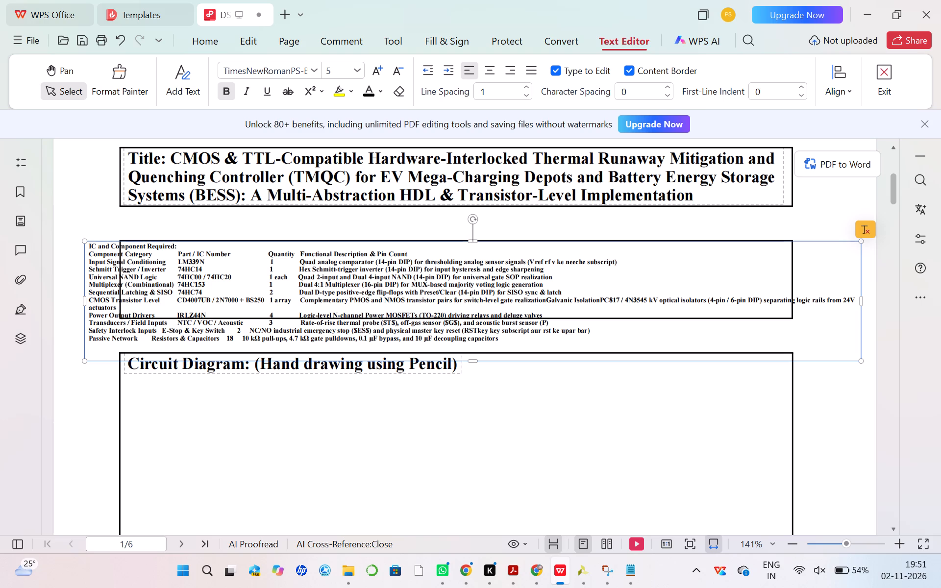
key("BackSpace")
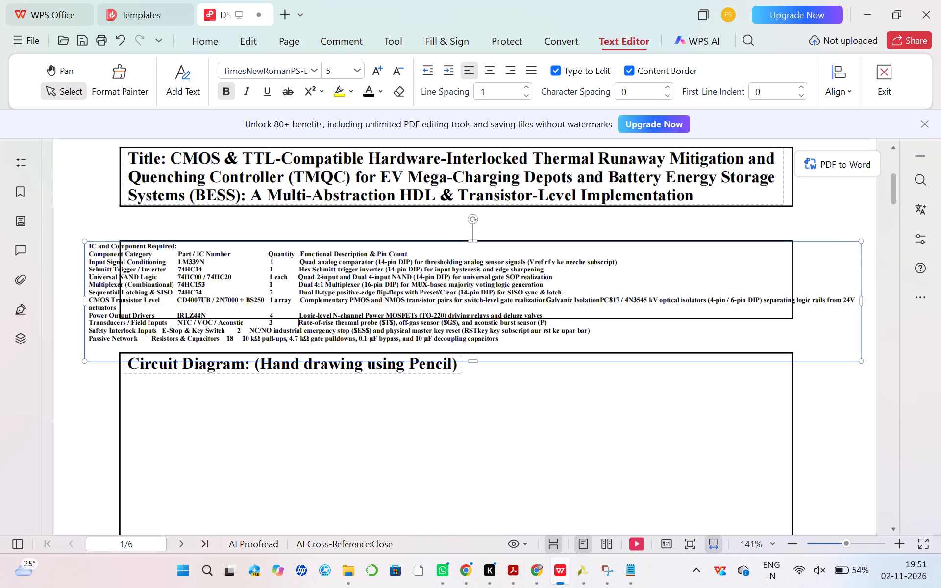
Widen the gap before E-Stop & Key Switch in the Safety Interlock Inputs row by nine spaces to align it under the part number column.
left_click(162, 336)
left_click(162, 329)
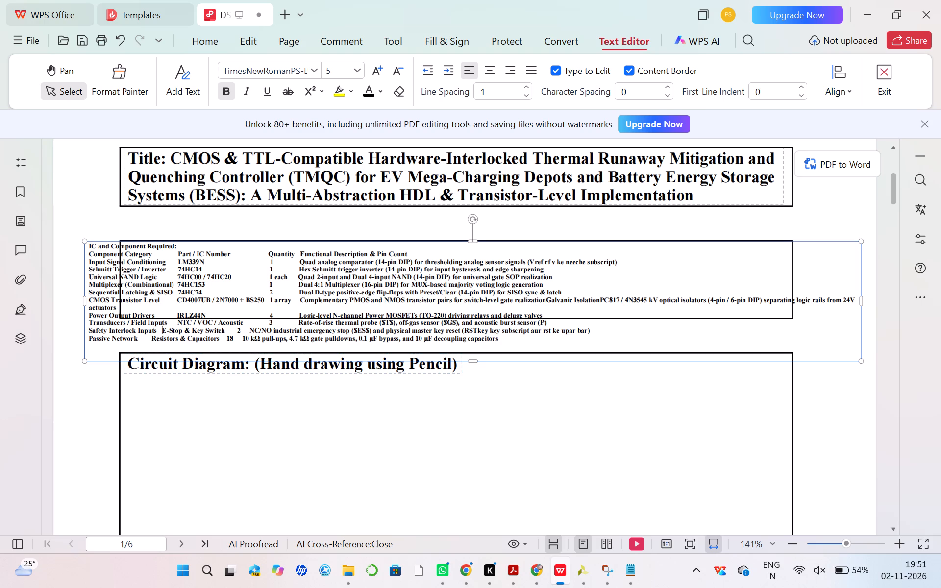
key("space")
key("space")
key("space")
key("space")
key("space")
key("space")
key("space")
key("space")
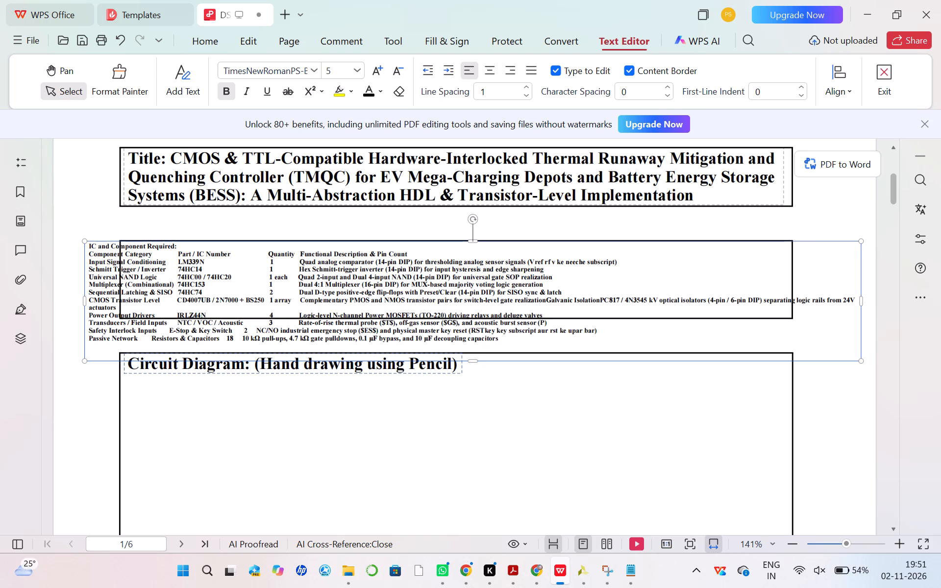
key("space")
key("space")
key("space")
key("space")
key("BackSpace")
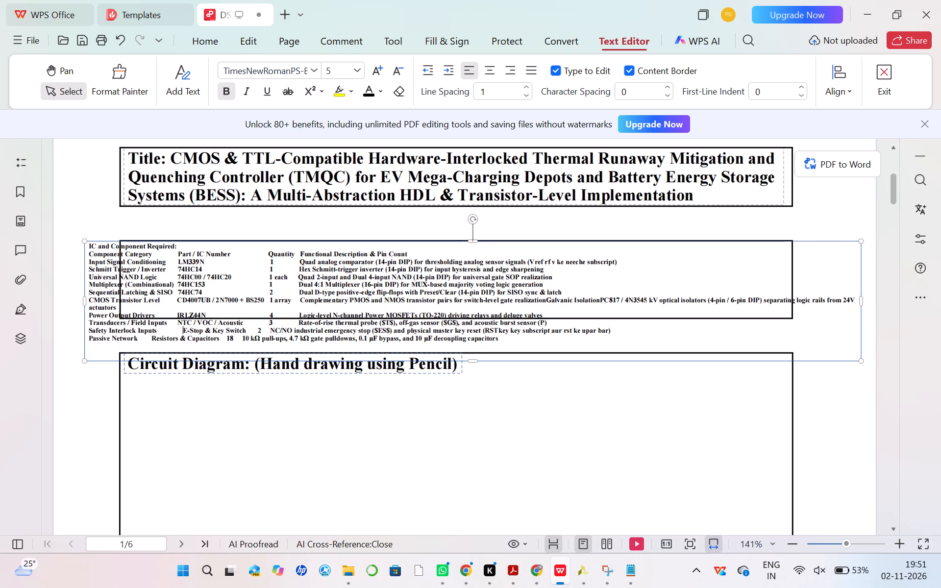
key("BackSpace")
key("BackSpace")
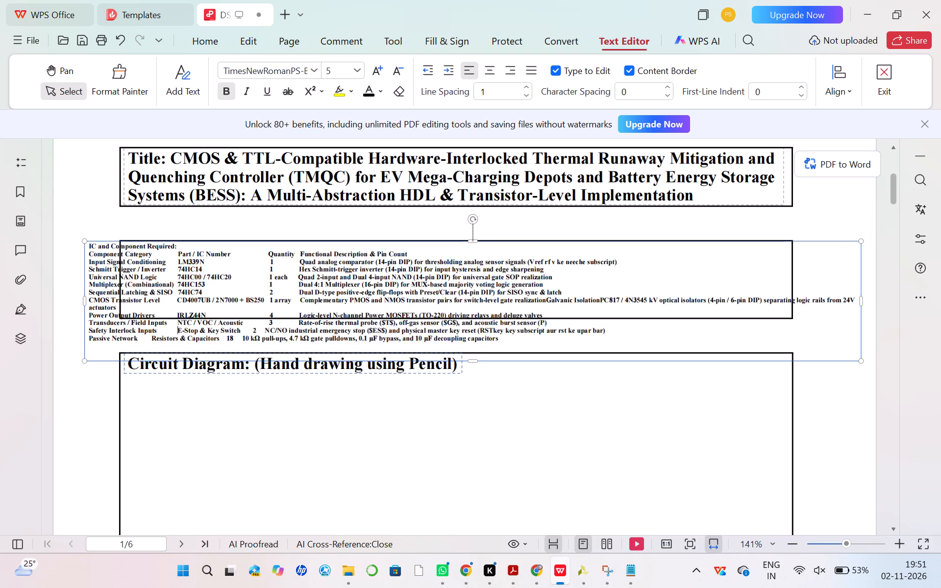
Widen the gap before the quantity 2 in the Safety Interlock Inputs row by nine spaces to align it under the Quantity column.
left_click(251, 335)
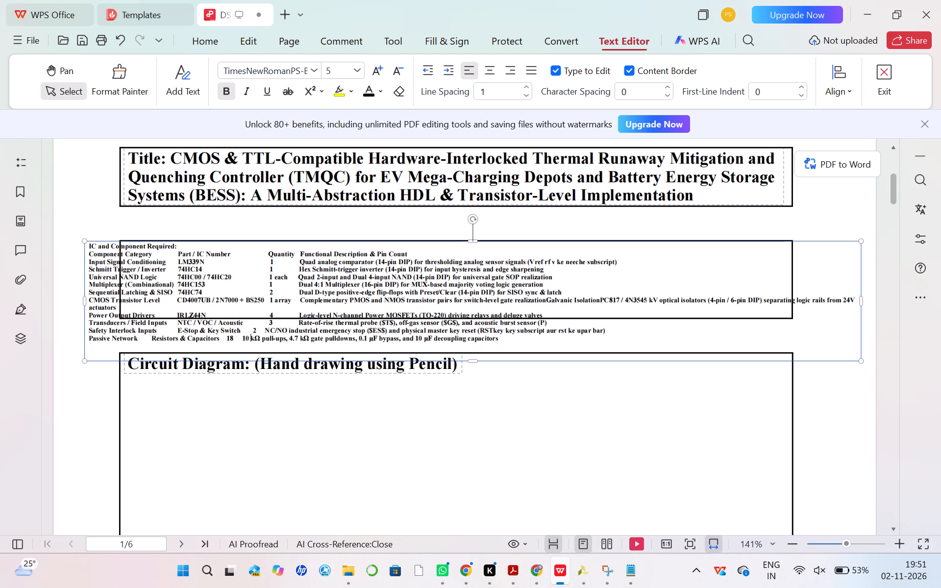
key("Right")
key("Up")
key("space")
key("space")
key("space")
key("space")
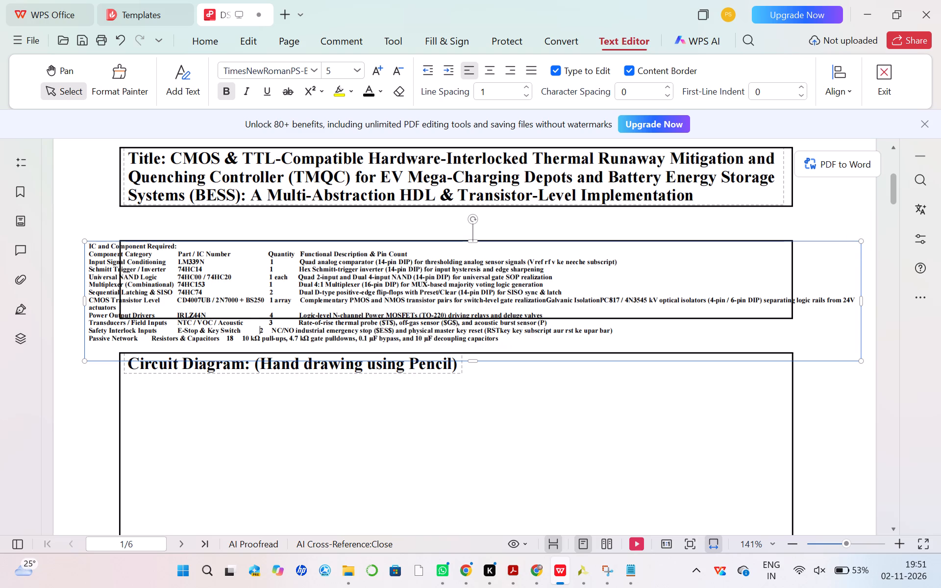
key("space")
key("space")
key("space")
key("space")
key("space")
key("space")
key("space")
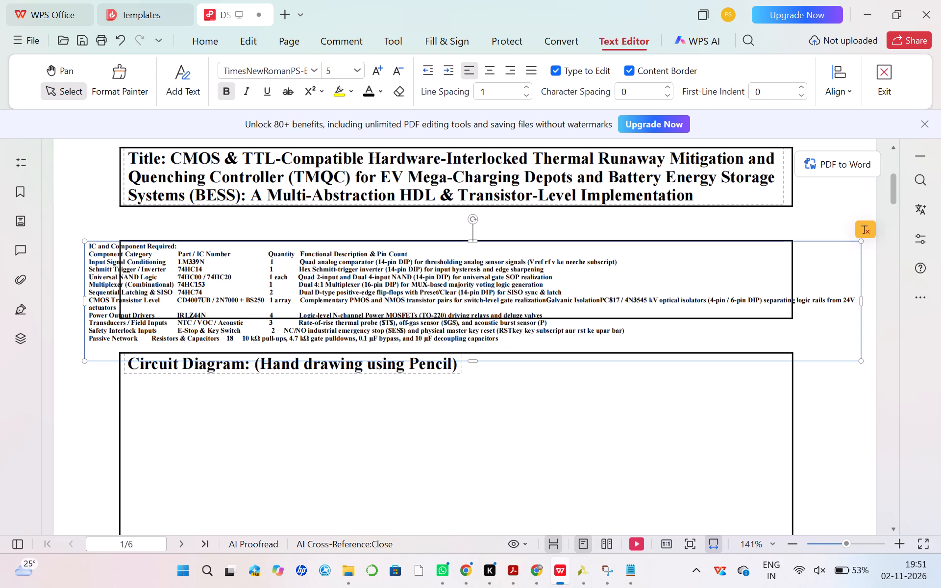
key("BackSpace")
key("BackSpace")
Widen the gap before the functional description in the Safety Interlock Inputs row by ten spaces to align it with the description above.
key("Right")
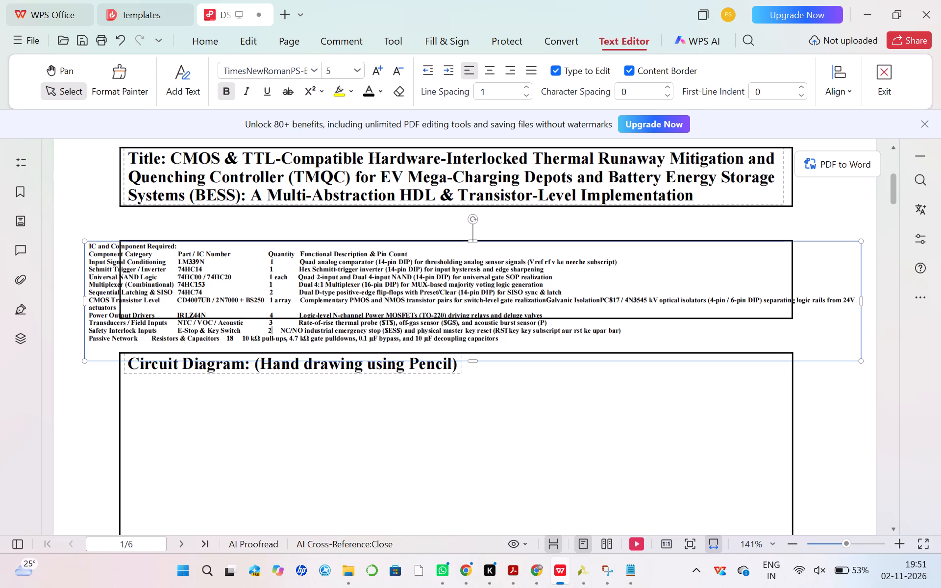
key("Right")
key("Right")
key("Right")
key("Right")
key("Right")
key("space")
key("space")
key("space")
key("space")
key("space")
key("space")
key("space")
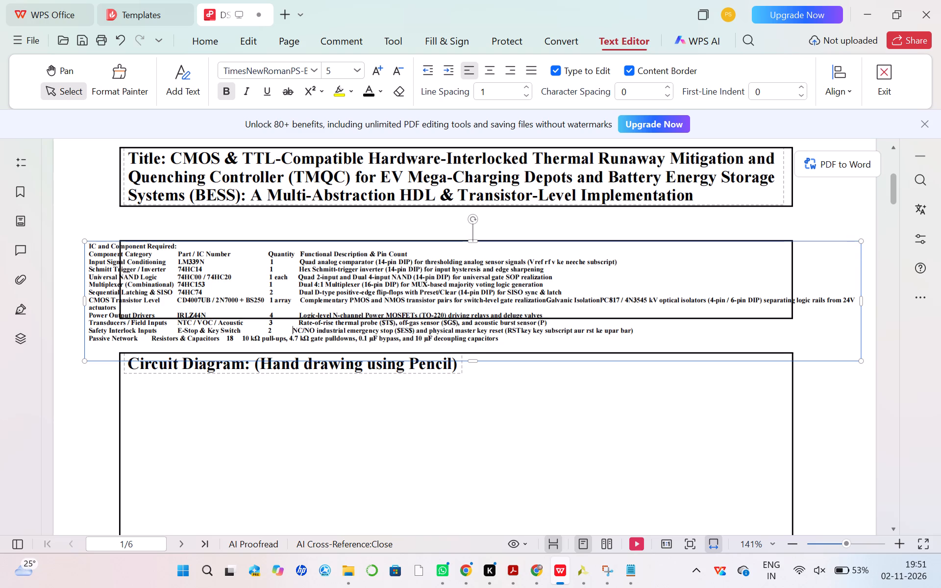
key("space")
key("space")
key("space")
key("space")
key("BackSpace")
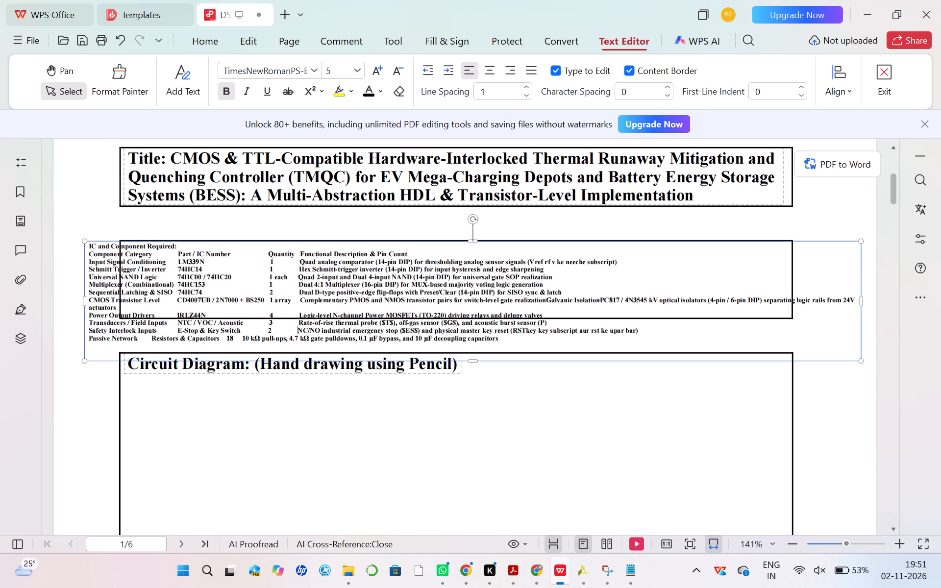
Widen the gap before Resistors & Capacitors in the Passive Network row by fifteen spaces to align it under the part number column.
left_click(151, 338)
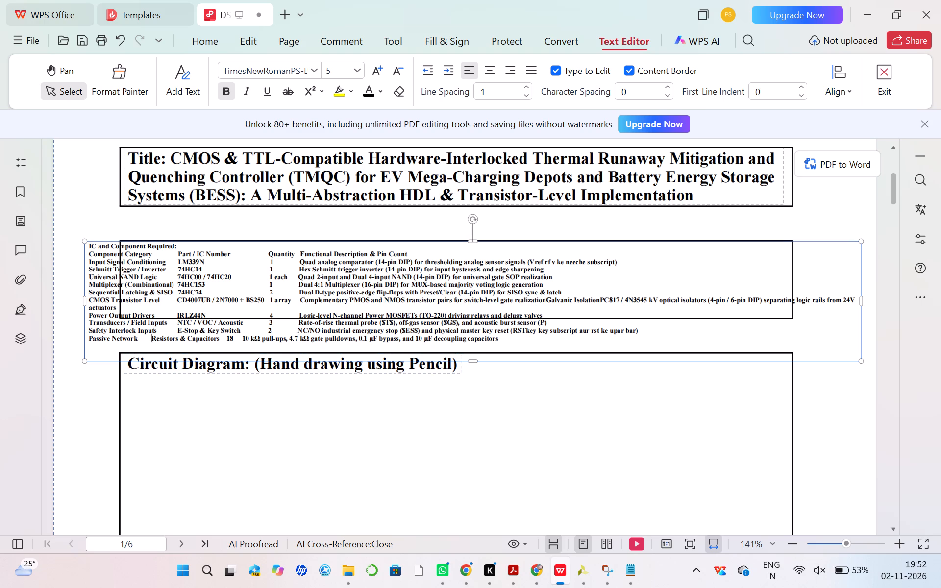
key("space")
key("space")
key("space")
key("space")
key("space")
key("space")
key("space")
key("space")
key("space")
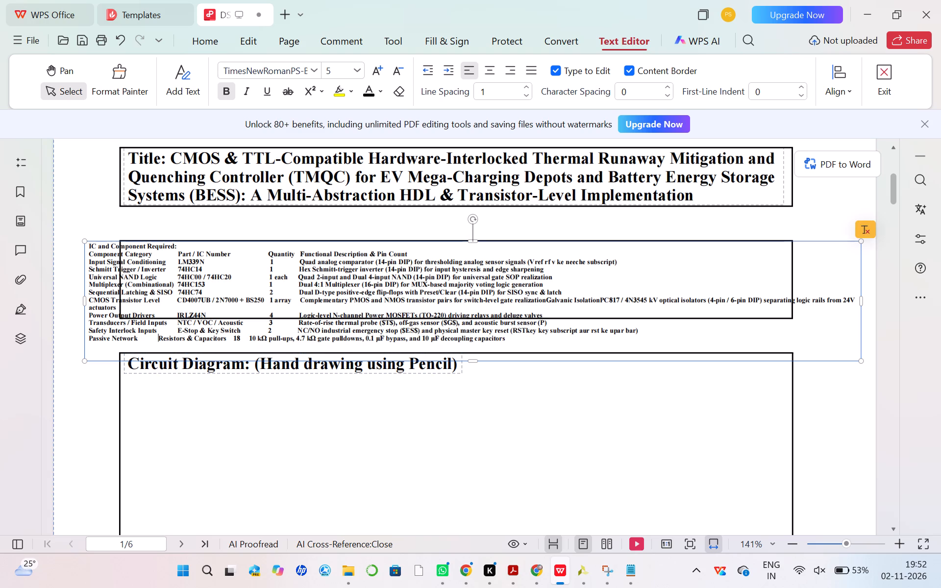
key("space")
key("space")
key("space")
key("space")
key("space")
key("space")
key("space")
key("space")
key("space")
key("space")
key("space")
key("space")
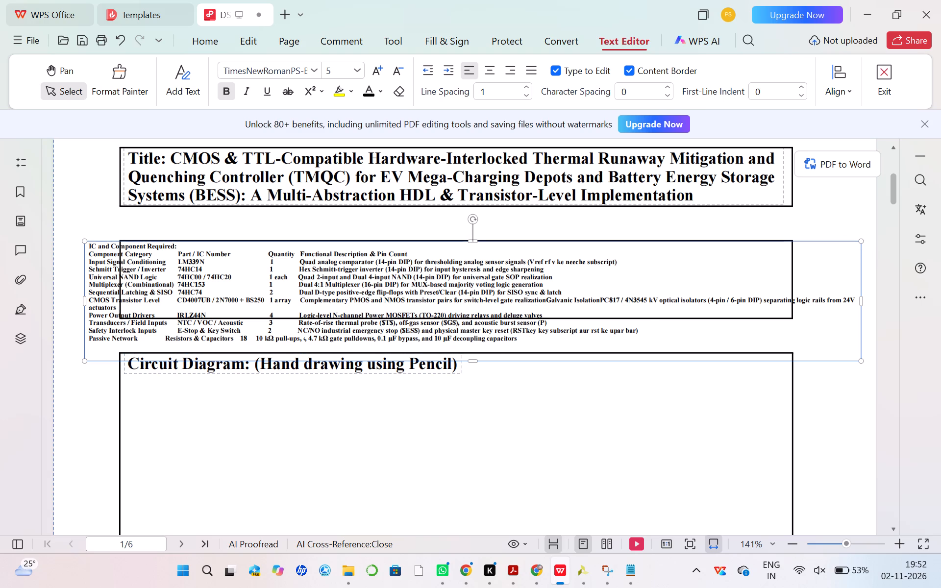
key("space")
key("BackSpace")
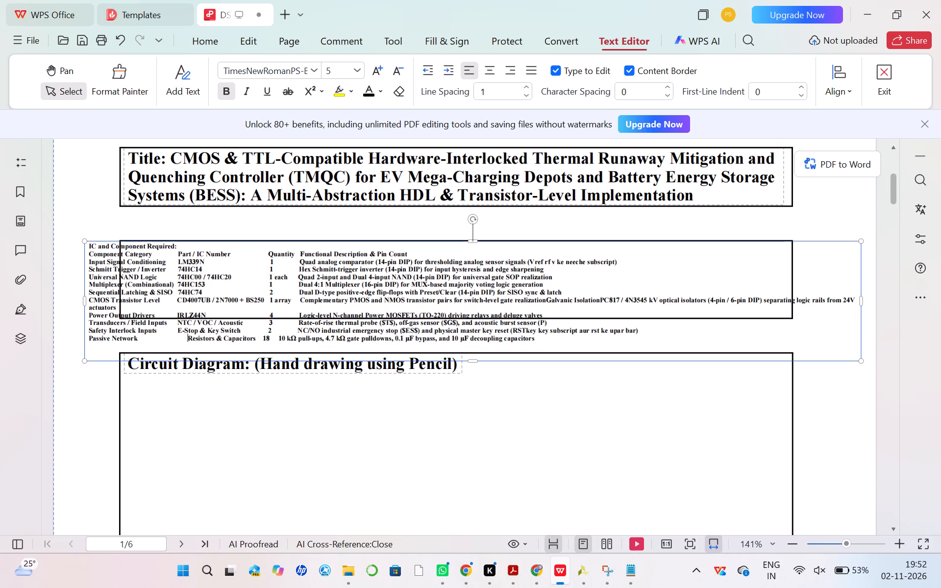
key("BackSpace")
key("BackSpace")
key("BackSpace")
key("BackSpace")
key("BackSpace")
key("BackSpace")
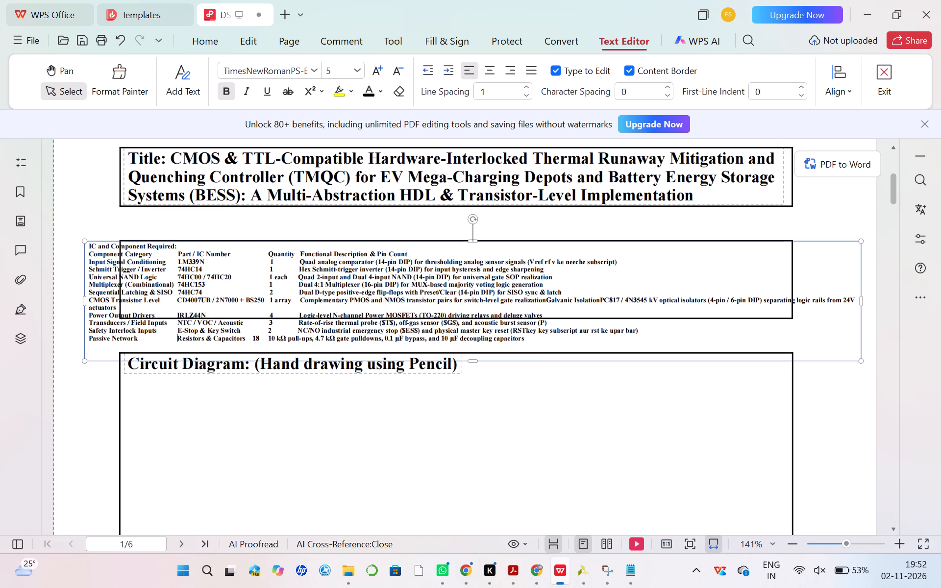
Widen the gap before the quantity 18 in the Passive Network row by nine spaces to align it under the Quantity column.
key("Right")
key("Right")
key("Right")
key("Right")
key("Right")
key("Right")
key("Right")
key("Right")
key("Right")
key("Right")
key("Right")
key("Right")
key("Right")
key("Right")
key("Right")
key("Right")
key("Right")
key("Right")
left_click(252, 346)
left_click(254, 340)
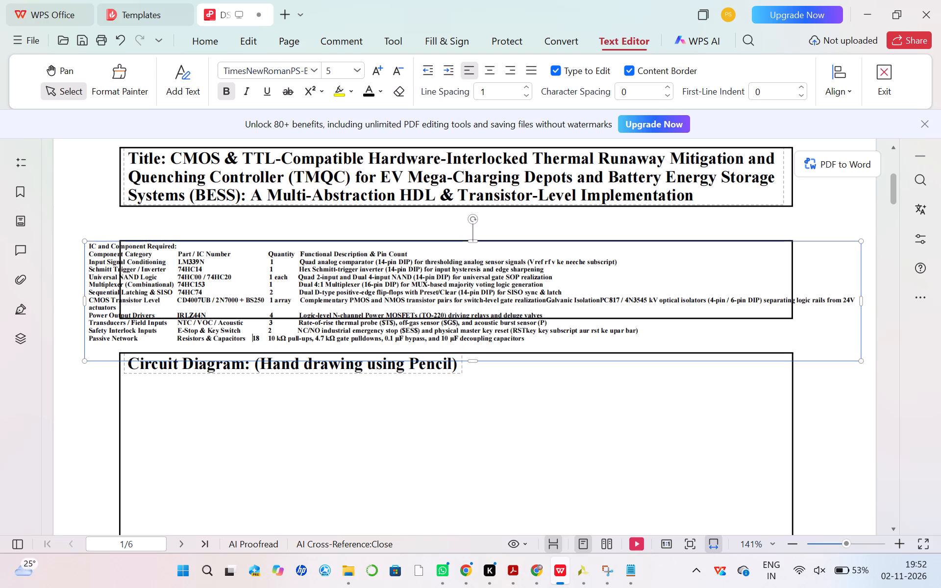
key("space")
key("space")
key("space")
key("space")
key("space")
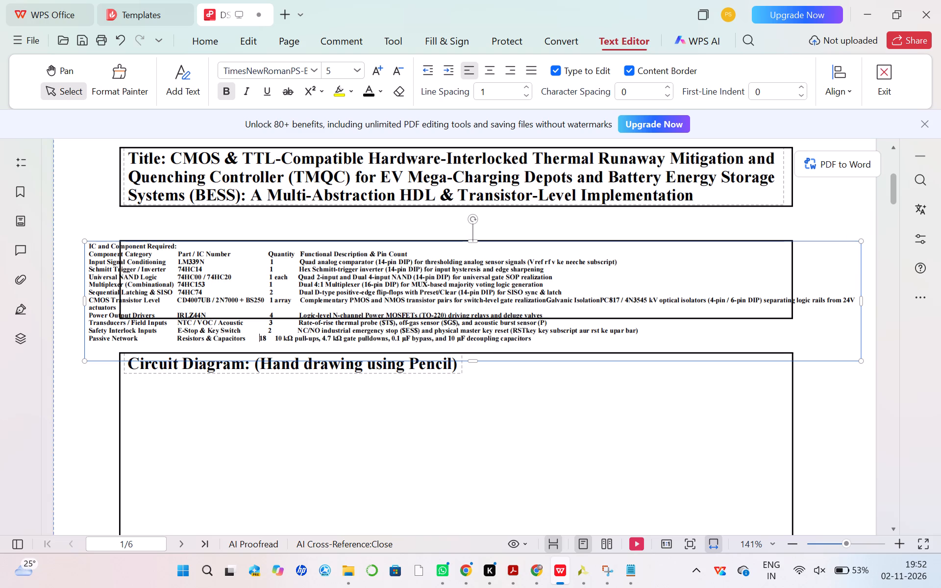
key("space")
key("space")
key("space")
key("space")
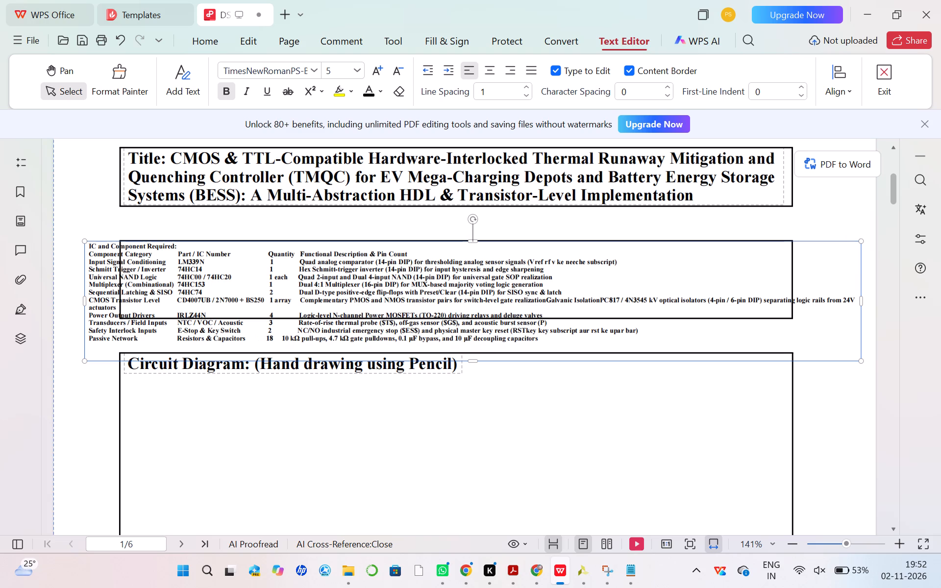
Widen the gap before the functional description in the Passive Network row by eight spaces to align it with the description above.
left_click(286, 337)
key("Left")
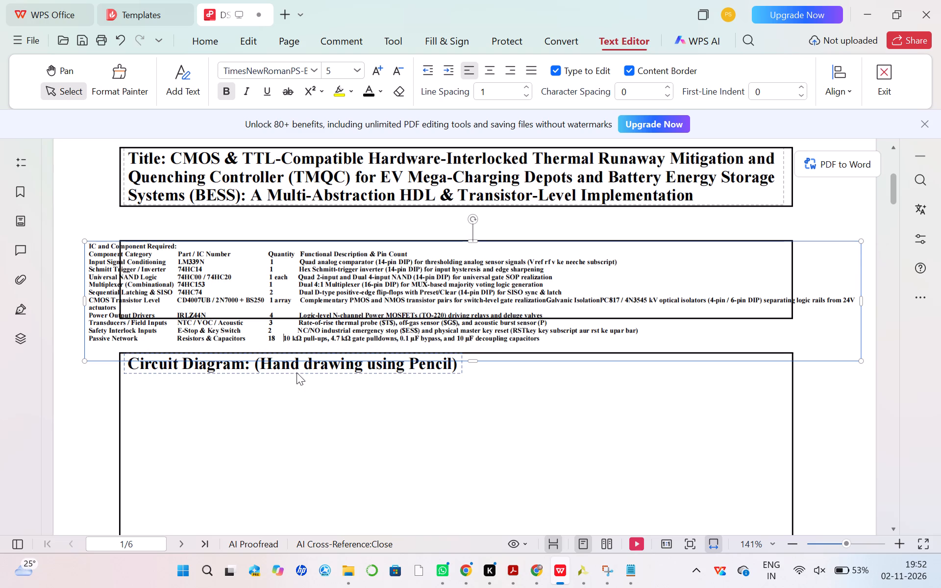
key("space")
key("space")
key("space")
key("space")
key("space")
key("space")
key("space")
key("space")
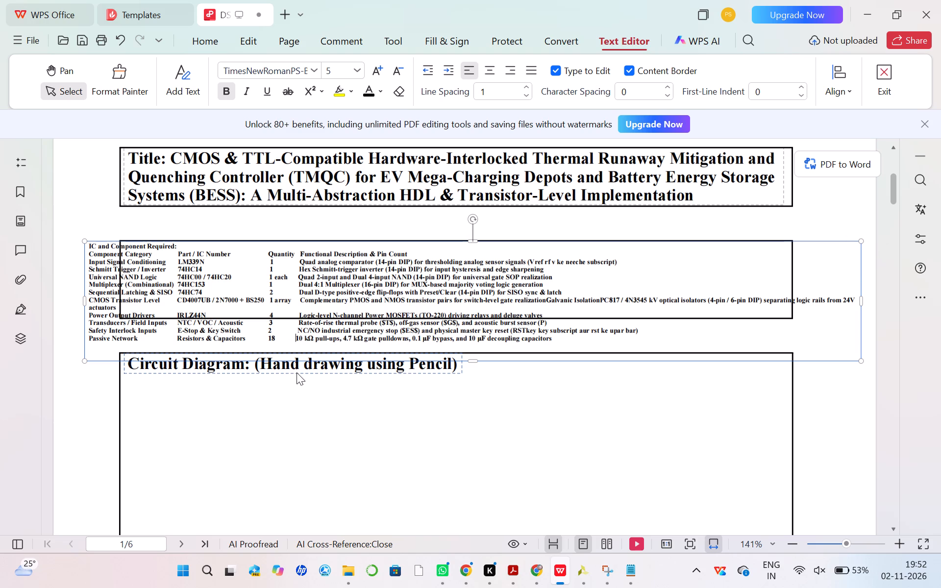
key("space")
key("BackSpace")
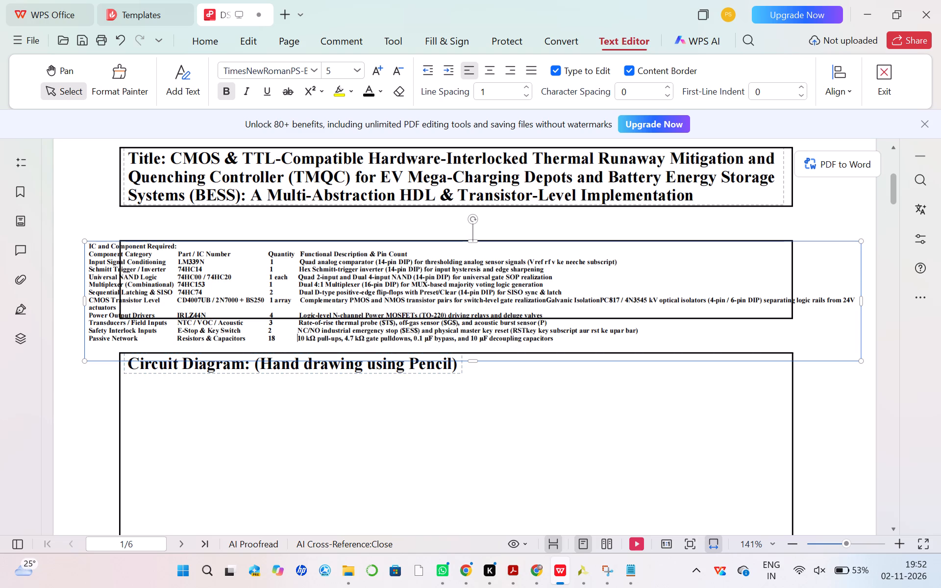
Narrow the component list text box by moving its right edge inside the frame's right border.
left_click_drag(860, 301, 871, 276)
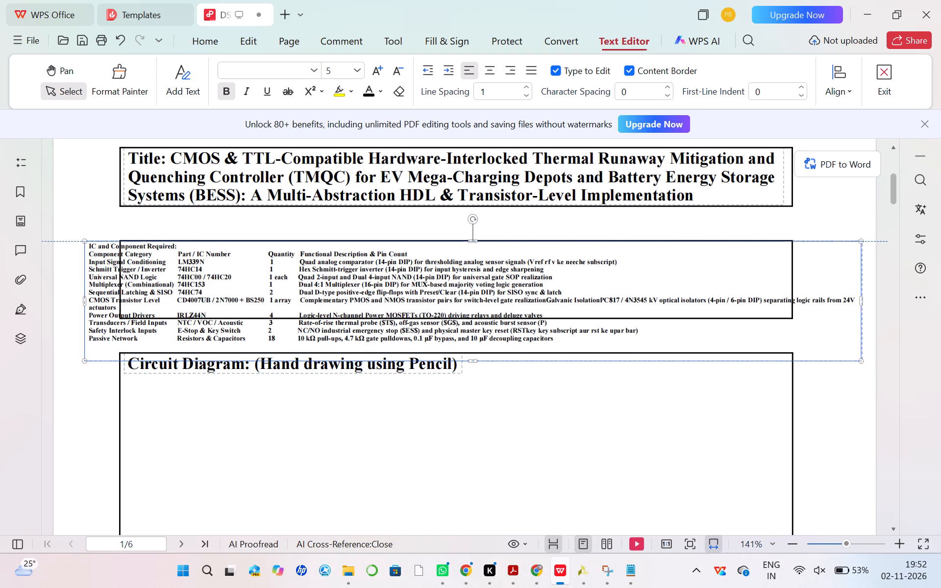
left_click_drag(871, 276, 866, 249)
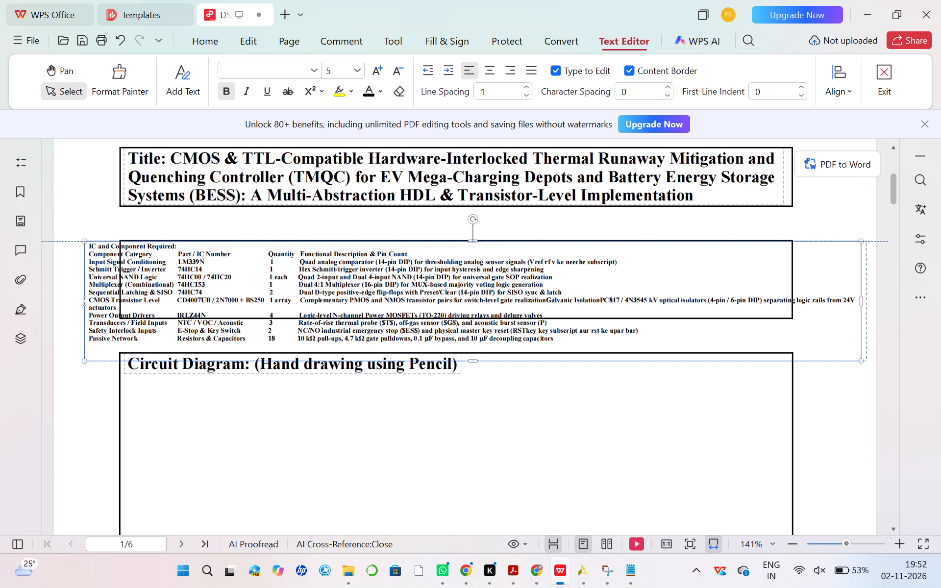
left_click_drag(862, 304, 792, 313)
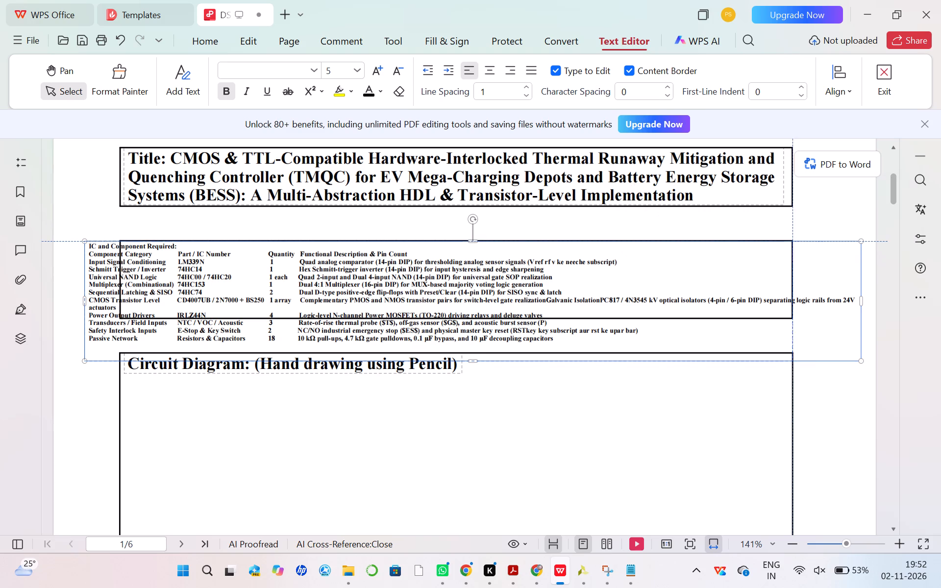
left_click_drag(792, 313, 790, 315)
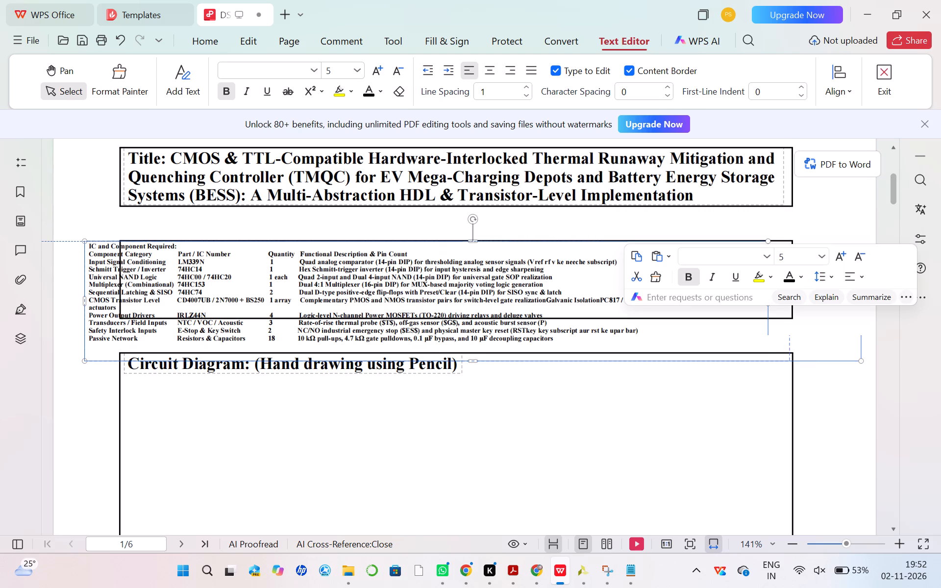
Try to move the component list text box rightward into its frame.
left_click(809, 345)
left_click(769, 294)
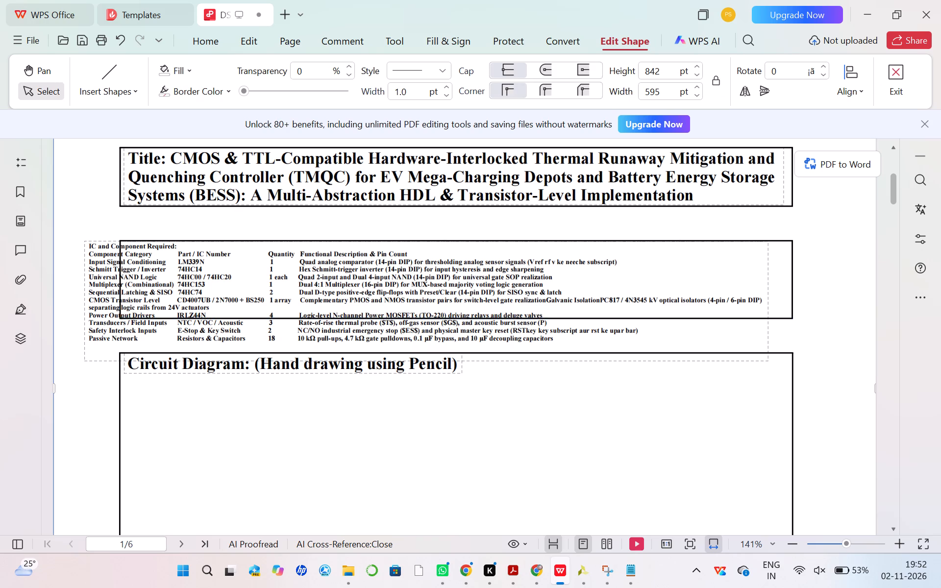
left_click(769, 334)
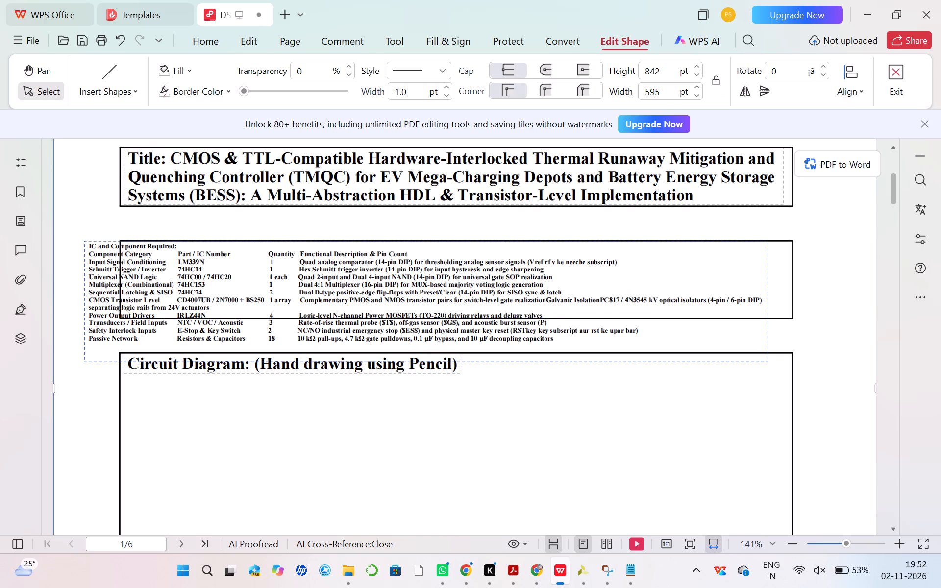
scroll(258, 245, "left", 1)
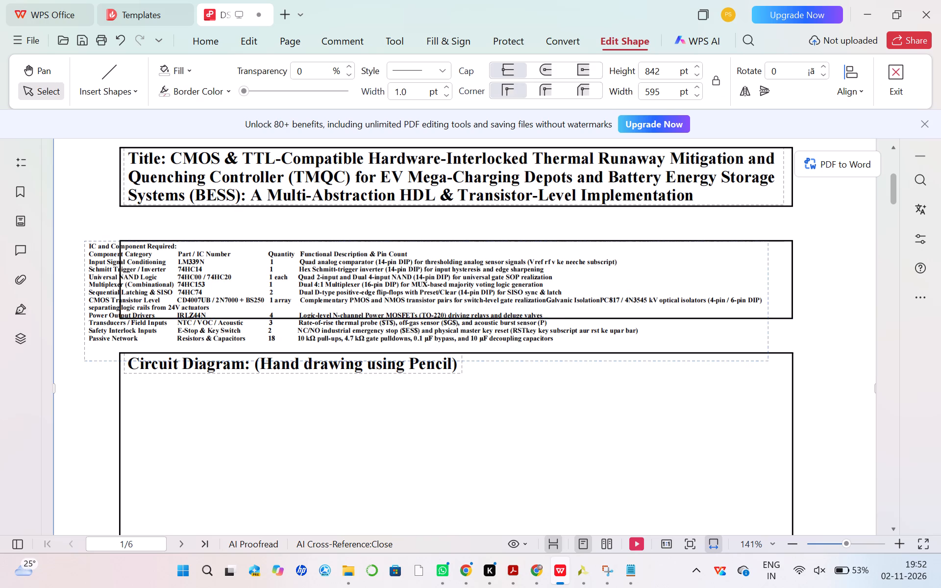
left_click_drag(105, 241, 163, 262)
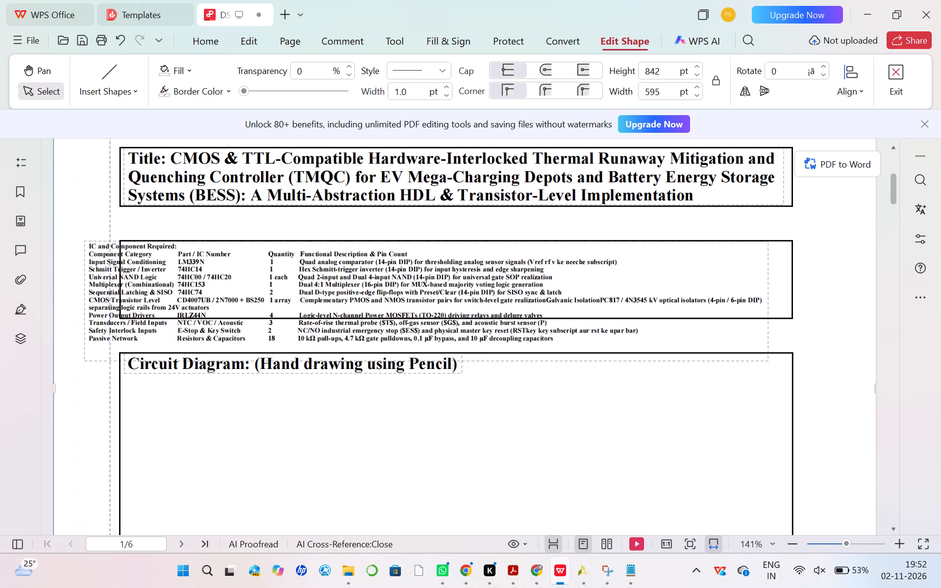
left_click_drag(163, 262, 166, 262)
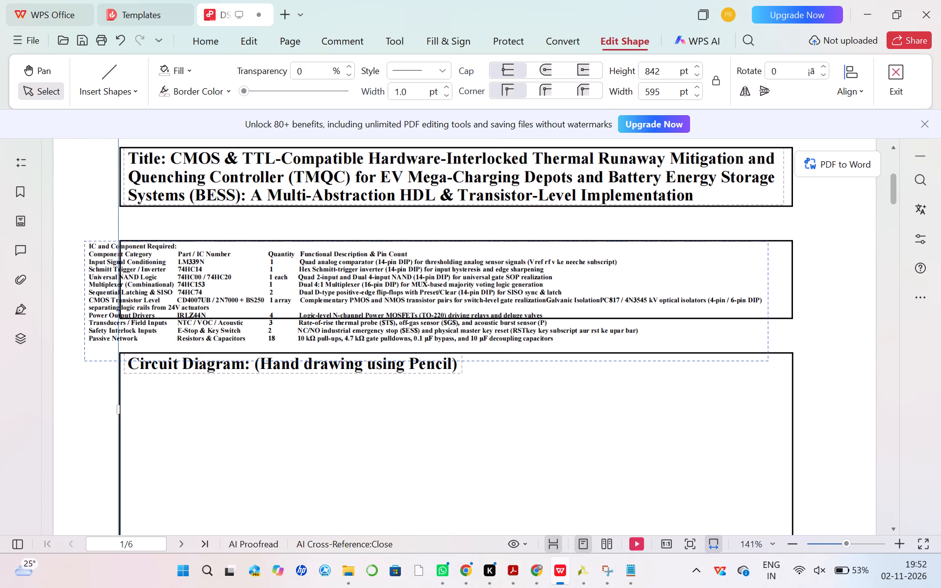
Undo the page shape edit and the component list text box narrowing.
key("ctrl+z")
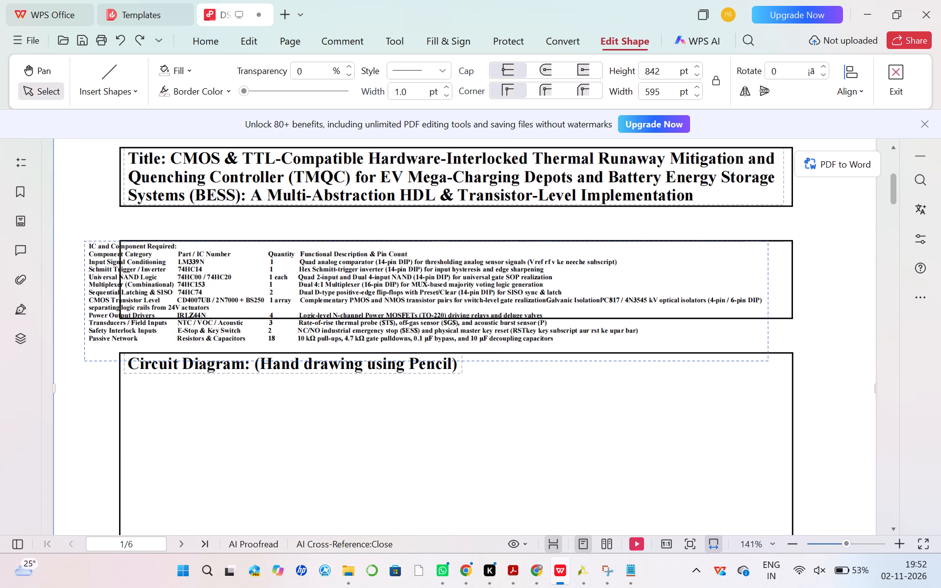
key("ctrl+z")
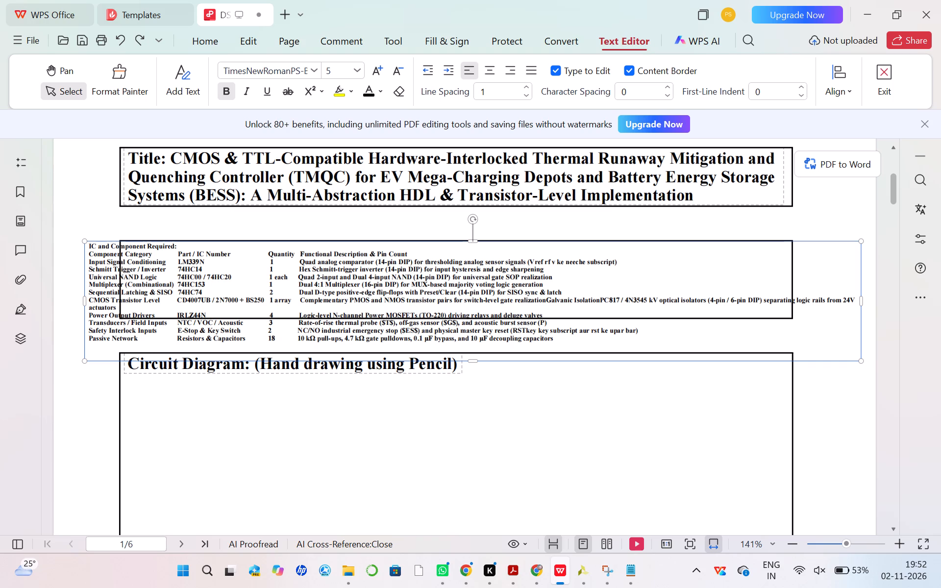
Narrow the component list text box until its right edge sits well inside the frame's right border.
left_click_drag(862, 300, 839, 300)
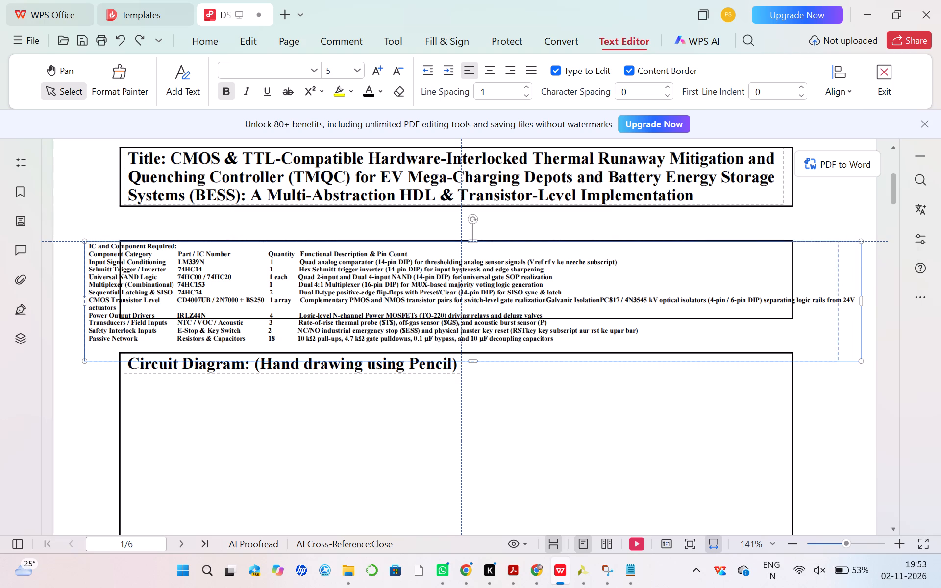
left_click_drag(830, 300, 821, 301)
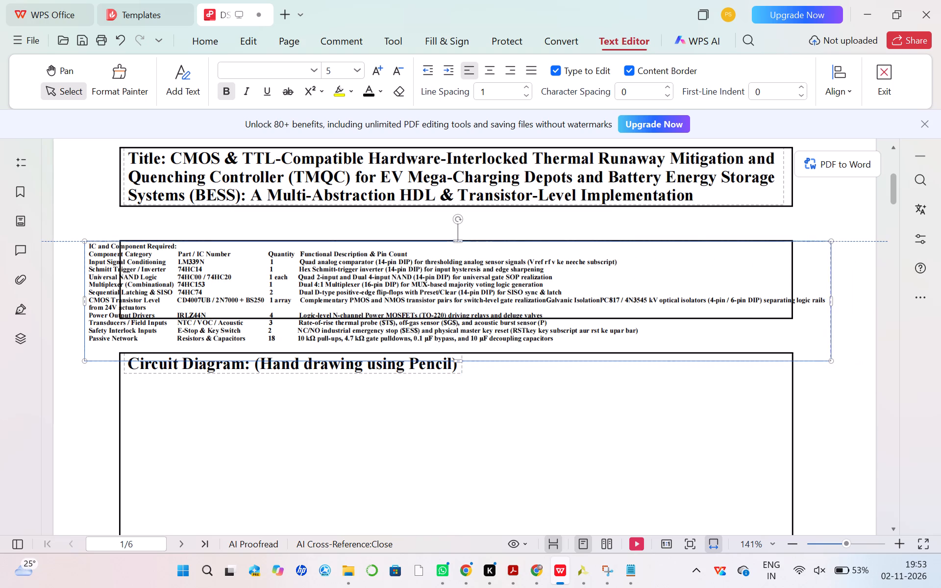
left_click_drag(821, 301, 813, 302)
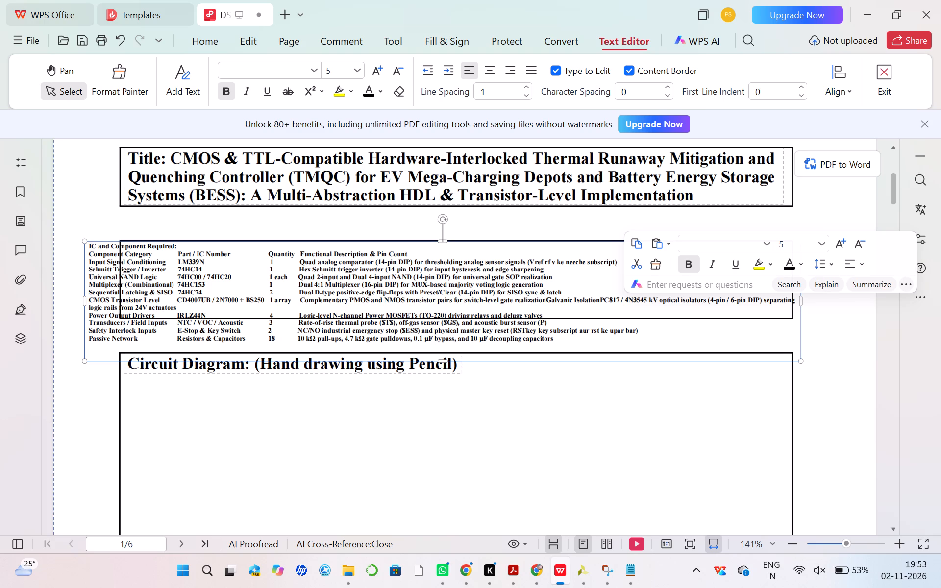
left_click_drag(802, 301, 796, 301)
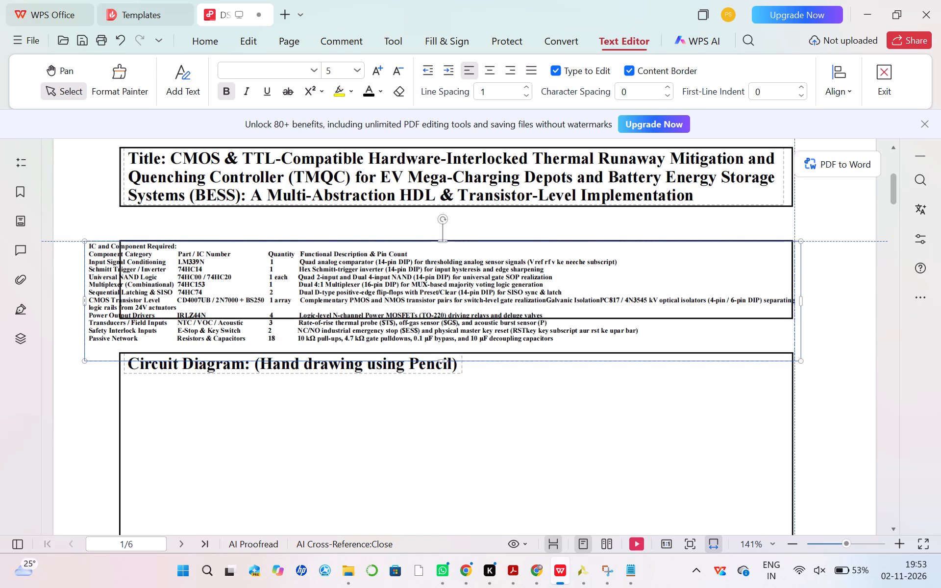
left_click_drag(796, 301, 797, 301)
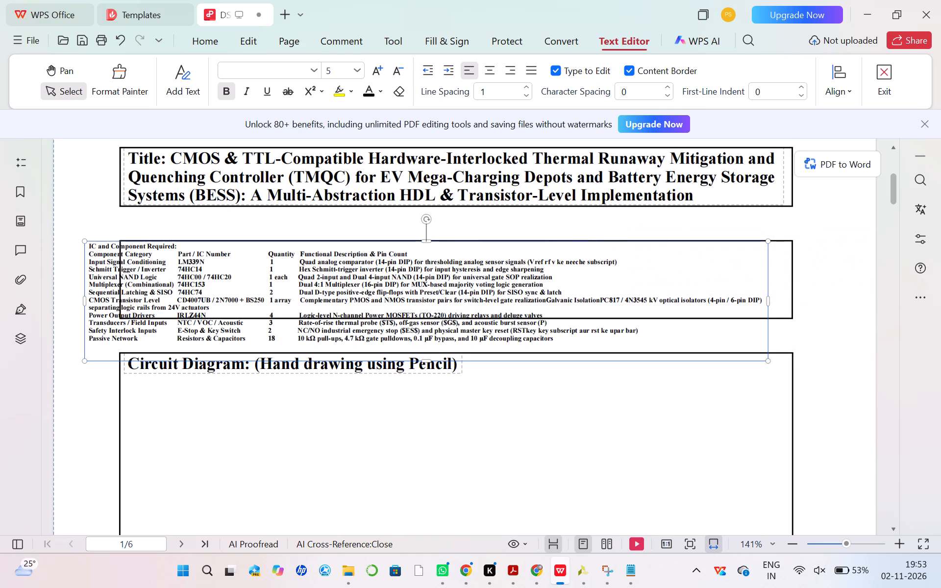
left_click_drag(768, 361, 749, 346)
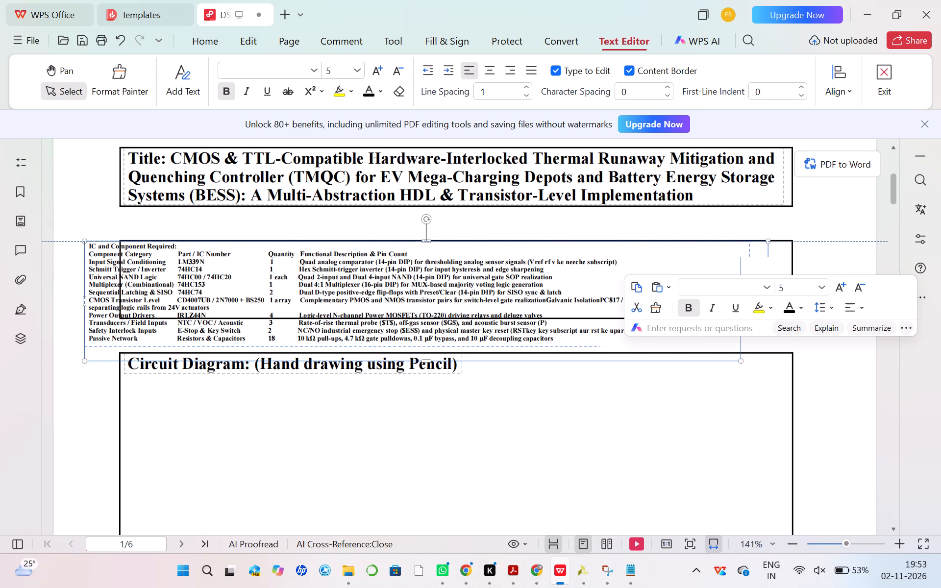
left_click_drag(743, 361, 714, 341)
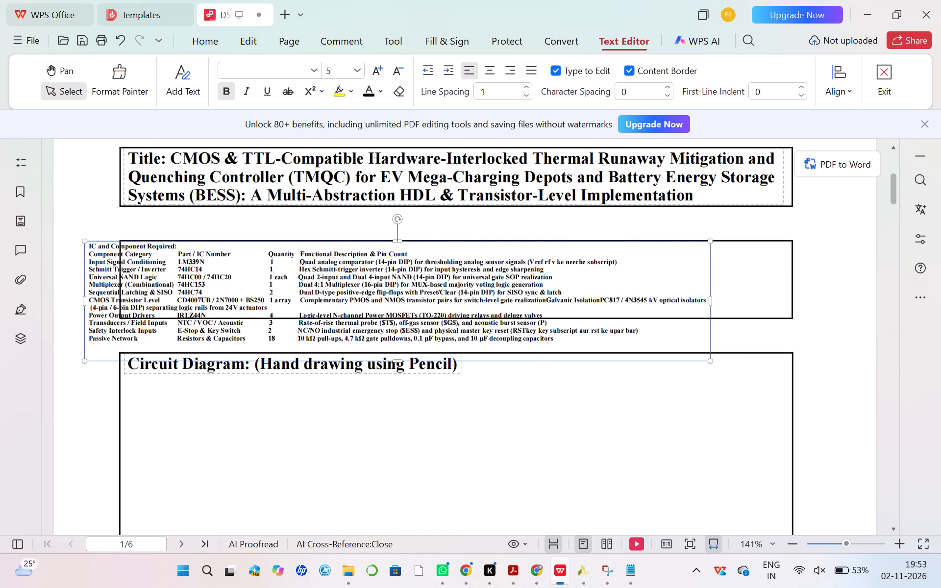
Resize the component list text box so it starts inside the frame's left border and its right edge sits near the frame's right border.
left_click_drag(85, 241, 116, 245)
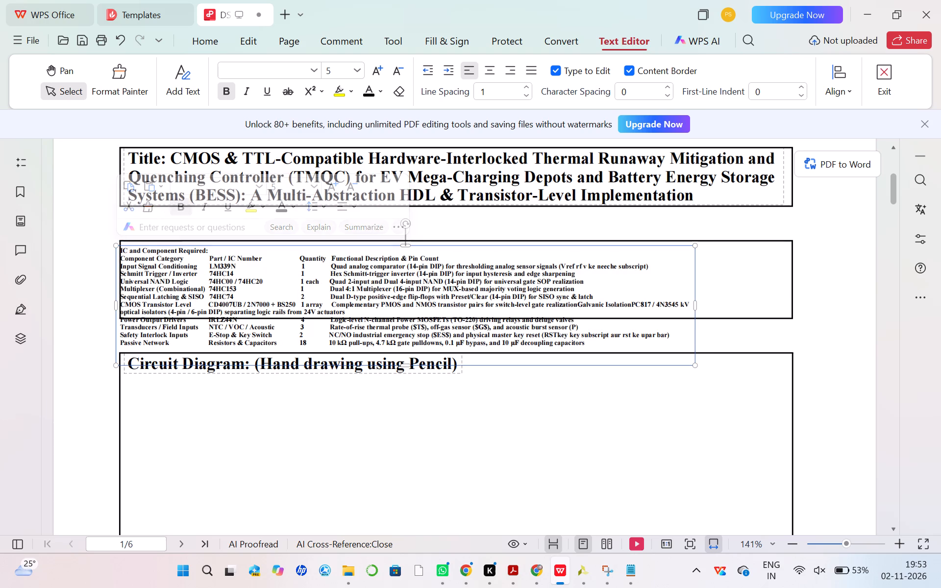
left_click_drag(695, 365, 674, 347)
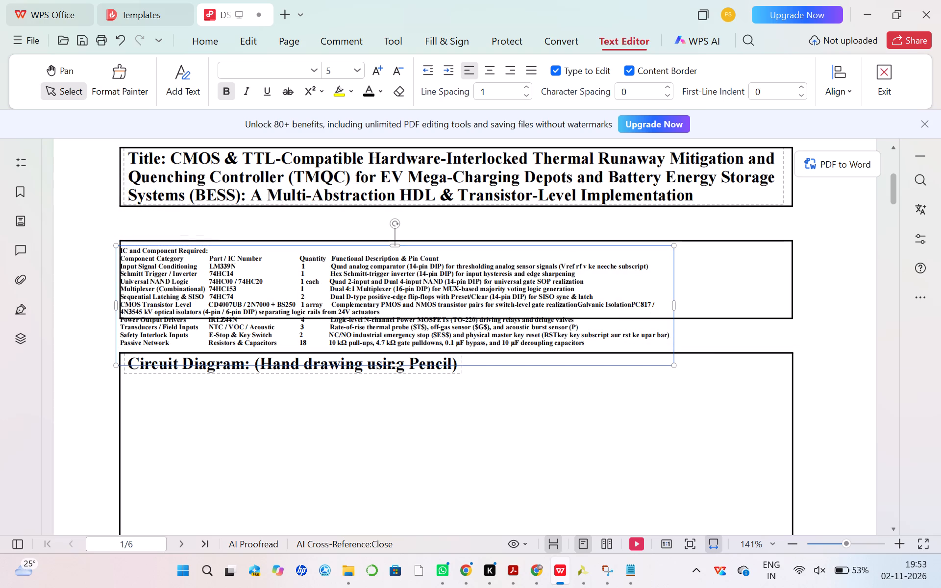
left_click_drag(117, 246, 164, 261)
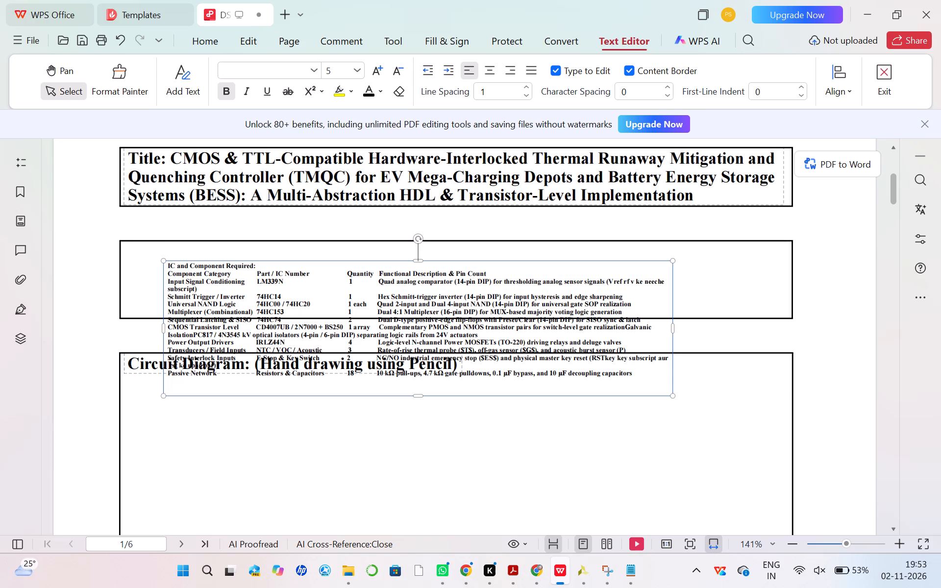
left_click_drag(674, 393, 614, 343)
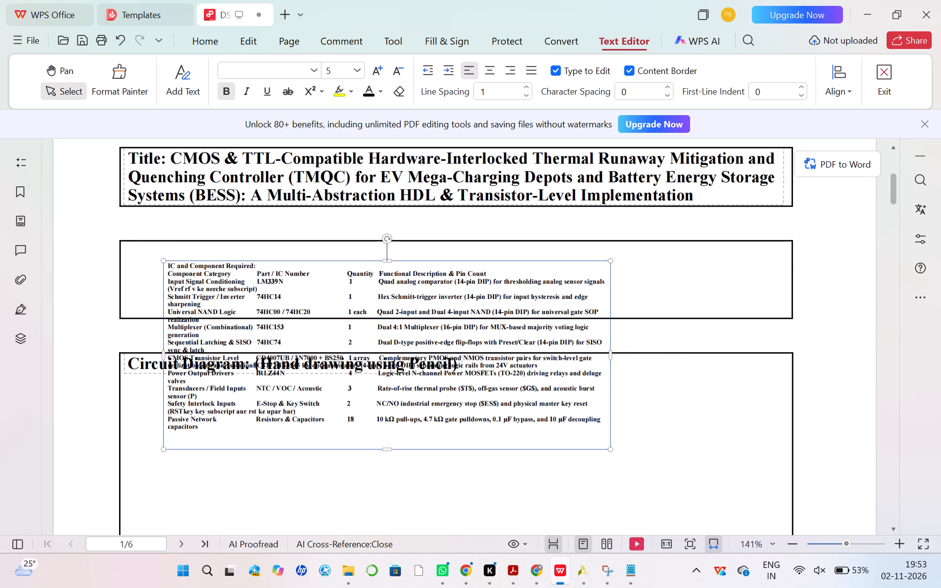
left_click_drag(610, 448, 760, 297)
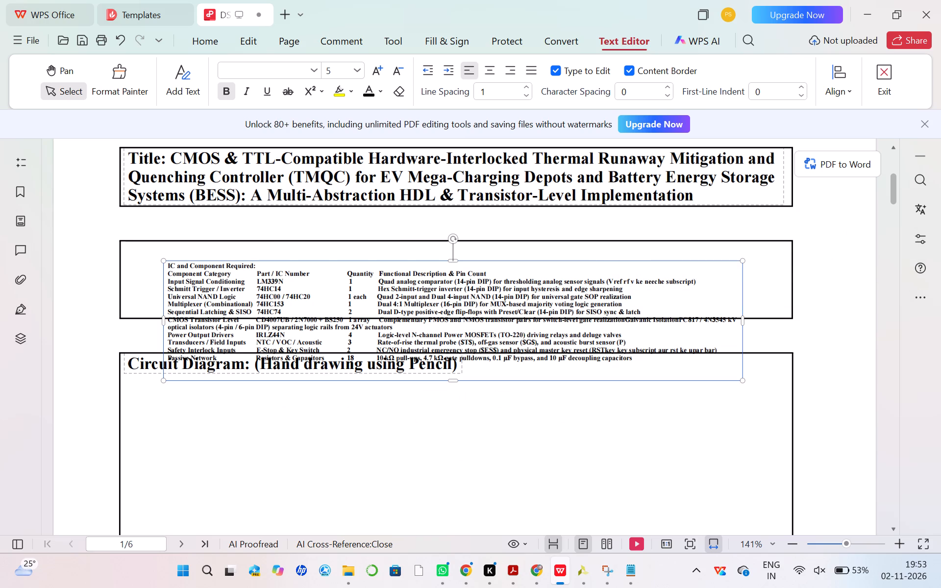
left_click_drag(744, 384, 777, 282)
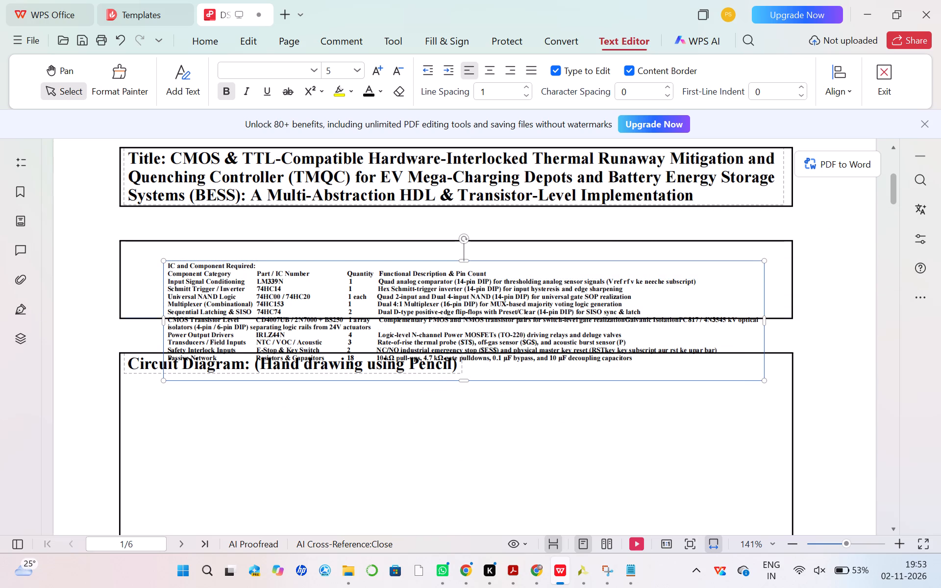
left_click_drag(764, 379, 790, 276)
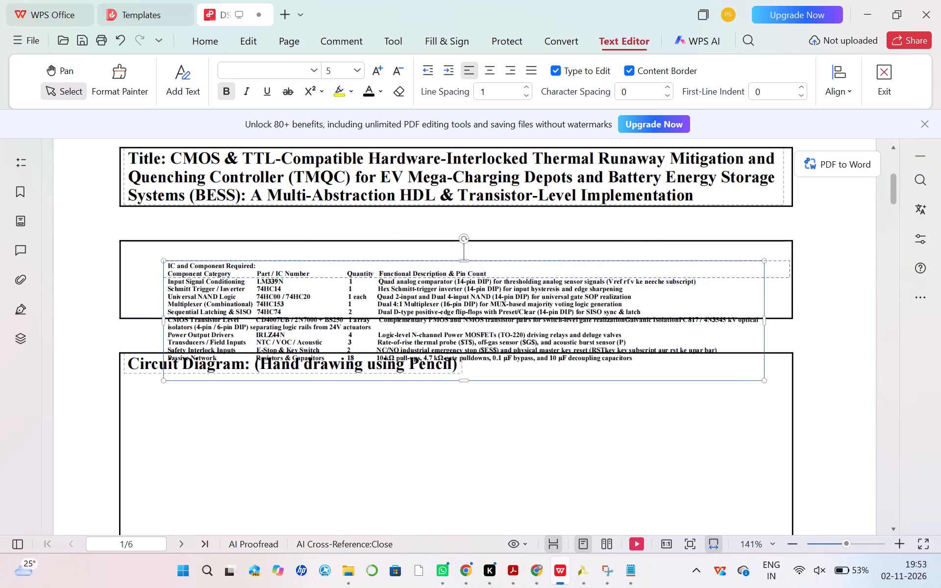
left_click_drag(790, 276, 784, 268)
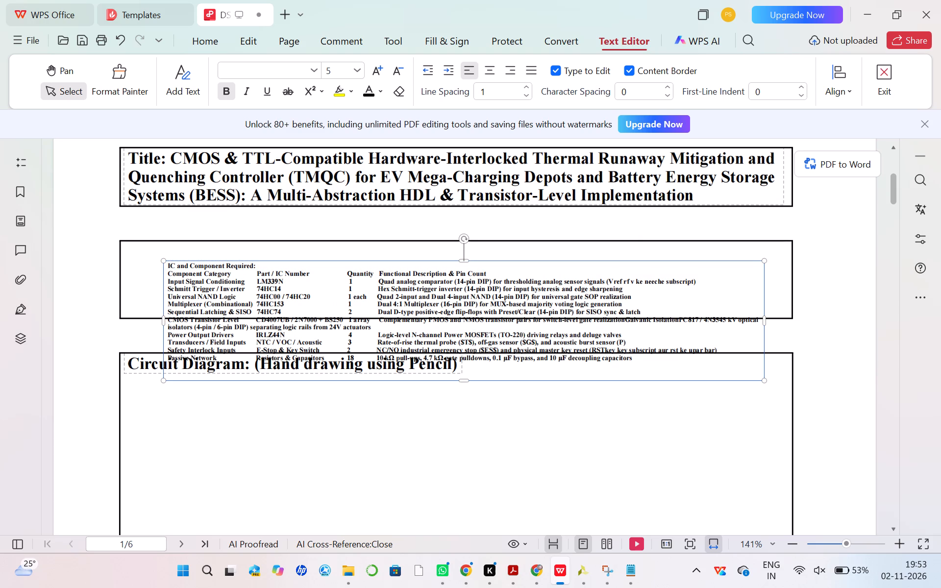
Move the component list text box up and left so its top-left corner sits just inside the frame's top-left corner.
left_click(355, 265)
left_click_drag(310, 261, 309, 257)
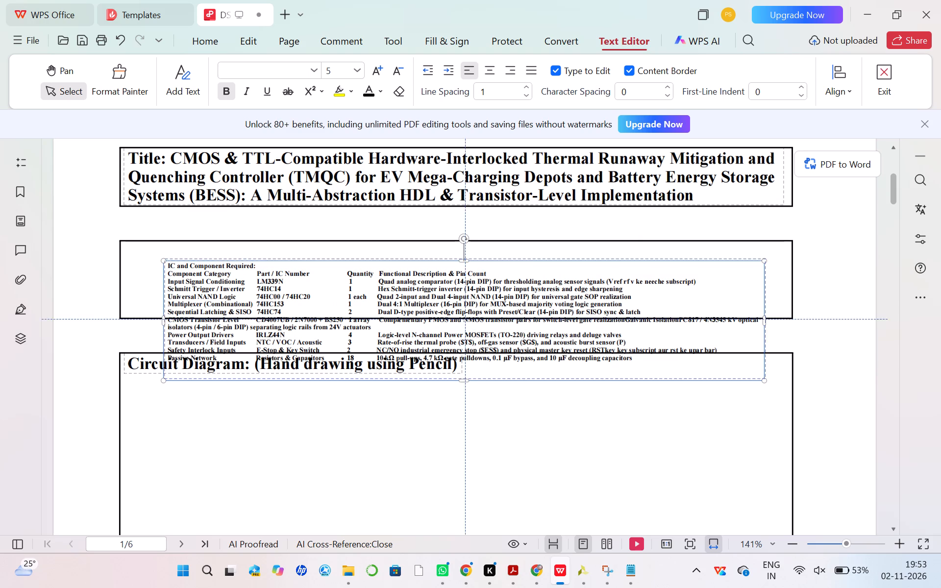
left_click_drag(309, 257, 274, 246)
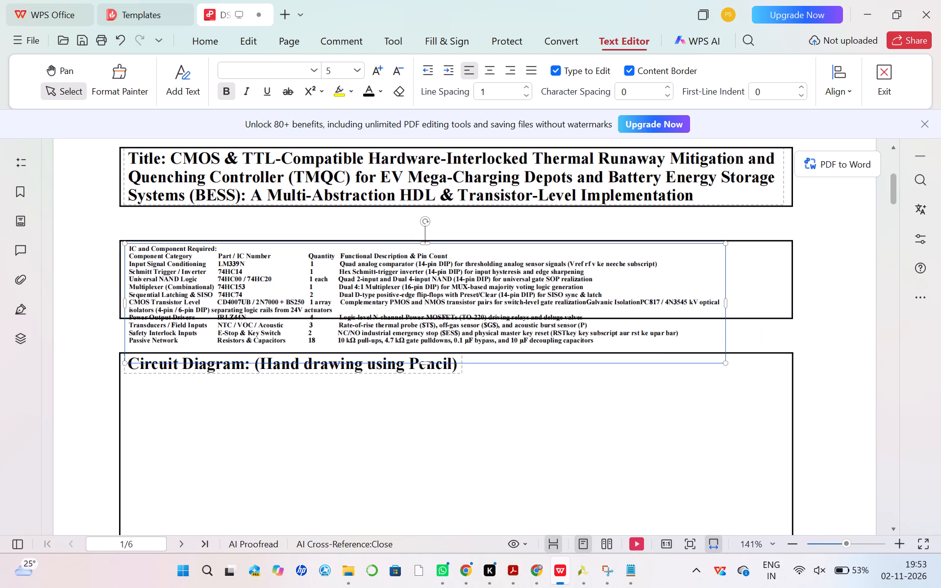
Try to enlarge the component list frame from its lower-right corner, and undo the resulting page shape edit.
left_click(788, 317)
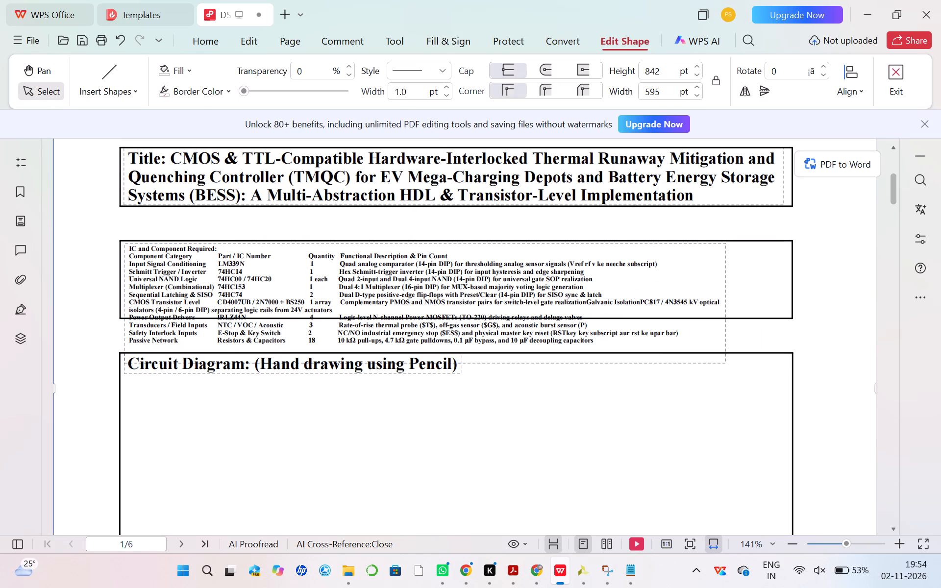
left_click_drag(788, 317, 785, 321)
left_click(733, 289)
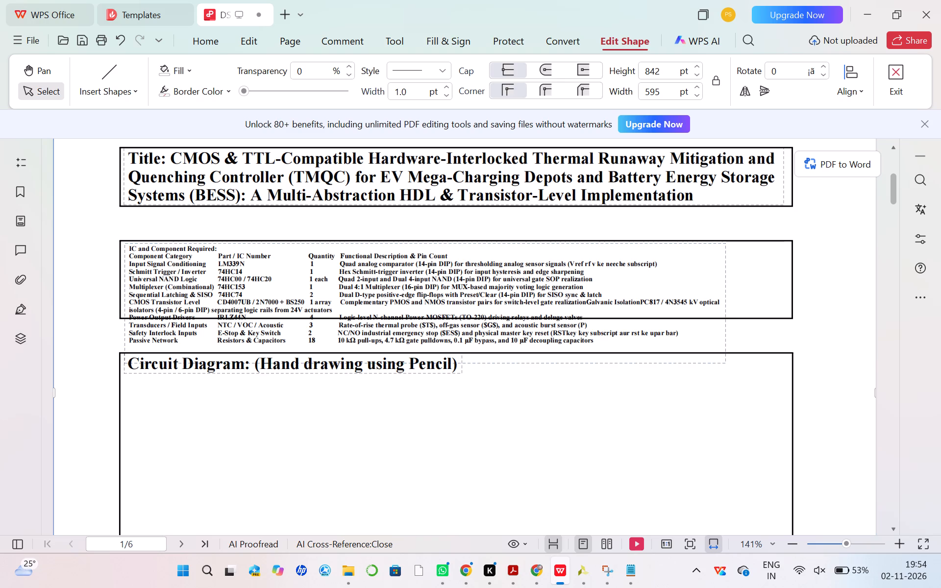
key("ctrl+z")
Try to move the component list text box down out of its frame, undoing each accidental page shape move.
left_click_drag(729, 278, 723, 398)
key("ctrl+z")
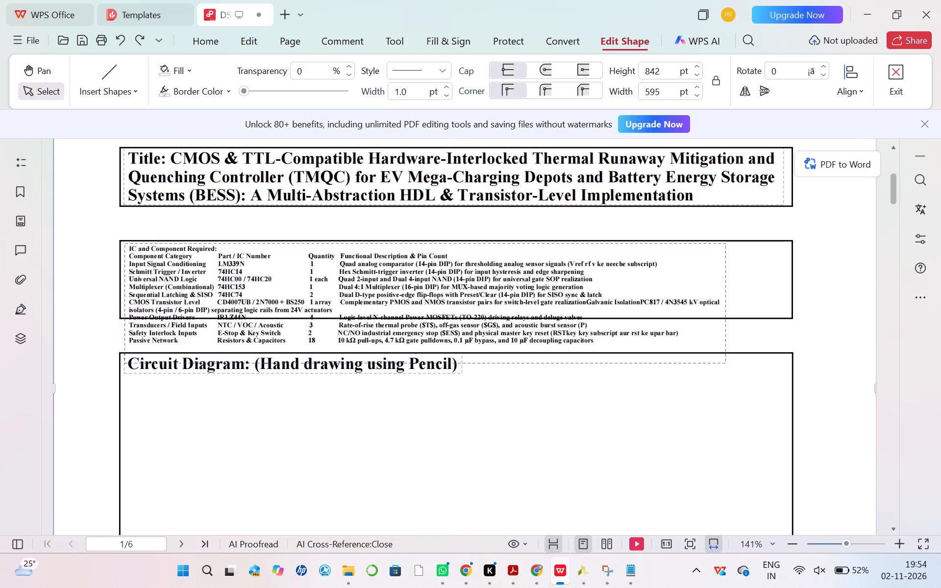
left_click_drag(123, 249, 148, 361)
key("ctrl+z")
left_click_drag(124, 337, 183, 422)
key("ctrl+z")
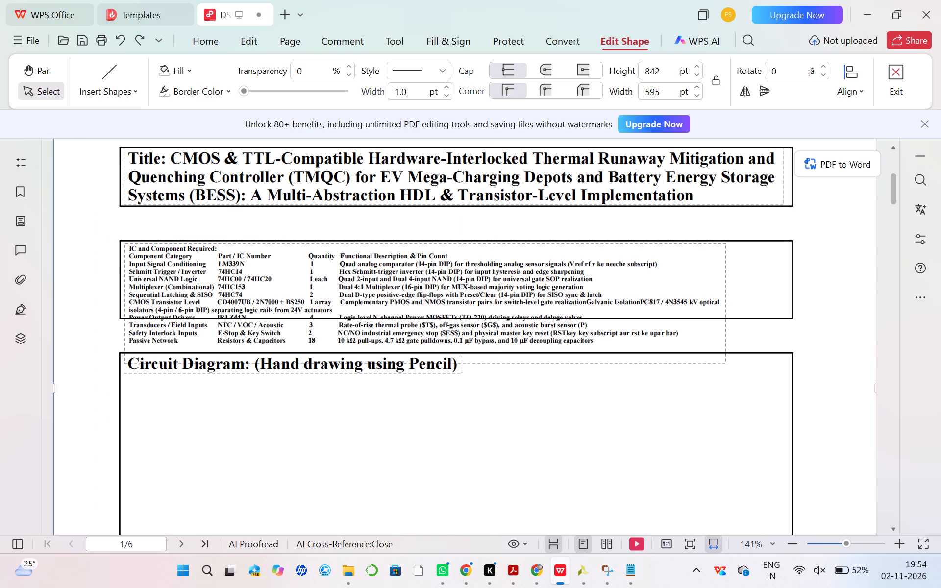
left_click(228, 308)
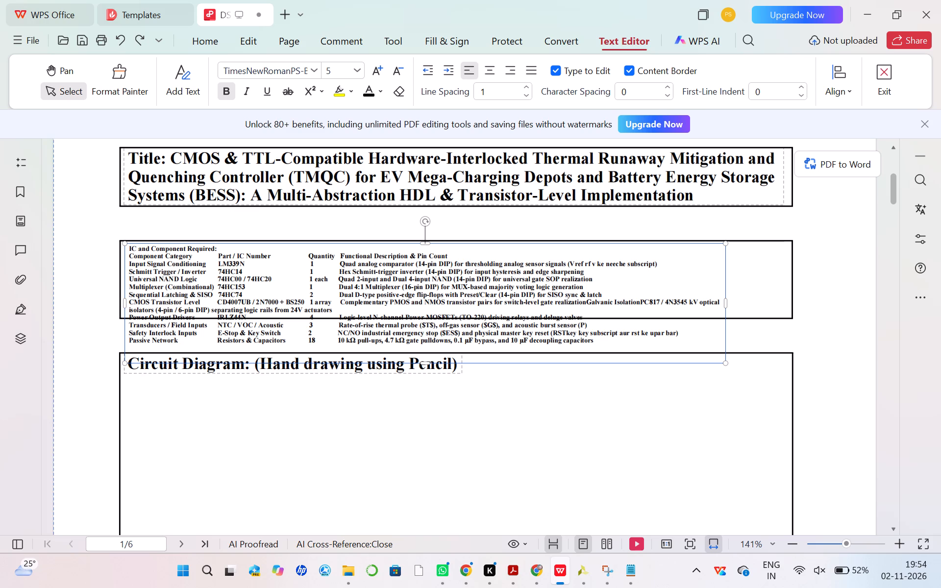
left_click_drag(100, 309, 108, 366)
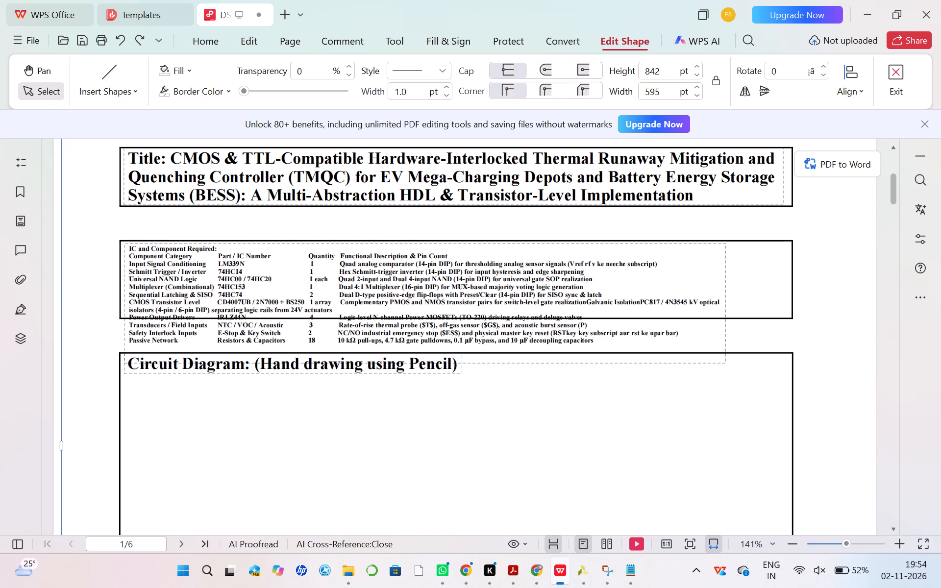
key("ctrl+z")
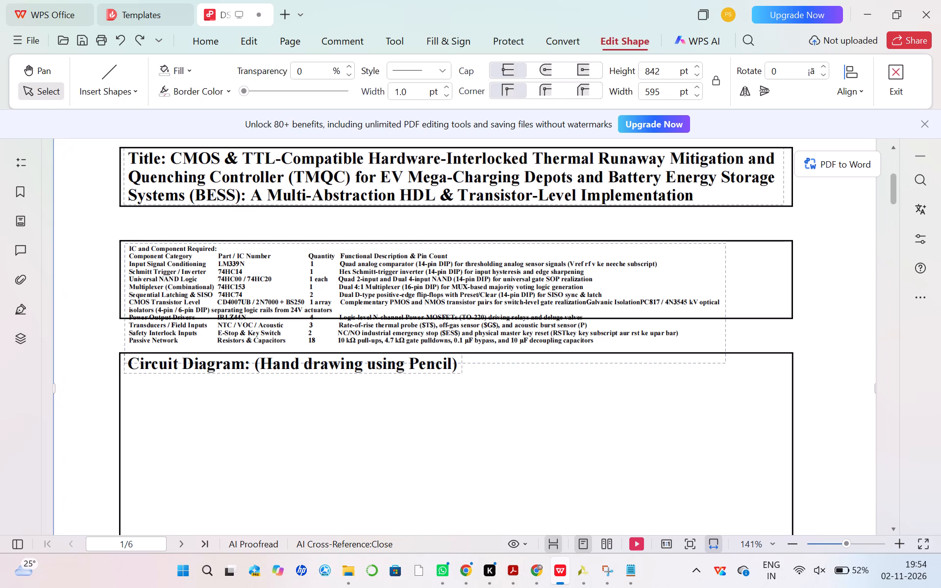
Move the component list text box below the Circuit Diagram heading, leaving its own frame empty.
left_click_drag(723, 362, 732, 388)
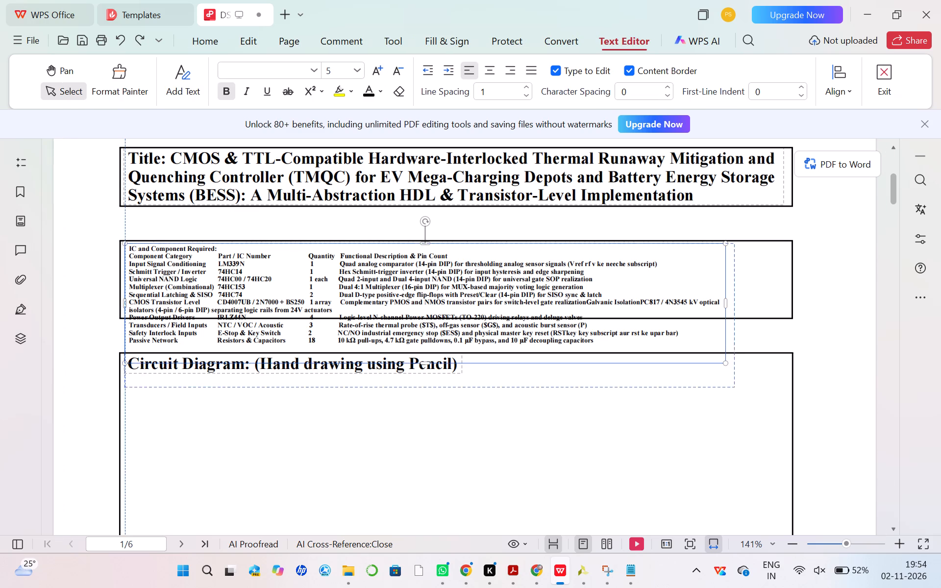
left_click_drag(732, 388, 739, 340)
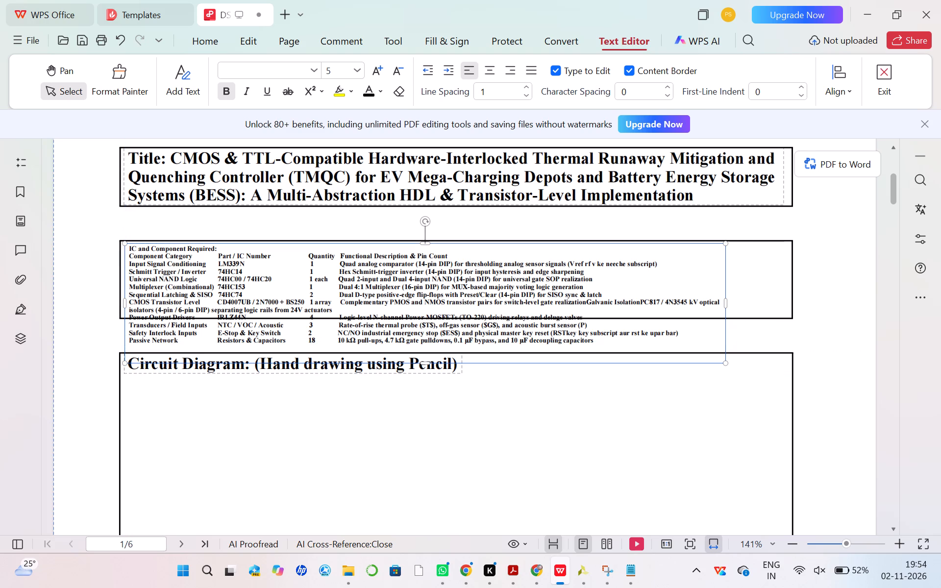
left_click_drag(723, 327, 760, 454)
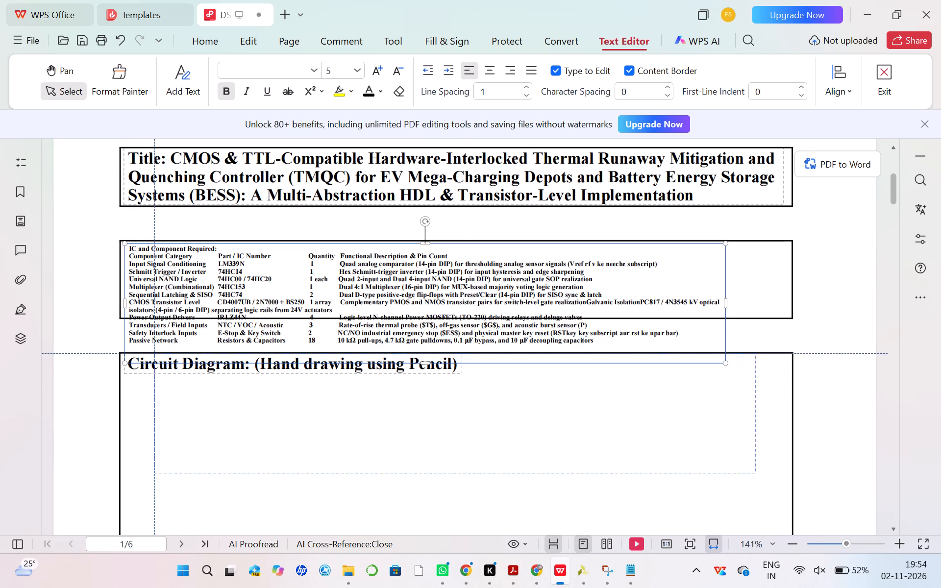
left_click_drag(760, 454, 752, 474)
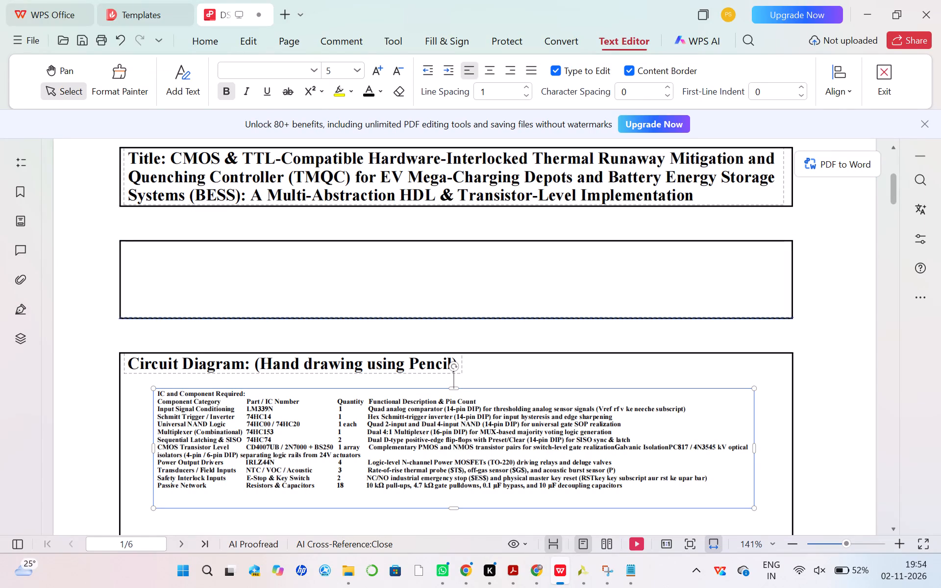
Move the emptied component frame's bottom border down to just above the Circuit Diagram frame.
left_click_drag(447, 318, 448, 328)
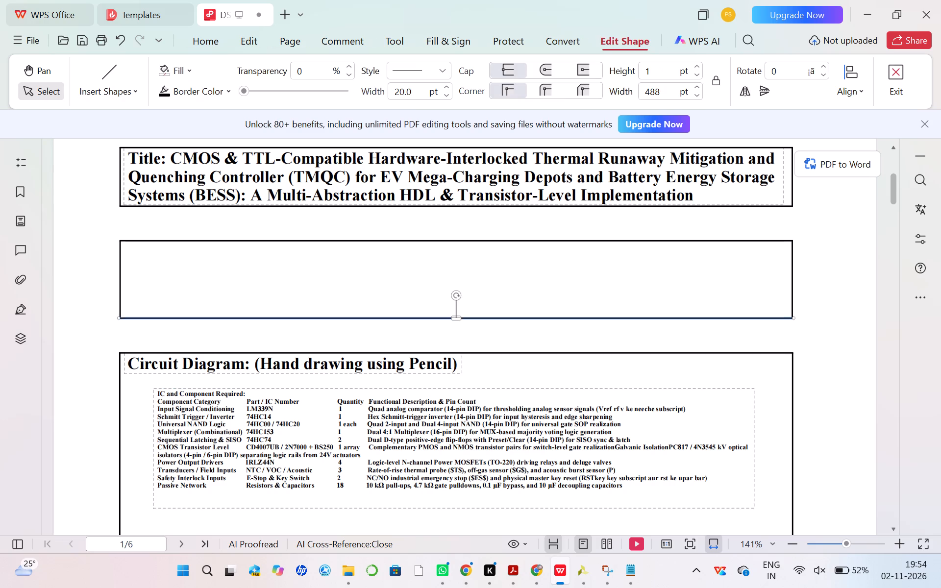
left_click_drag(448, 328, 448, 338)
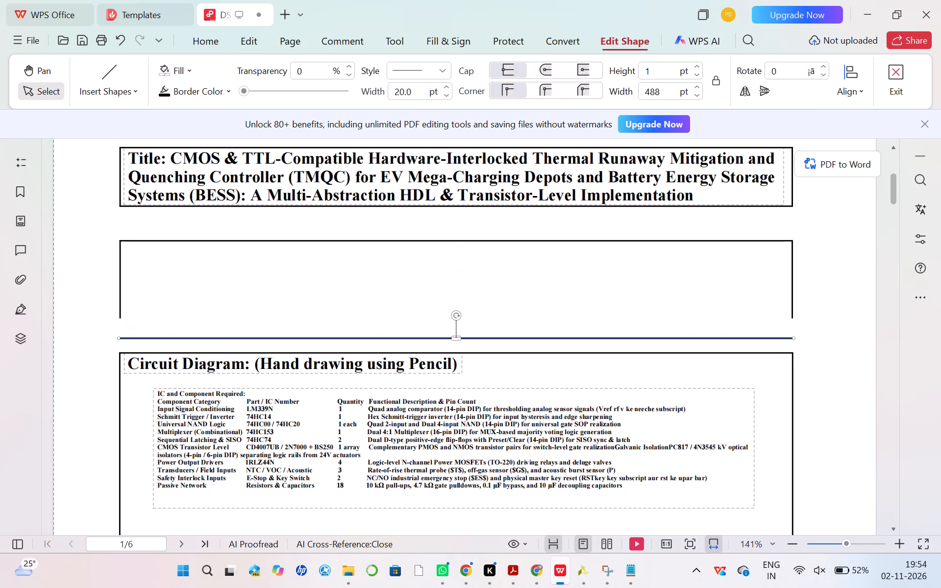
left_click_drag(436, 239, 436, 218)
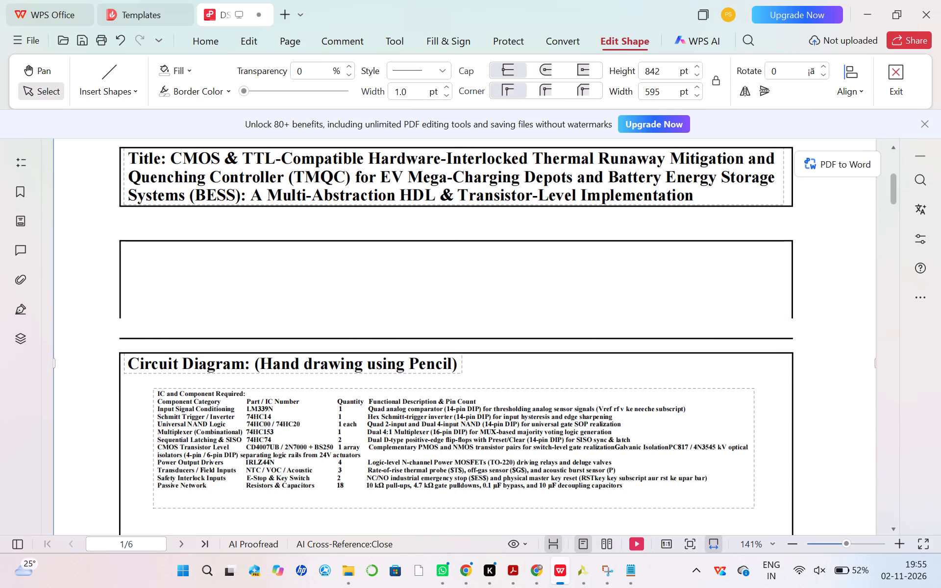
Move the component frame's left border down until it meets the lowered bottom border.
left_click(121, 294)
left_click_drag(121, 314, 121, 329)
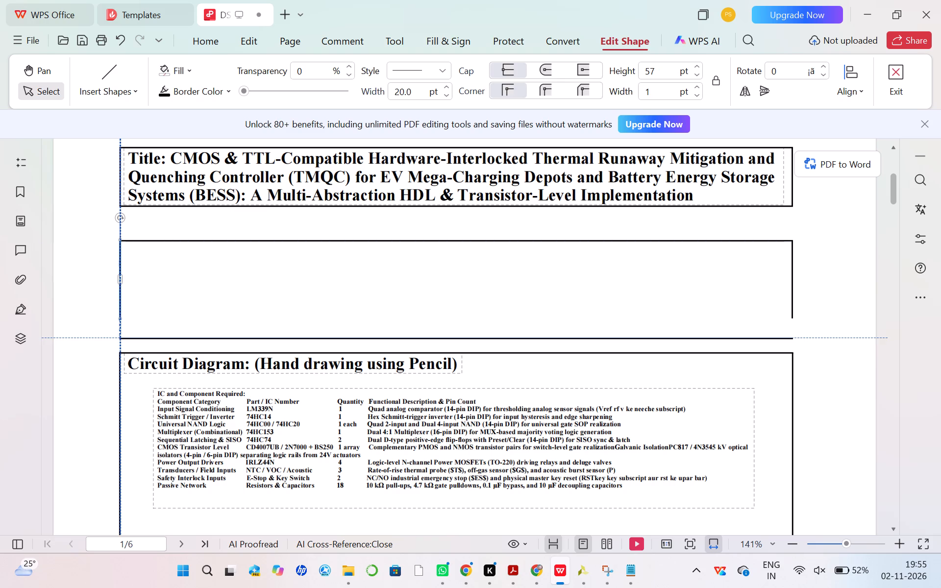
left_click_drag(121, 329, 121, 336)
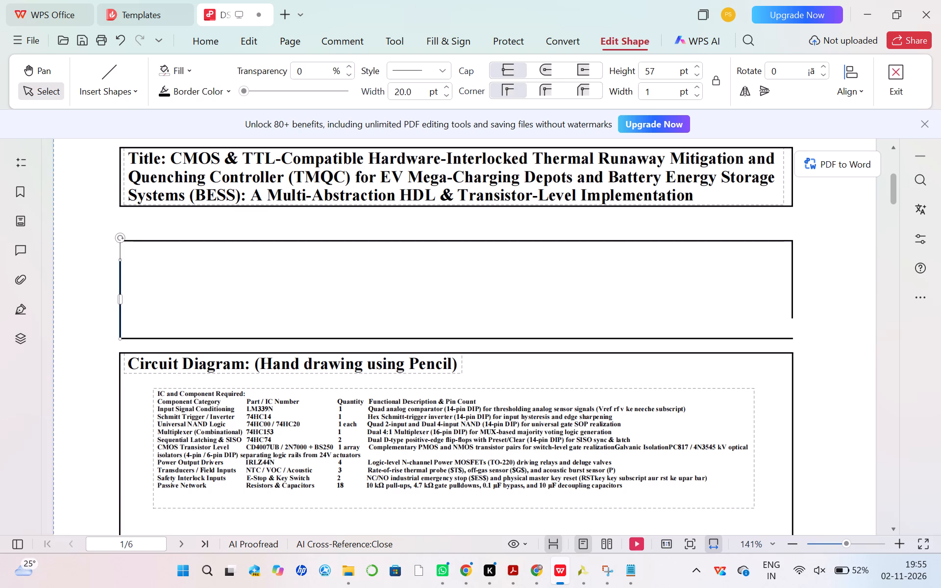
Move the component frame's top border up to just below the Title frame.
left_click_drag(257, 241, 257, 228)
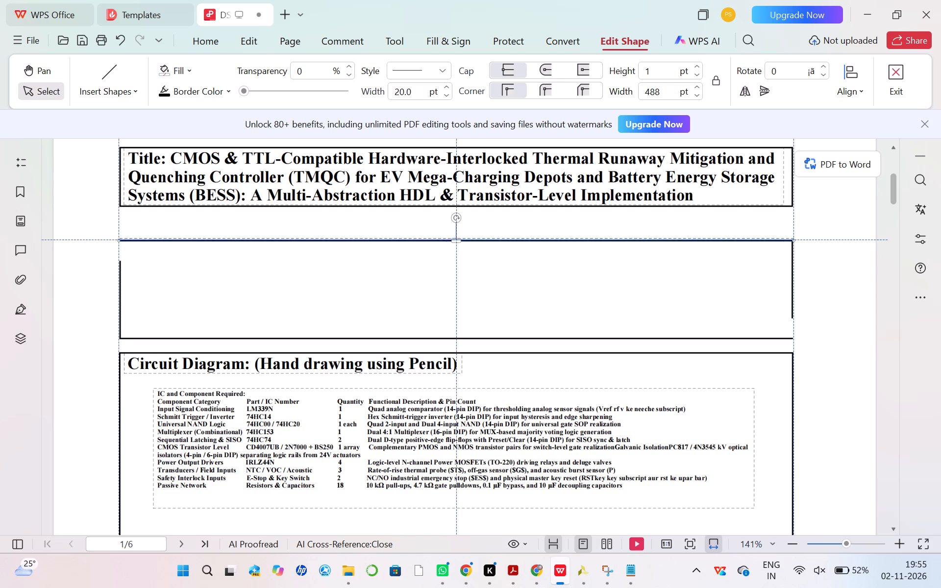
left_click_drag(257, 228, 258, 218)
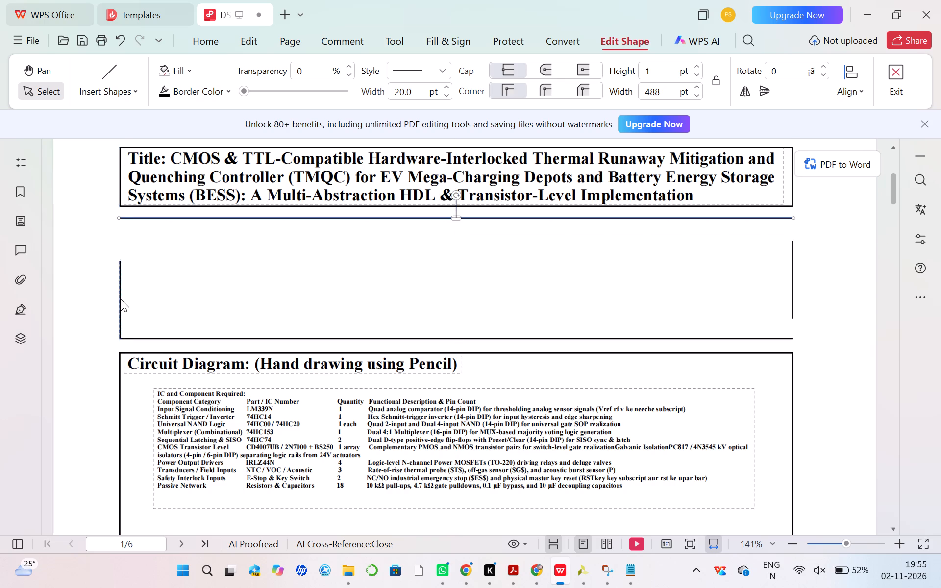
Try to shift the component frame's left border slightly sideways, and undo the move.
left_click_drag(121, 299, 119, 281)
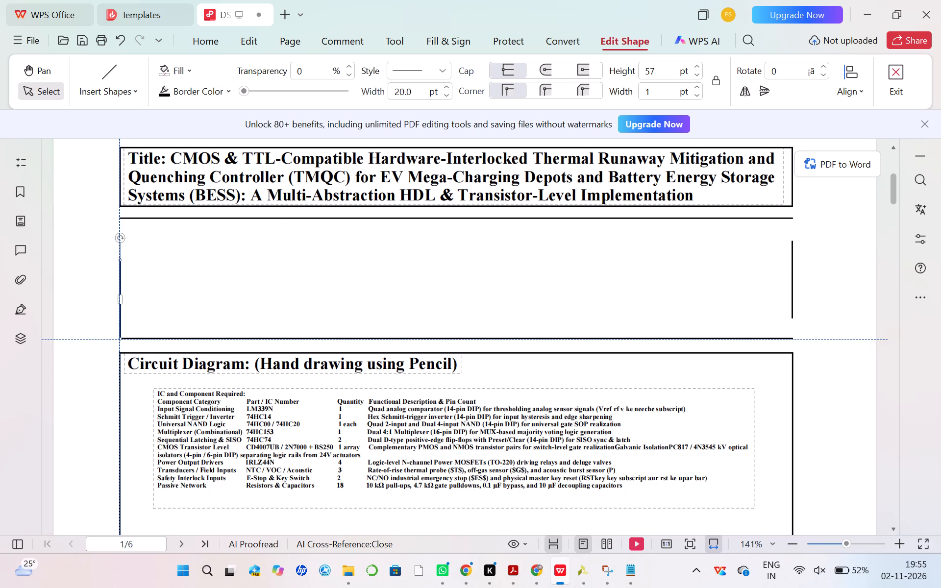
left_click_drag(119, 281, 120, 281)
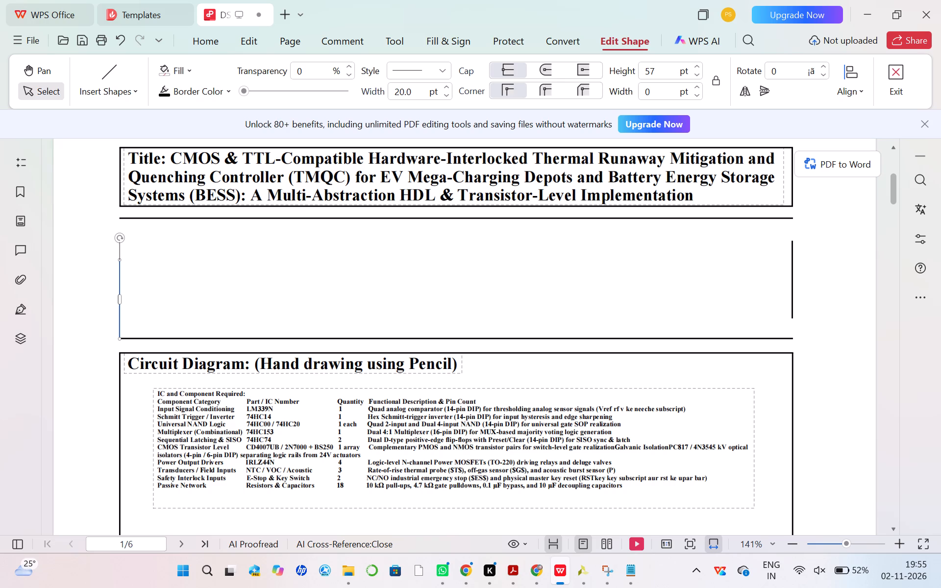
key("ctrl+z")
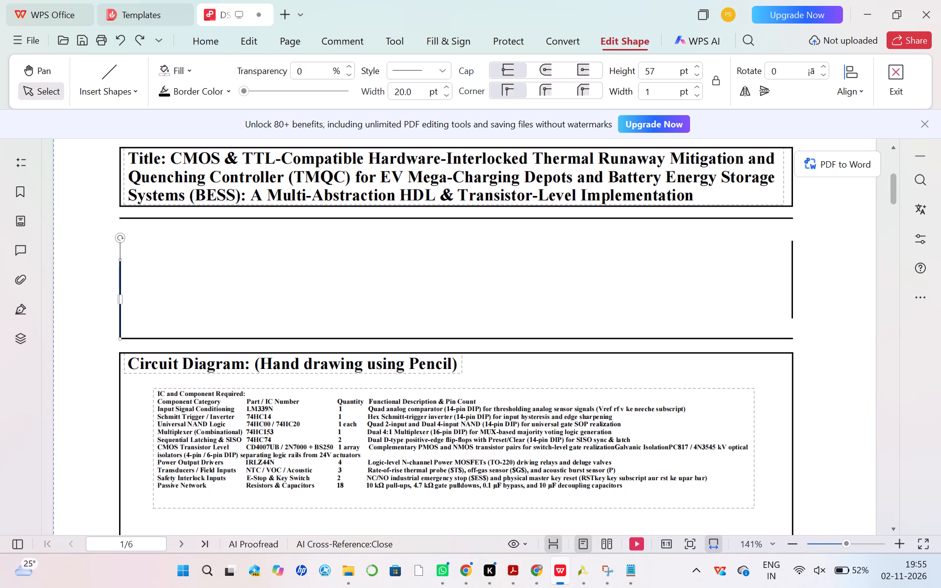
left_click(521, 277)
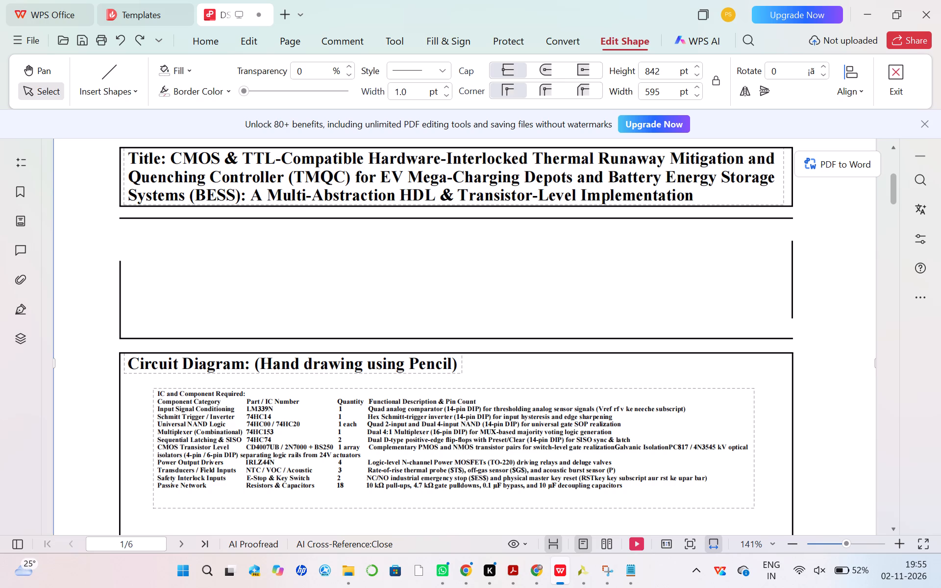
Move the component frame's top border slightly closer to the bottom of the Title frame.
left_click_drag(389, 219, 389, 211)
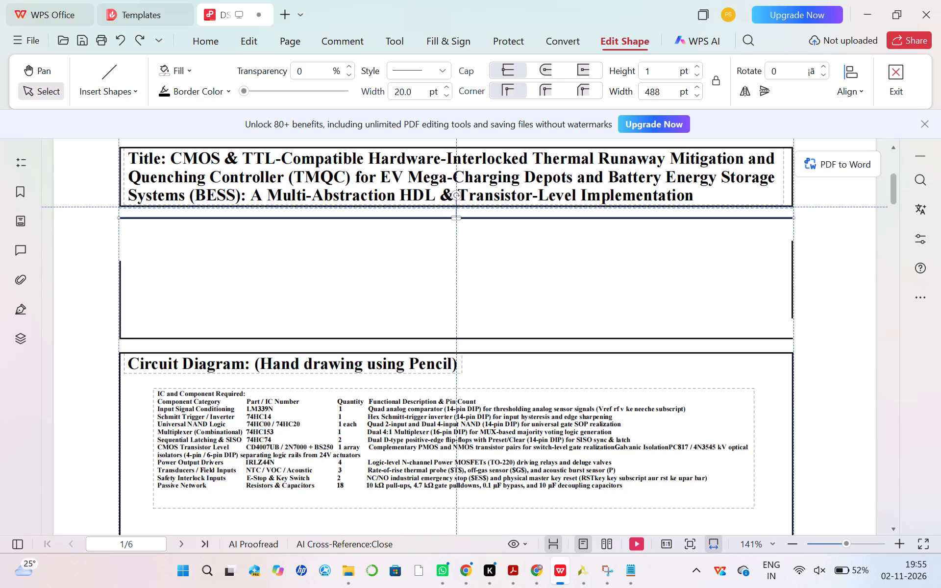
left_click_drag(389, 211, 391, 238)
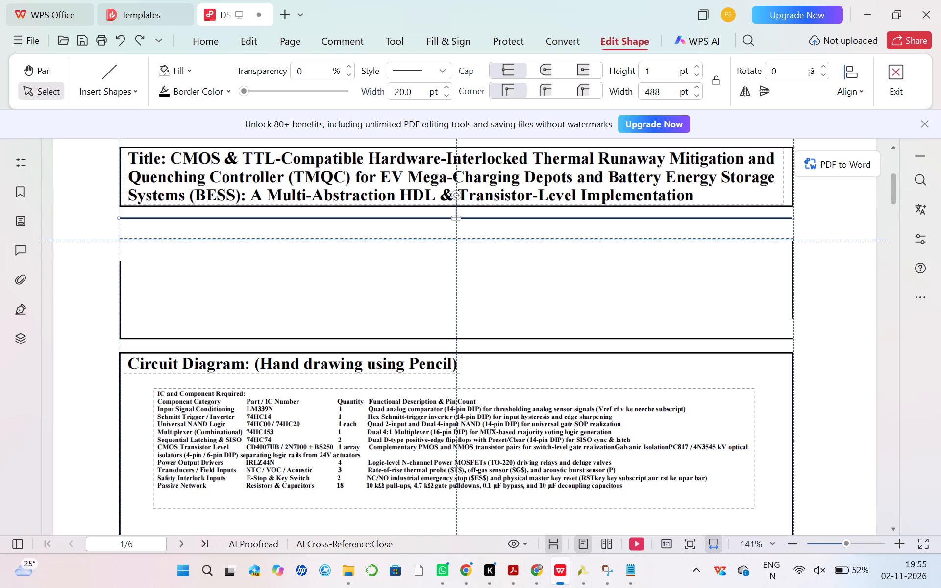
left_click_drag(391, 238, 395, 216)
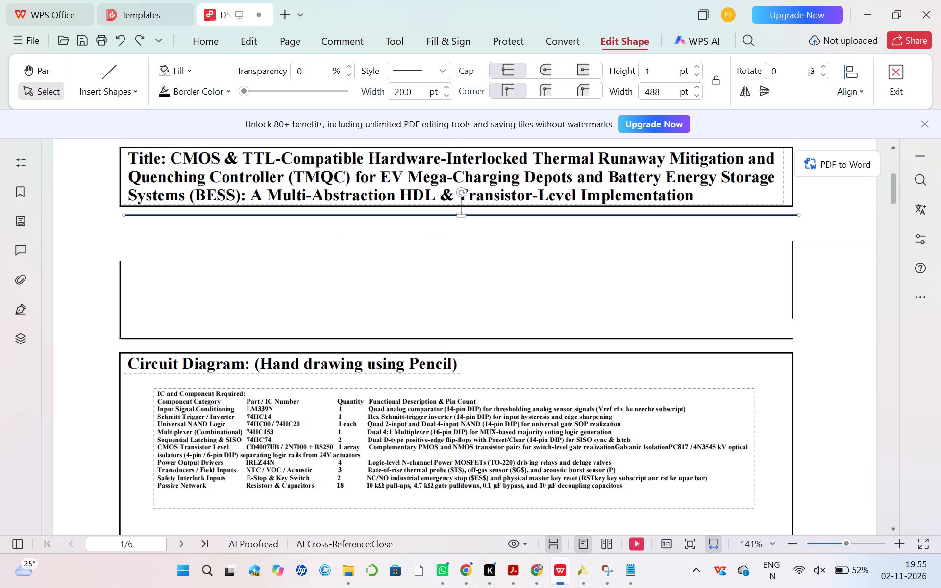
Move the component frame's bottom border further down, close above the Circuit Diagram frame.
left_click(428, 339)
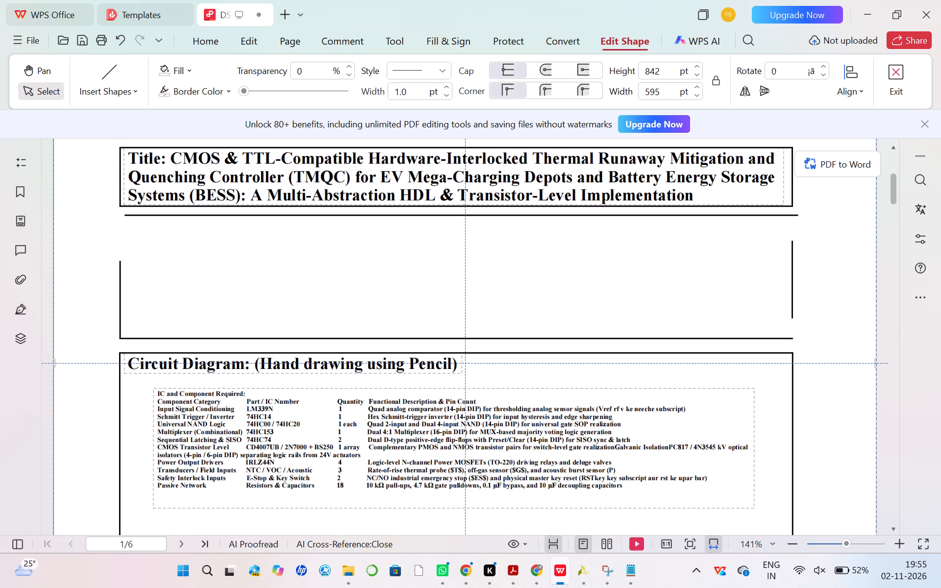
left_click(429, 339)
left_click_drag(429, 339, 429, 346)
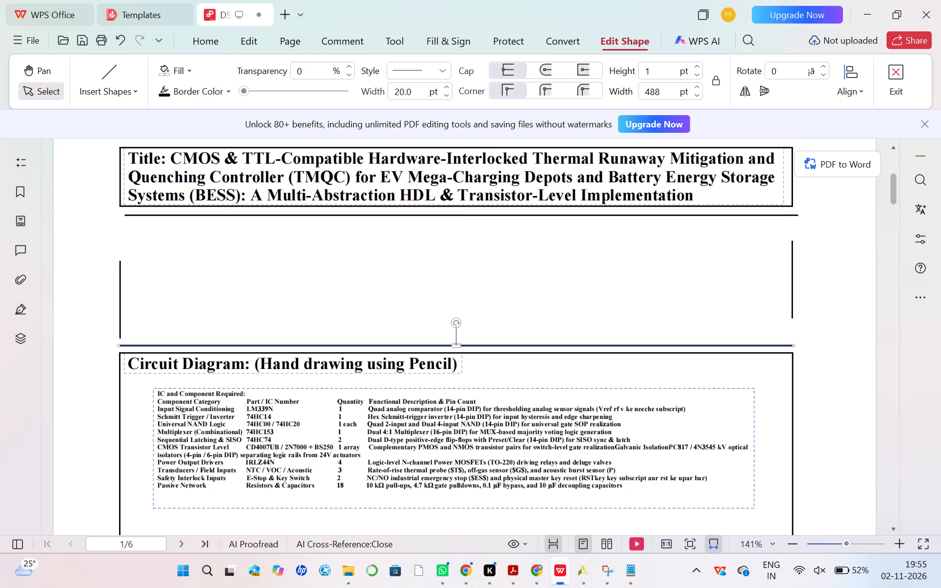
Extend the component frame's right border at both ends to meet the top and bottom border lines.
left_click(792, 284)
left_click(792, 284)
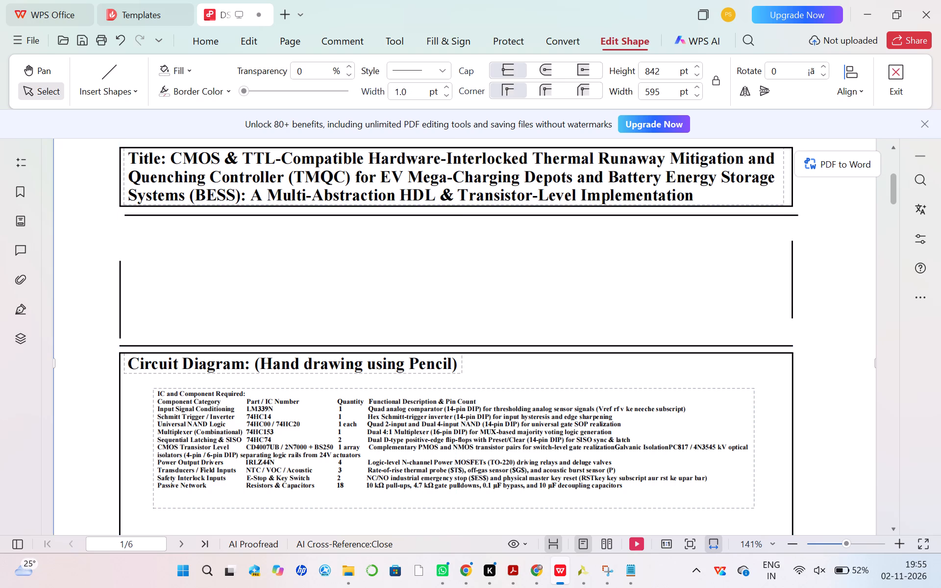
left_click(794, 267)
double_click(792, 254)
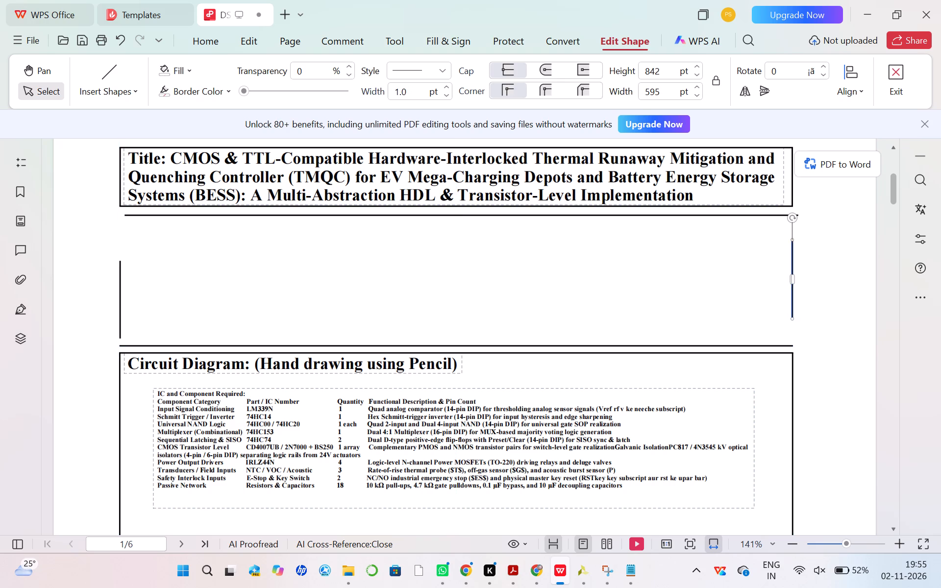
left_click_drag(792, 241, 793, 215)
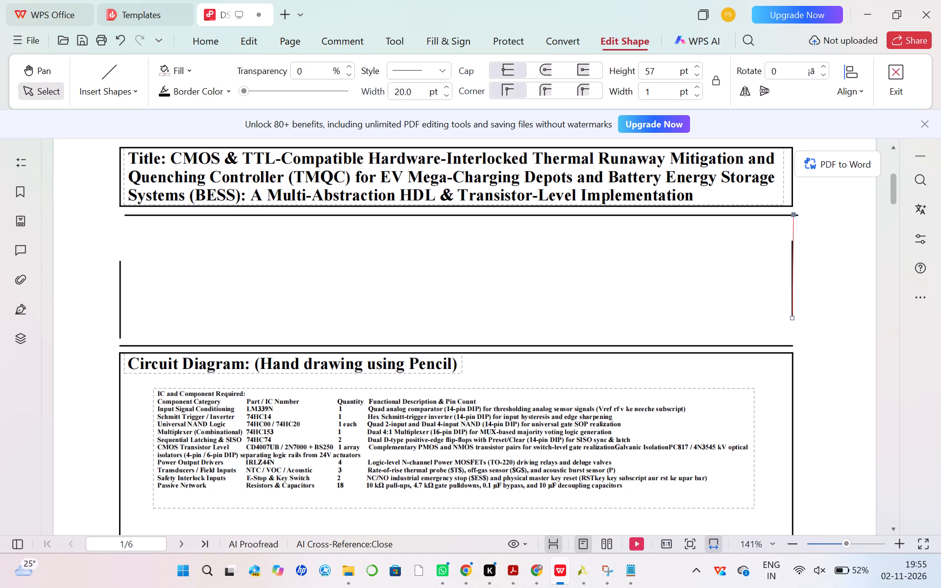
left_click_drag(793, 215, 792, 216)
left_click_drag(792, 216, 792, 217)
left_click_drag(793, 318, 793, 330)
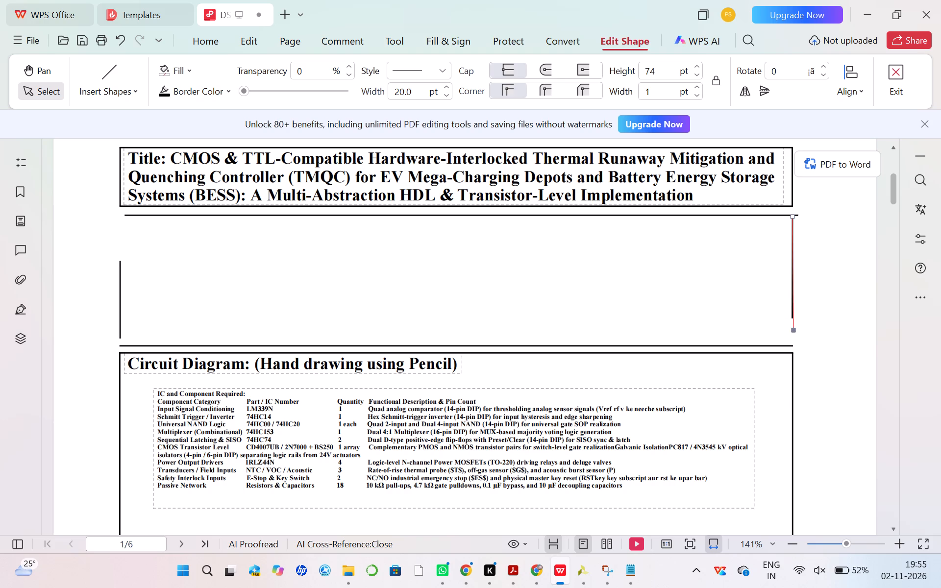
left_click_drag(793, 330, 792, 348)
left_click_drag(792, 348, 792, 348)
left_click(807, 346)
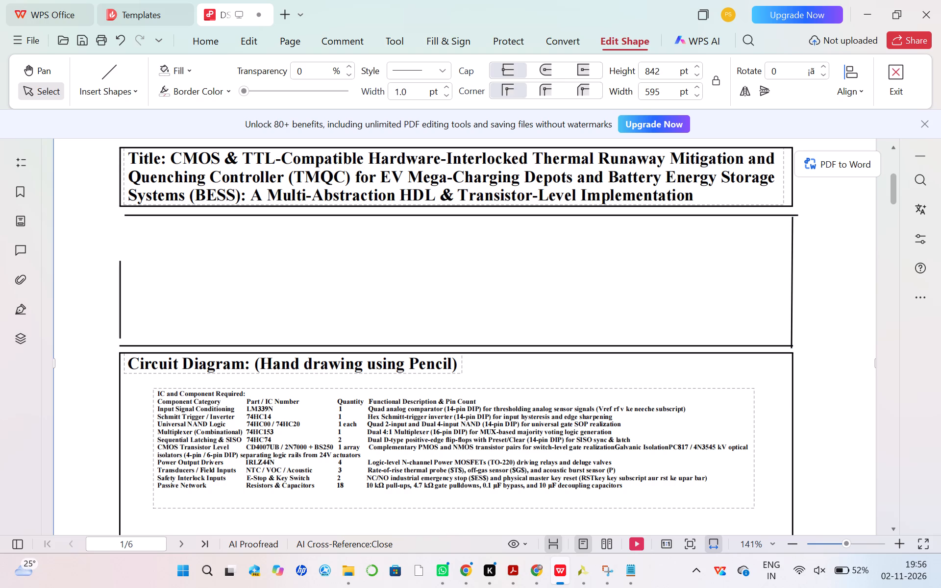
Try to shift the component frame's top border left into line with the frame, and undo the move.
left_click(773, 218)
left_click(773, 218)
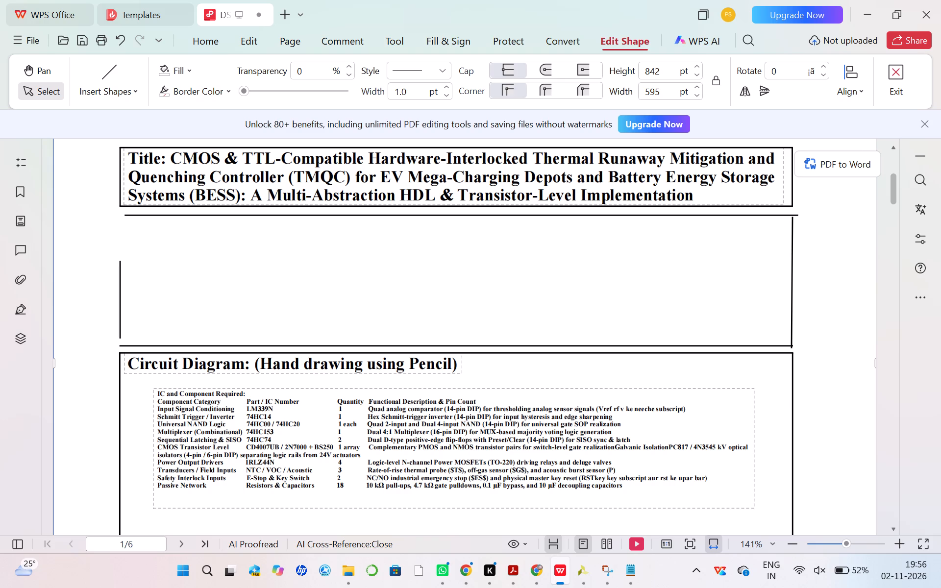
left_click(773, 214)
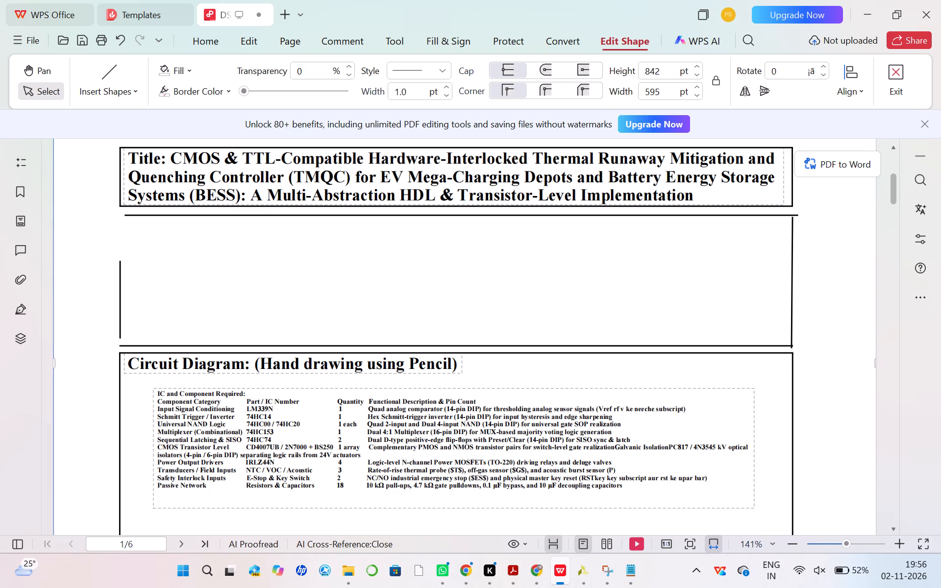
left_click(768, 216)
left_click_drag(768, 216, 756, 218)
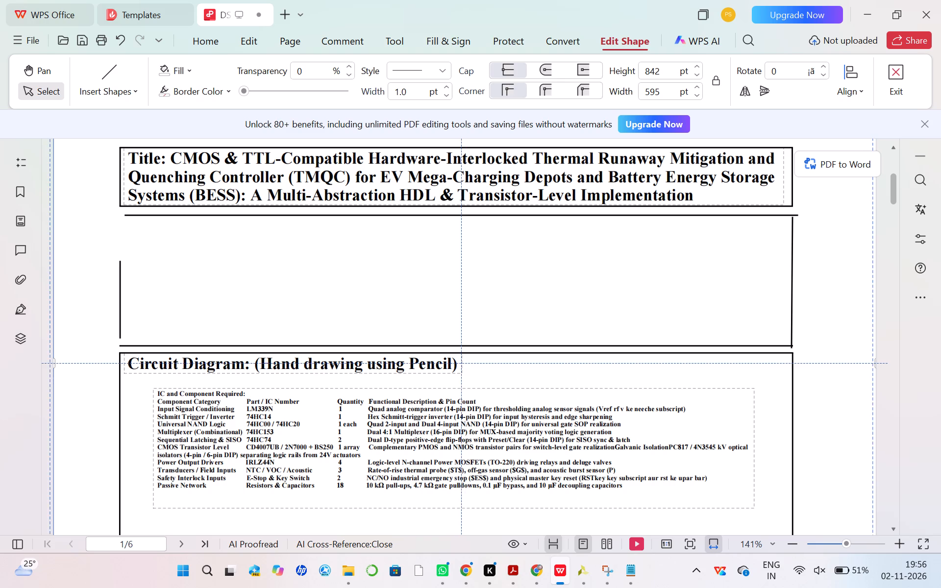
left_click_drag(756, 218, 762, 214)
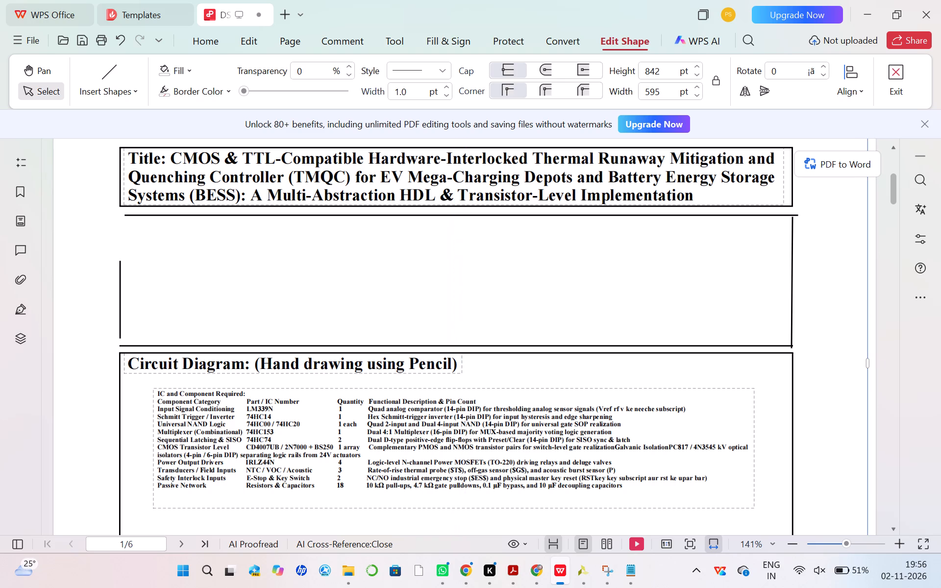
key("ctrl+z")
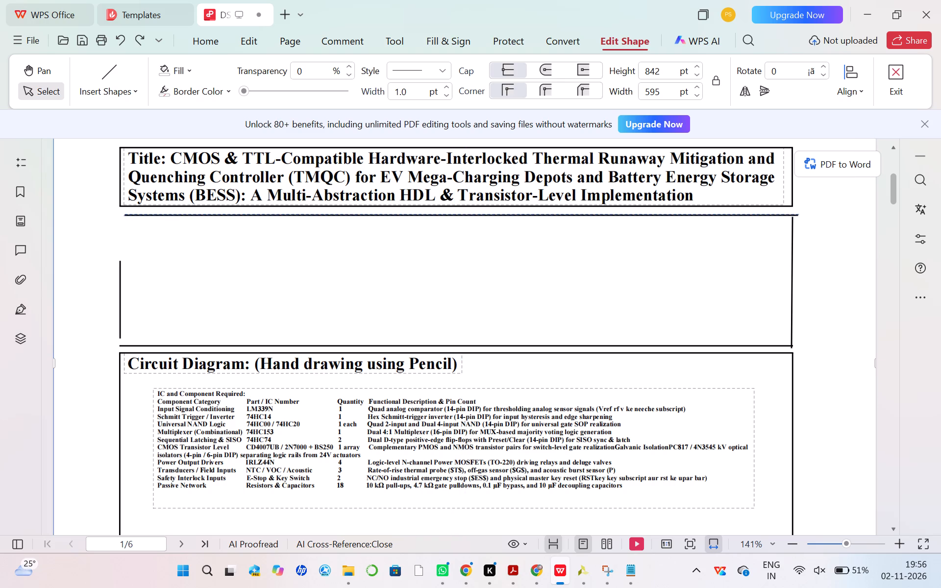
Shift the component frame's top border horizontally so its ends line up with the frame's left and right borders.
left_click(786, 216)
left_click(786, 216)
left_click_drag(786, 216, 765, 218)
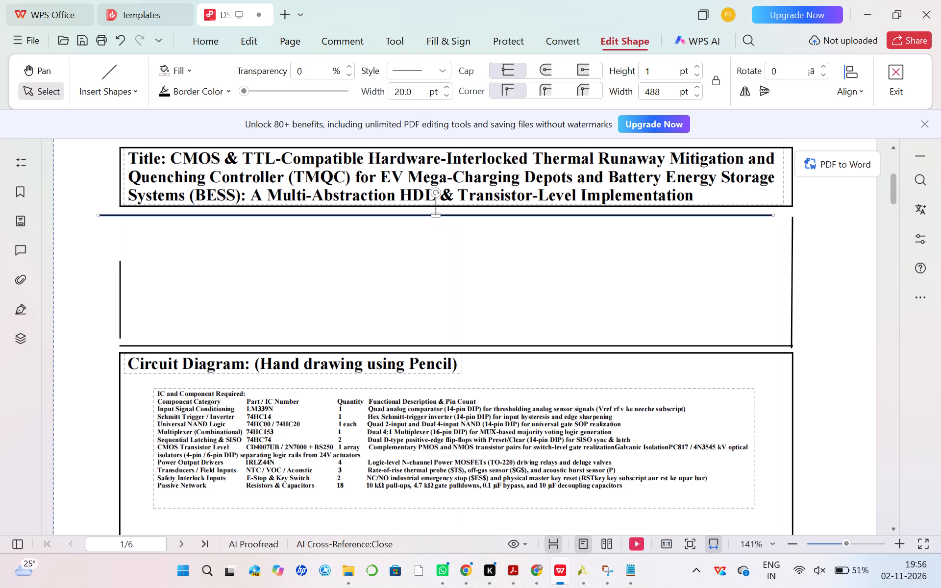
left_click_drag(763, 218, 788, 219)
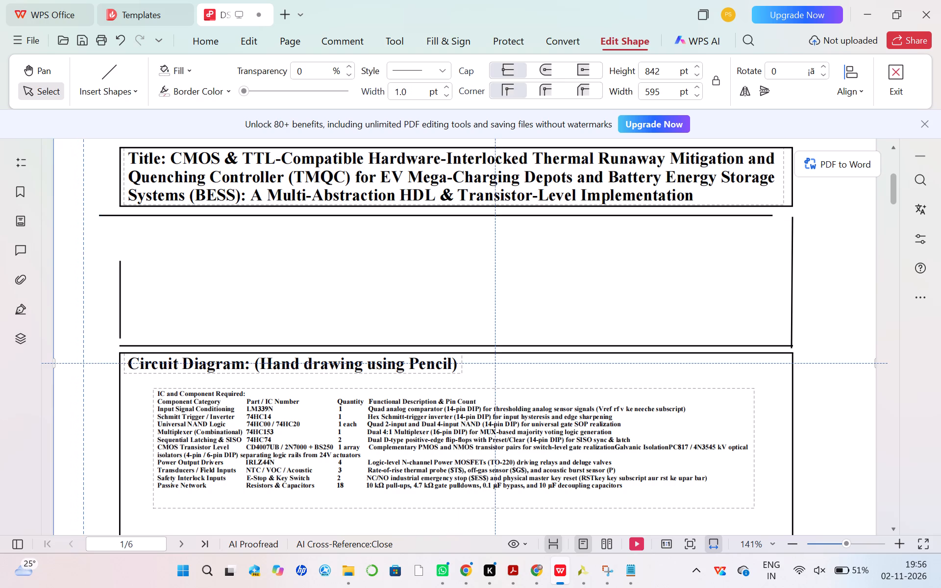
left_click_drag(788, 219, 789, 216)
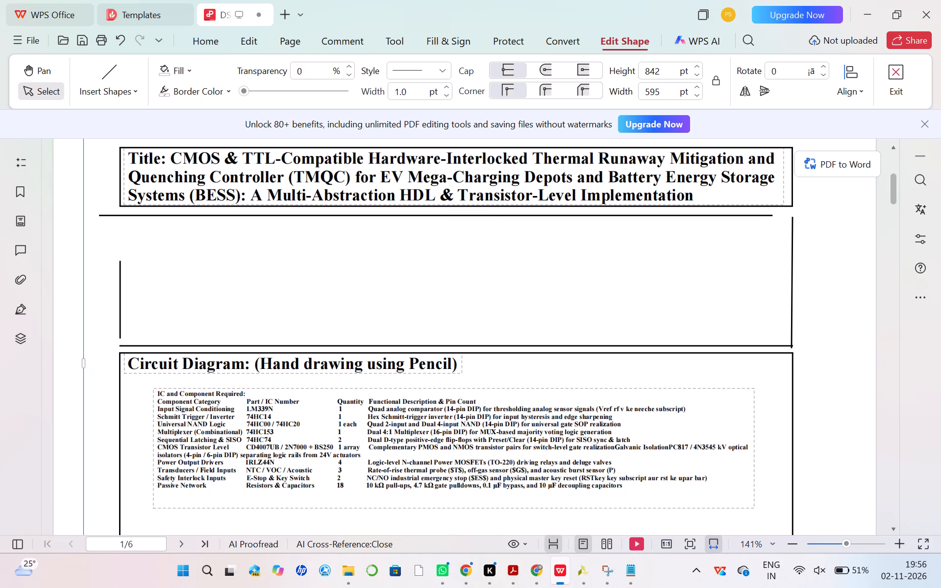
double_click(760, 214)
double_click(757, 216)
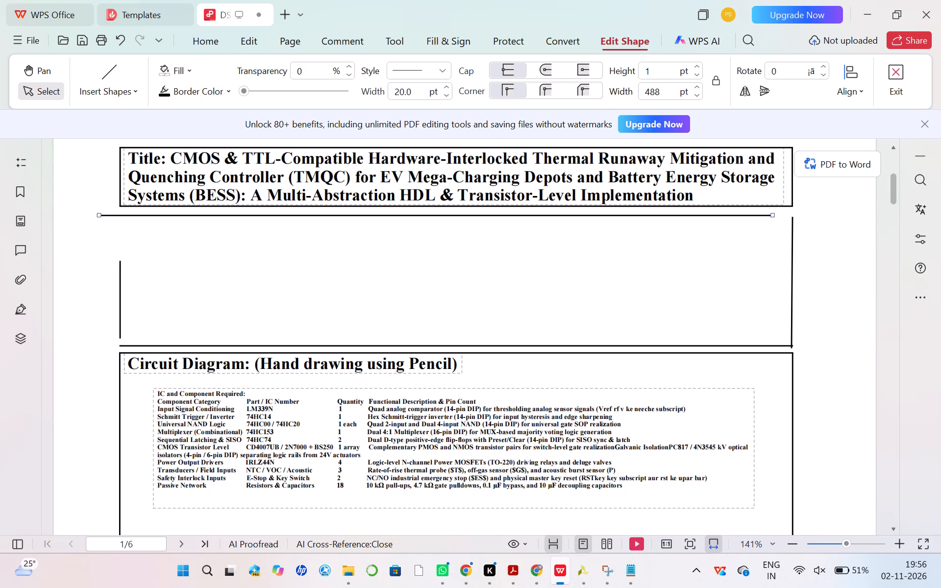
left_click_drag(757, 216, 784, 216)
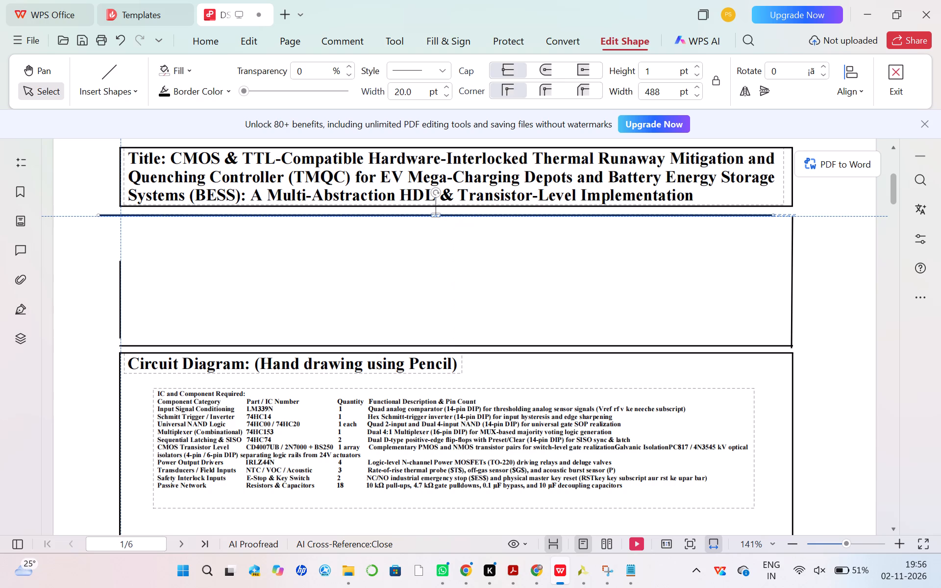
left_click_drag(784, 216, 783, 216)
left_click_drag(783, 216, 783, 216)
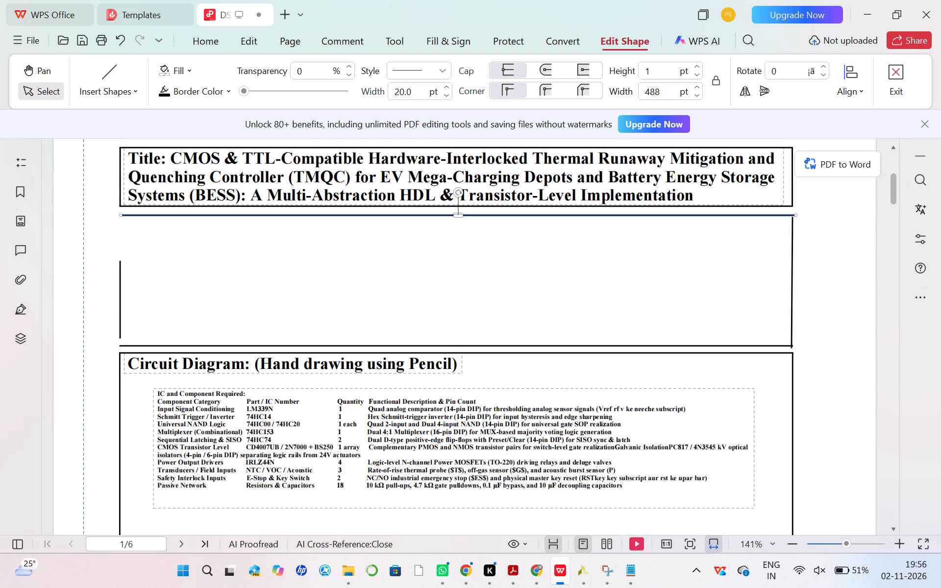
Extend the component frame's left border at both ends to about 97 pt, meeting the top and bottom borders.
double_click(122, 277)
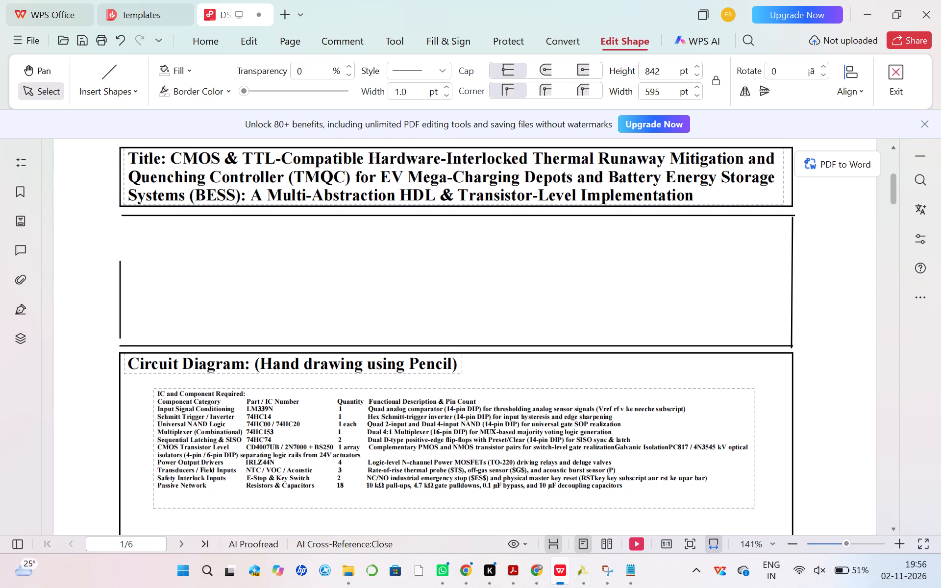
left_click(119, 281)
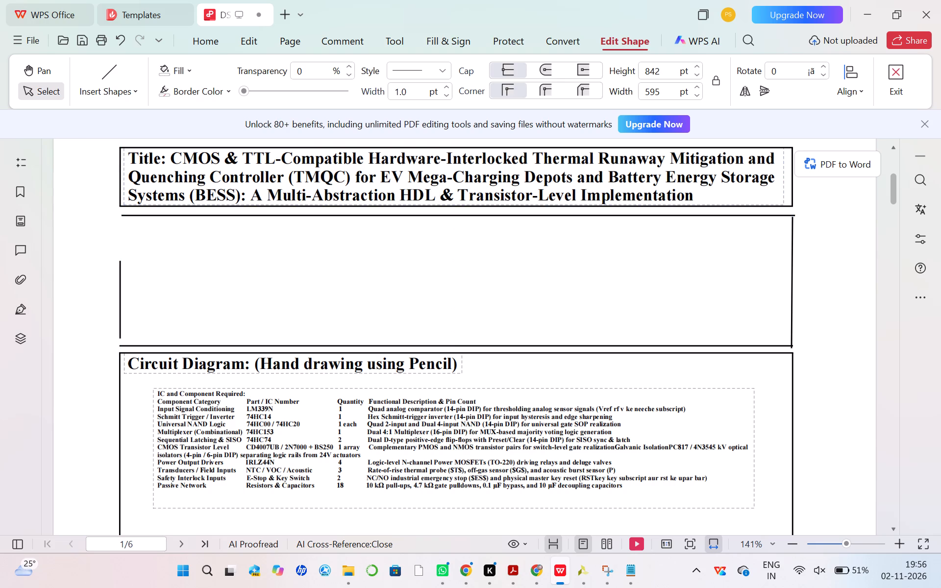
double_click(121, 288)
left_click_drag(119, 259, 121, 214)
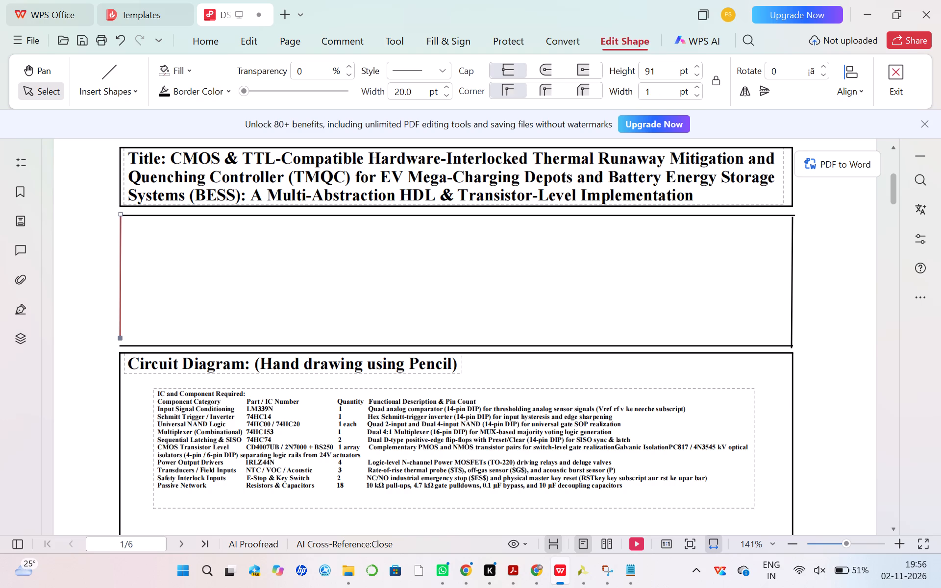
left_click_drag(119, 337, 120, 345)
left_click_drag(120, 345, 121, 346)
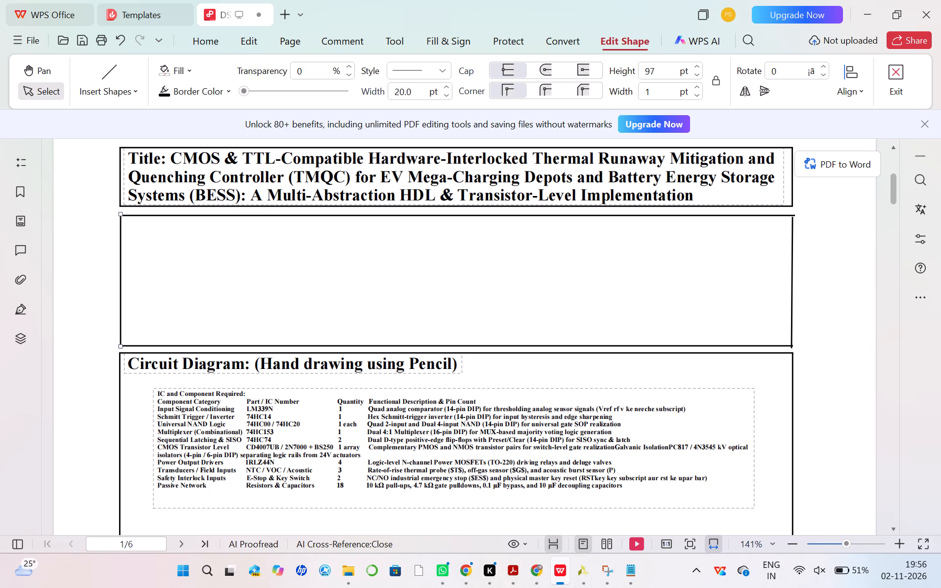
left_click(790, 272)
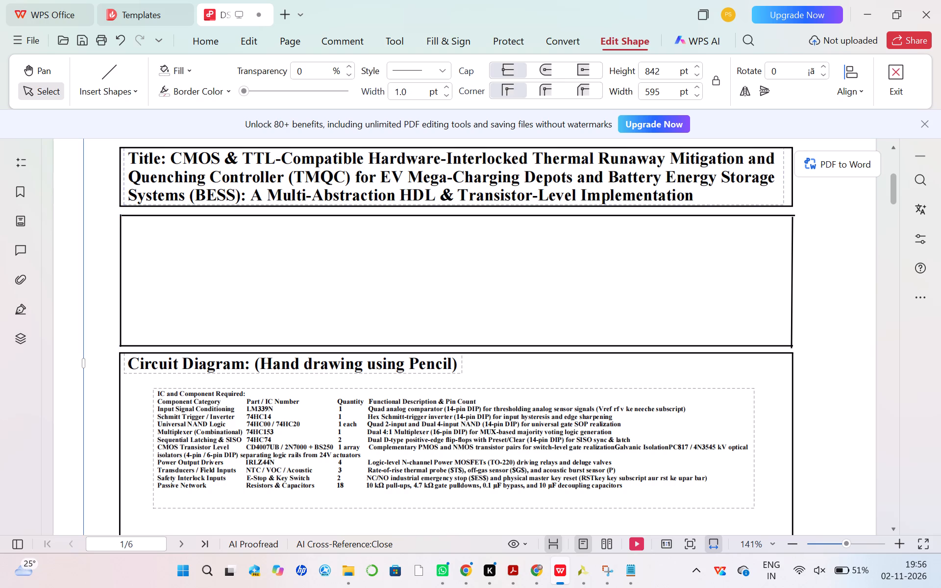
Extend the component frame's right border at its top end to meet the top border, making it about 97 pt tall.
triple_click(795, 255)
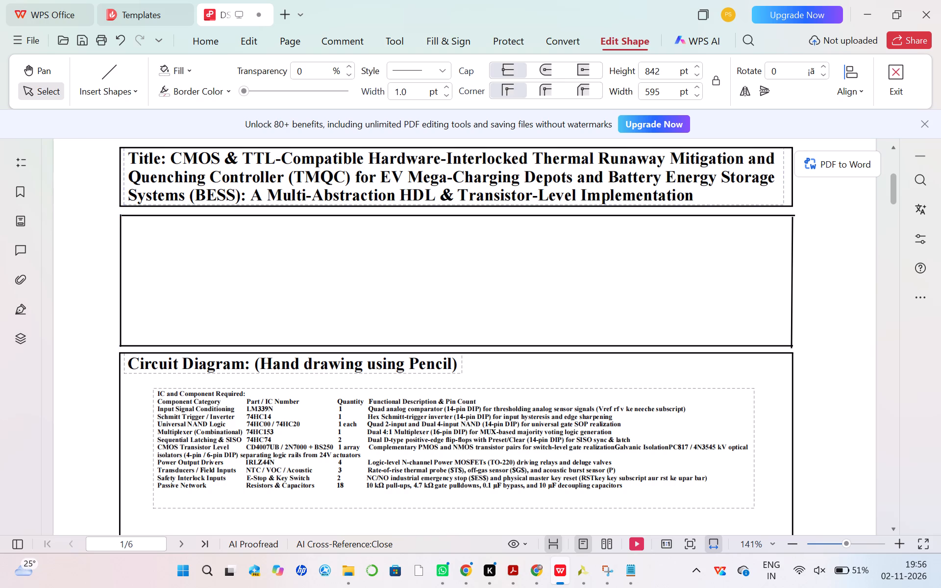
double_click(793, 252)
double_click(792, 248)
left_click(792, 216)
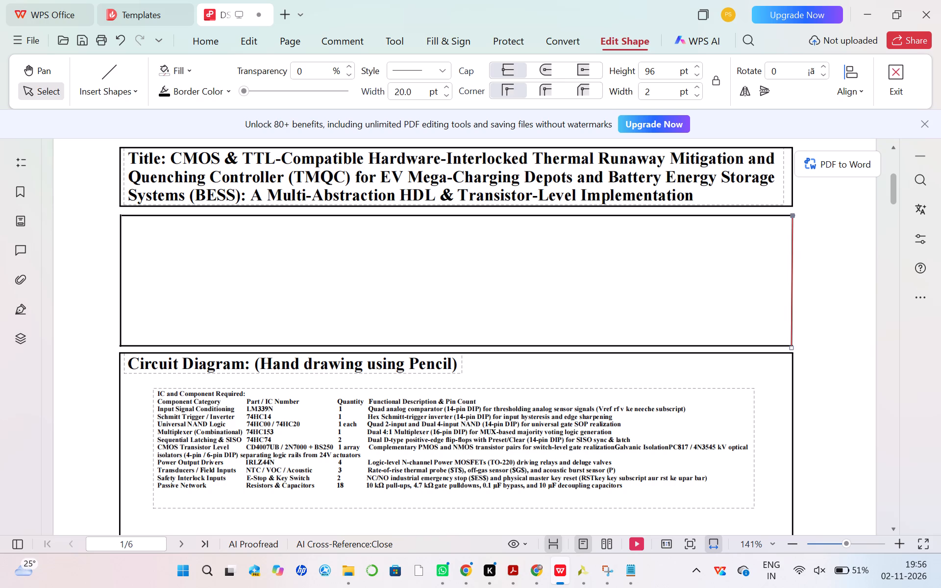
left_click(787, 243)
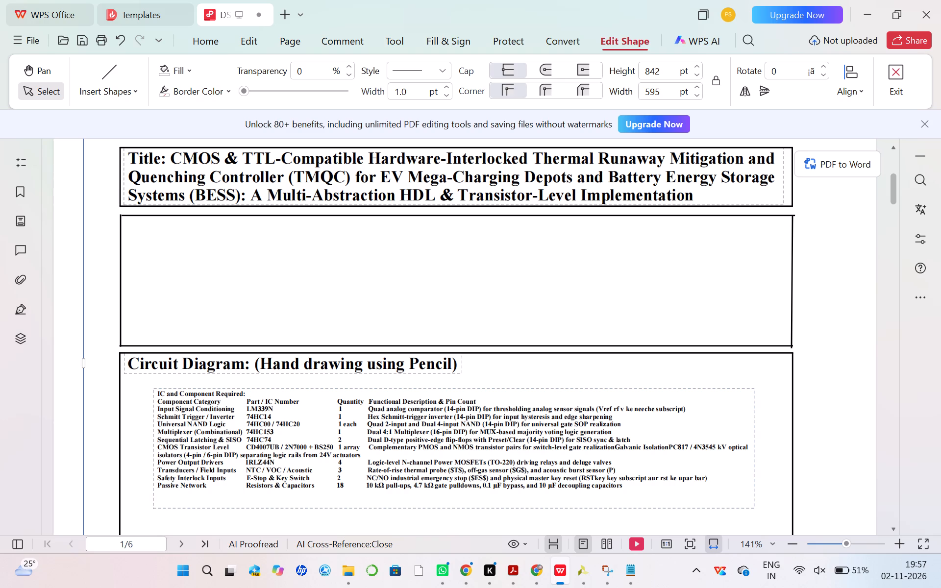
Extend the right end of the component frame's bottom border slightly past the right border.
double_click(776, 346)
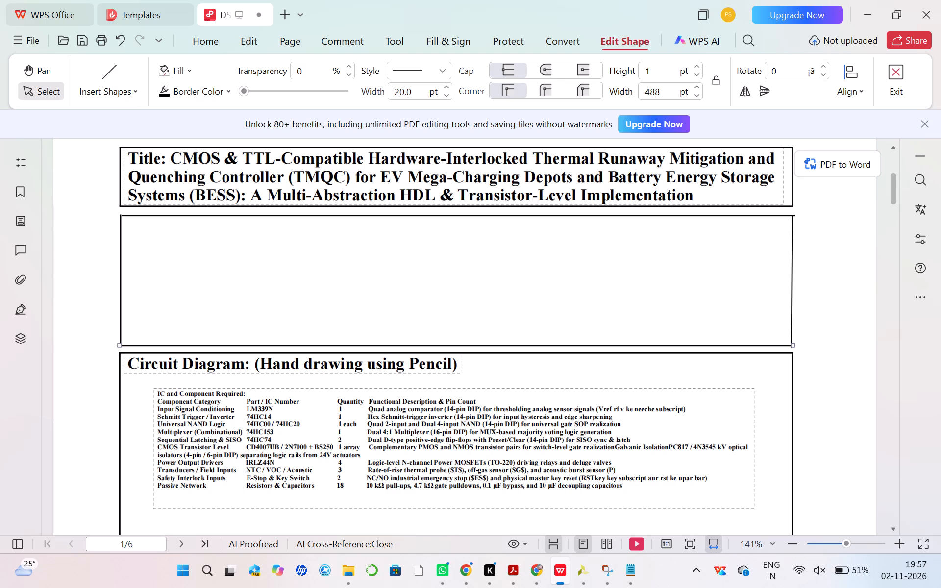
left_click(794, 346)
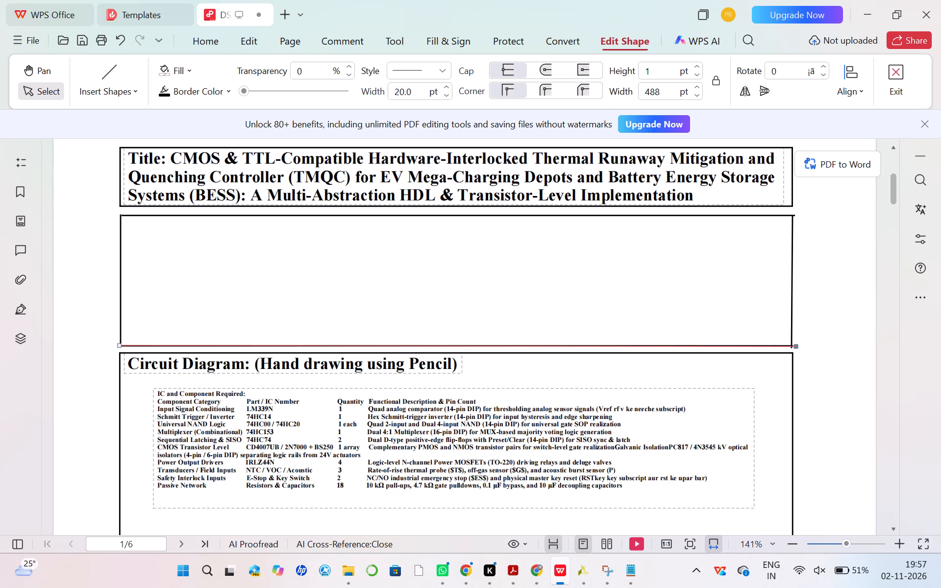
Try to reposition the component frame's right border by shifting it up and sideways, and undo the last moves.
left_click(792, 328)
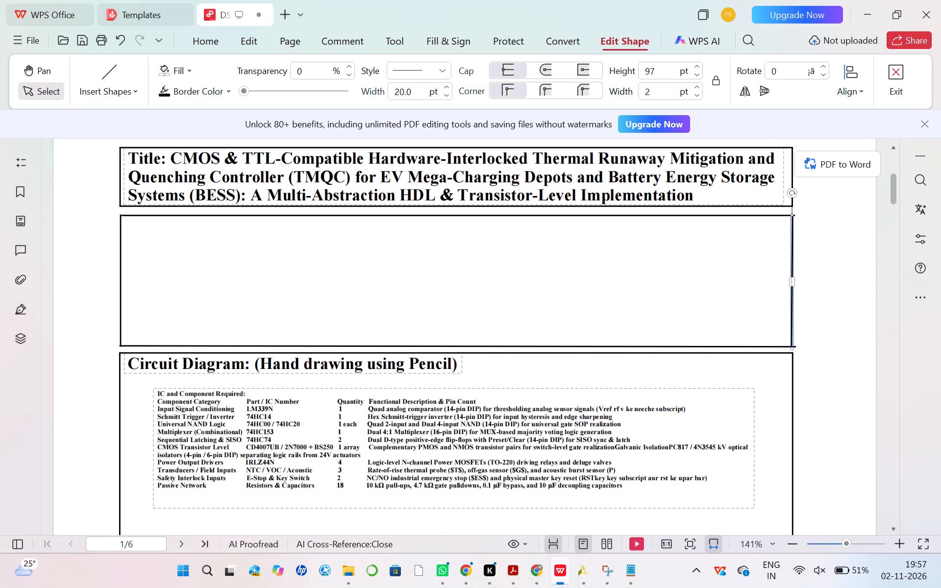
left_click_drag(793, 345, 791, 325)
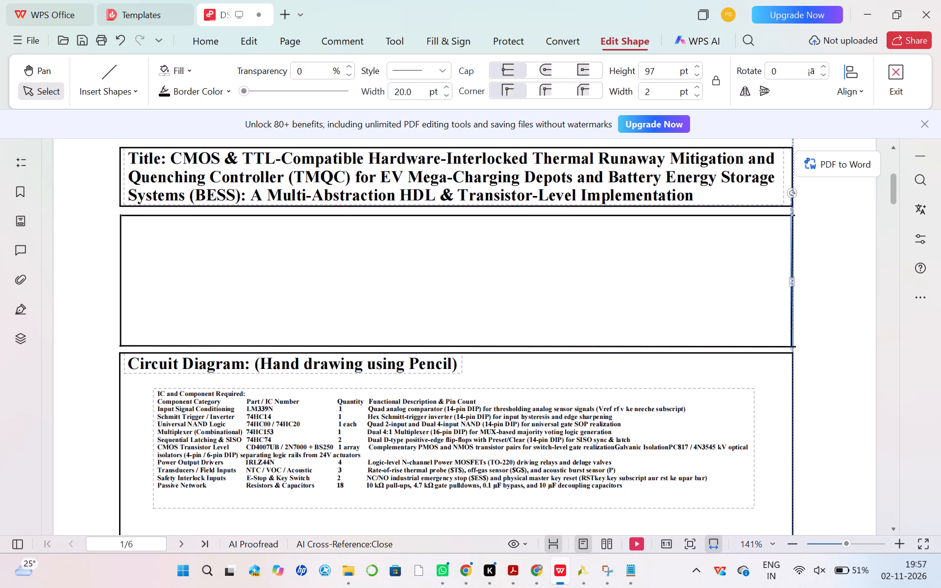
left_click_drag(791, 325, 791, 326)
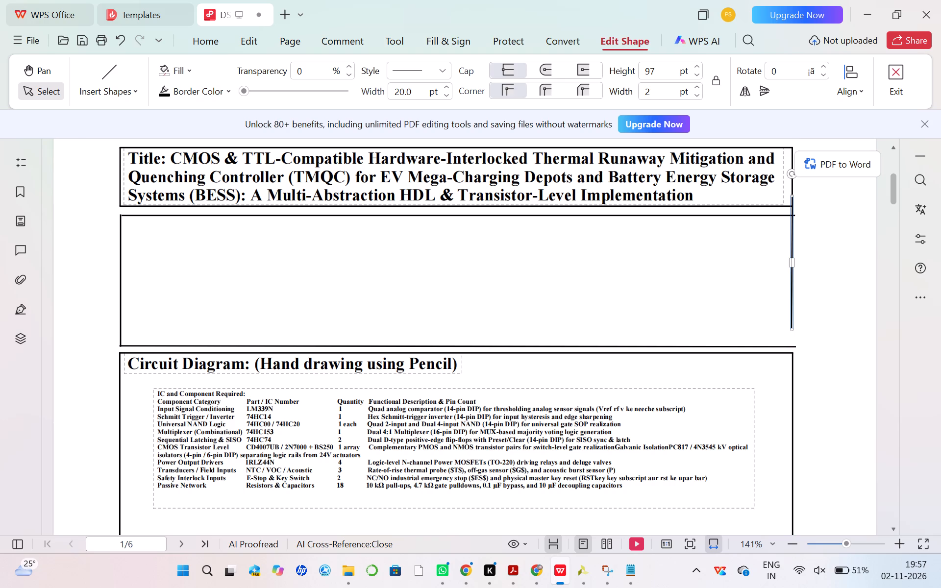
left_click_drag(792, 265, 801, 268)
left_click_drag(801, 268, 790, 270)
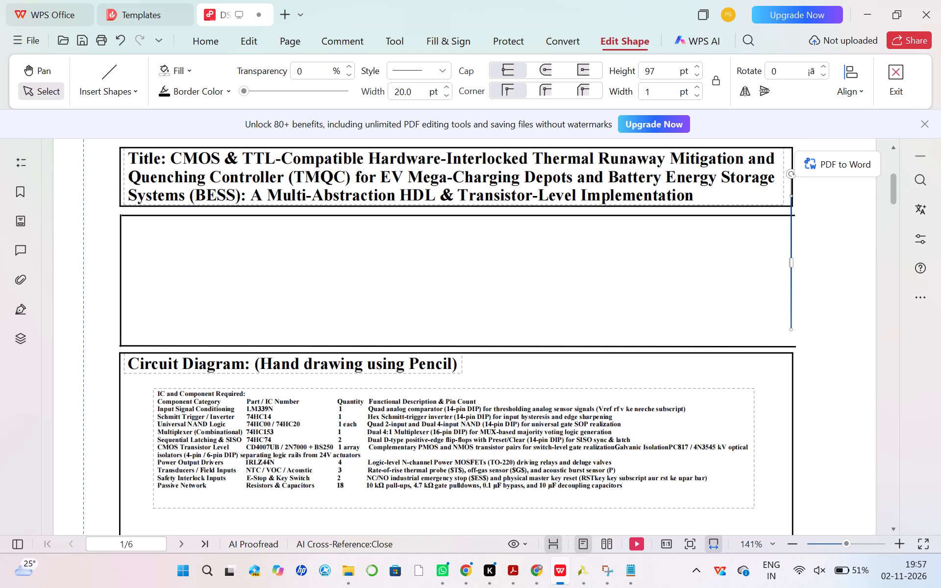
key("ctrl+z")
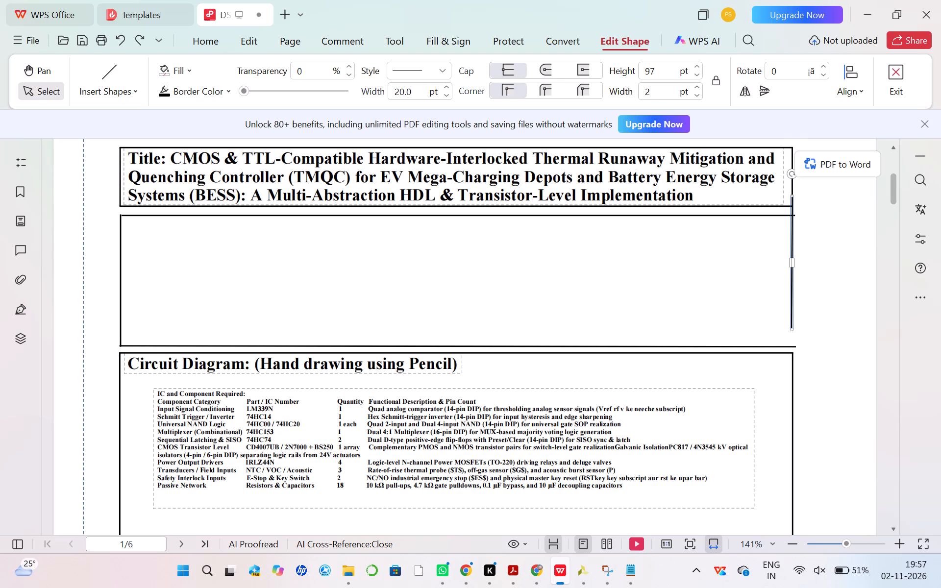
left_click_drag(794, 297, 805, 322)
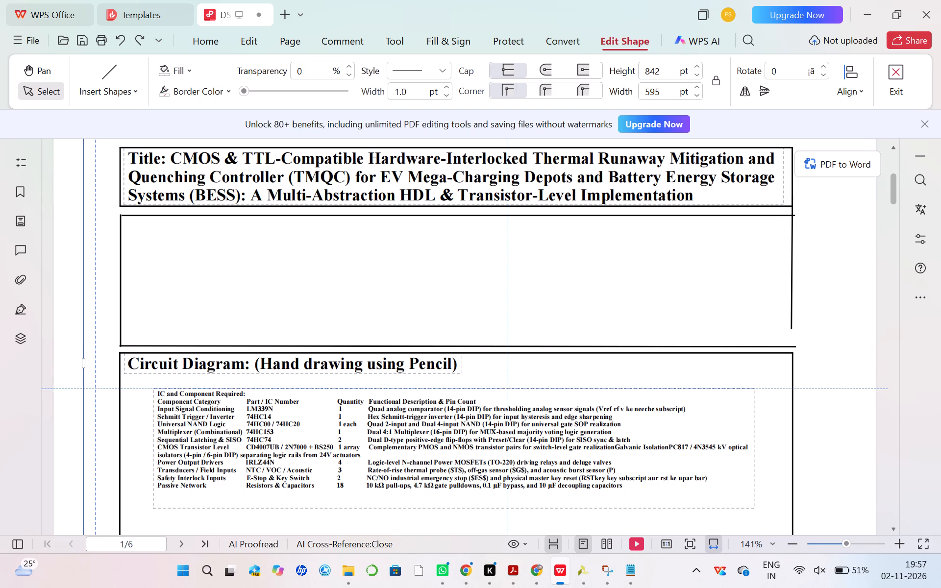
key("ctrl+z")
Shift the component frame's right border outward and join its two ends to the right ends of the top and bottom borders.
double_click(792, 315)
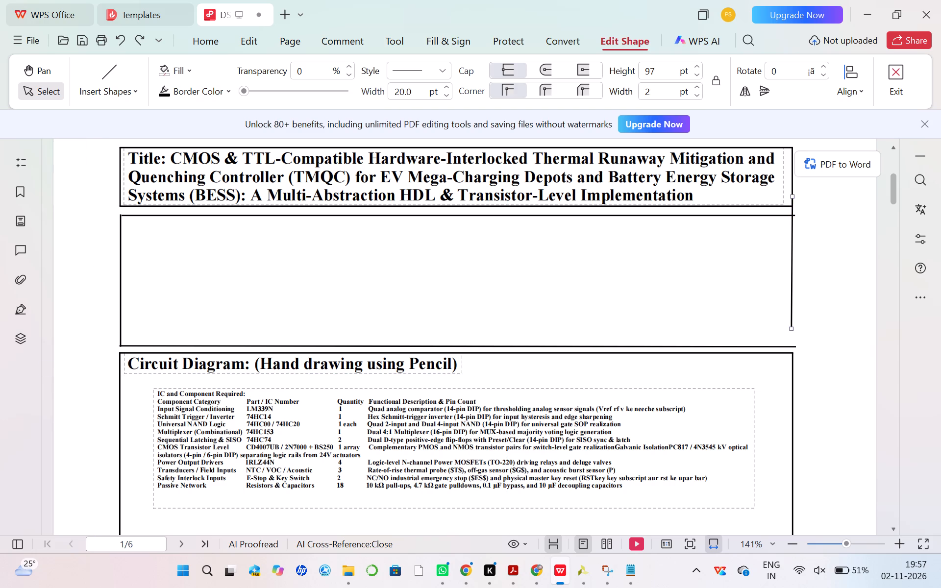
left_click_drag(792, 299, 801, 322)
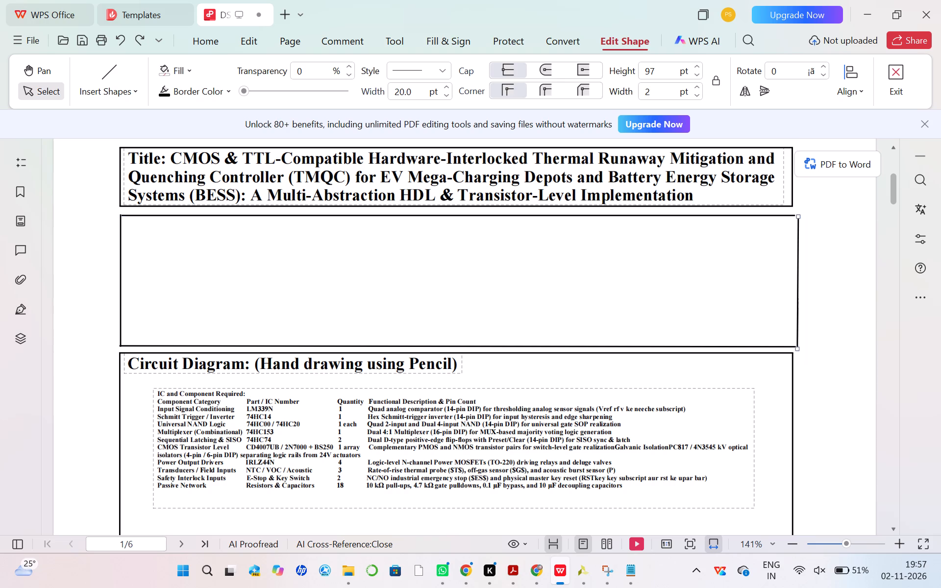
left_click(799, 218)
left_click(823, 254)
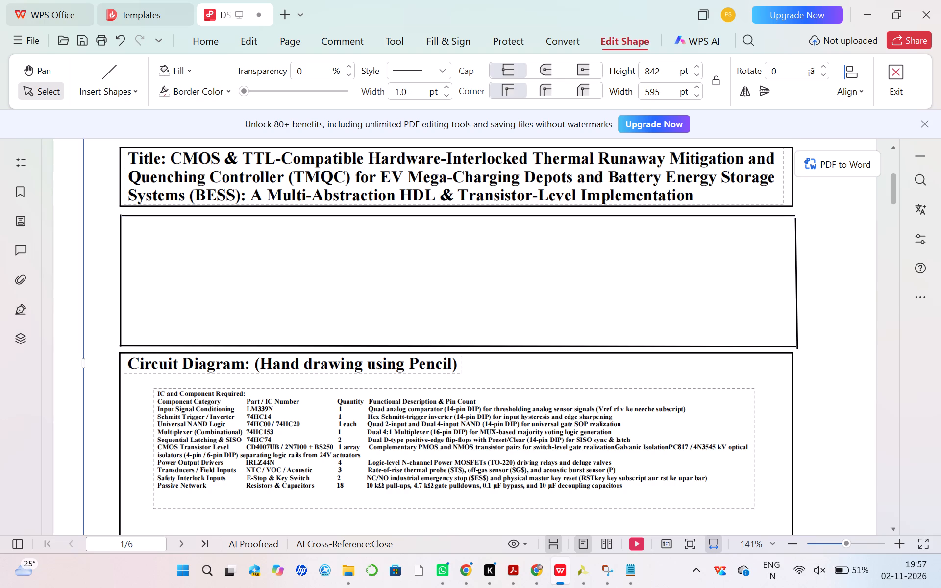
double_click(796, 226)
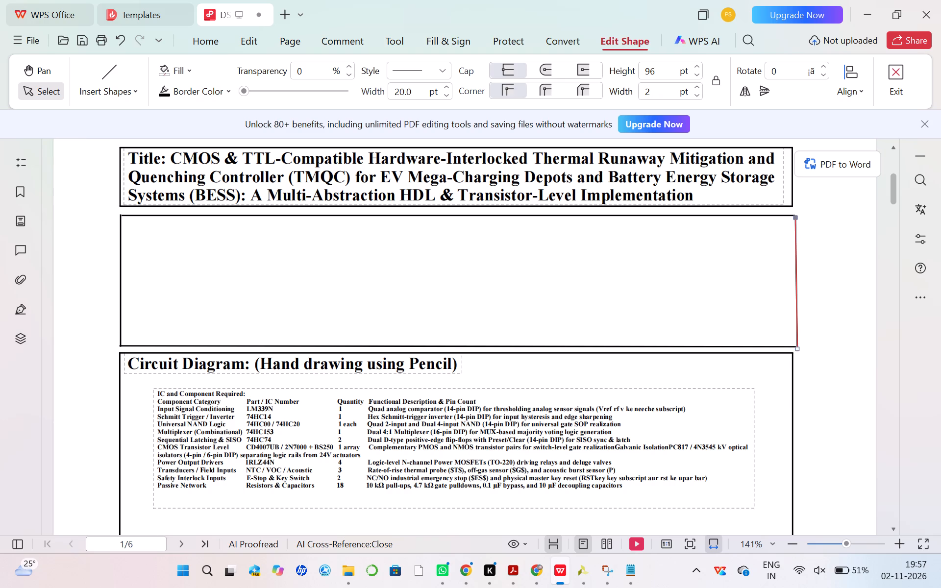
left_click(795, 218)
left_click(796, 346)
left_click(809, 329)
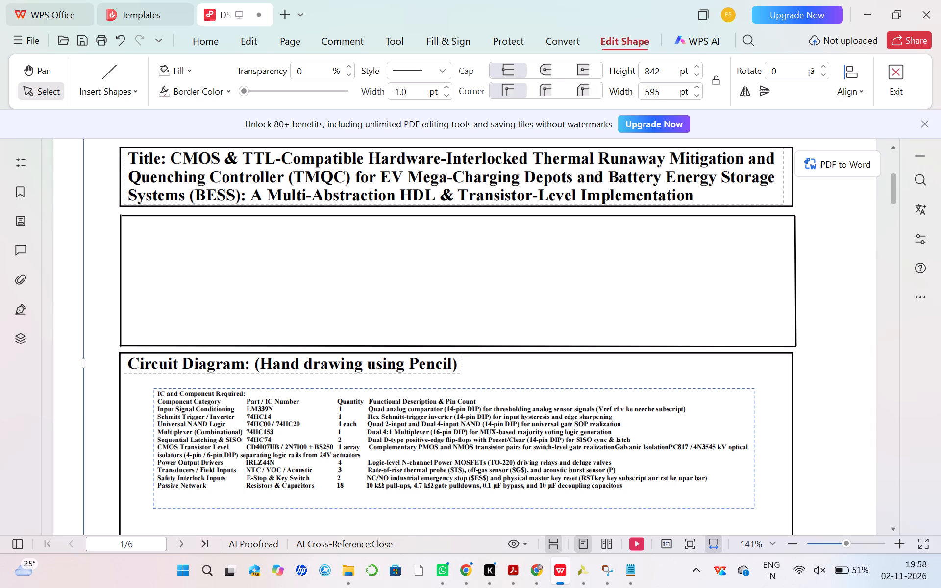
Move the IC and component list text block up into the empty frame above Circuit Diagram, against the frame's left border.
left_click_drag(515, 389, 519, 345)
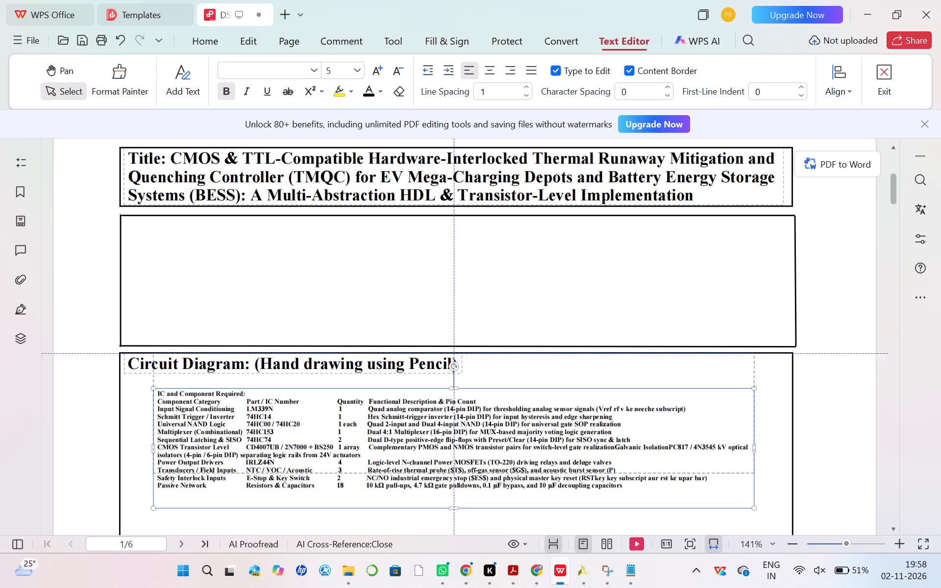
left_click_drag(519, 345, 524, 220)
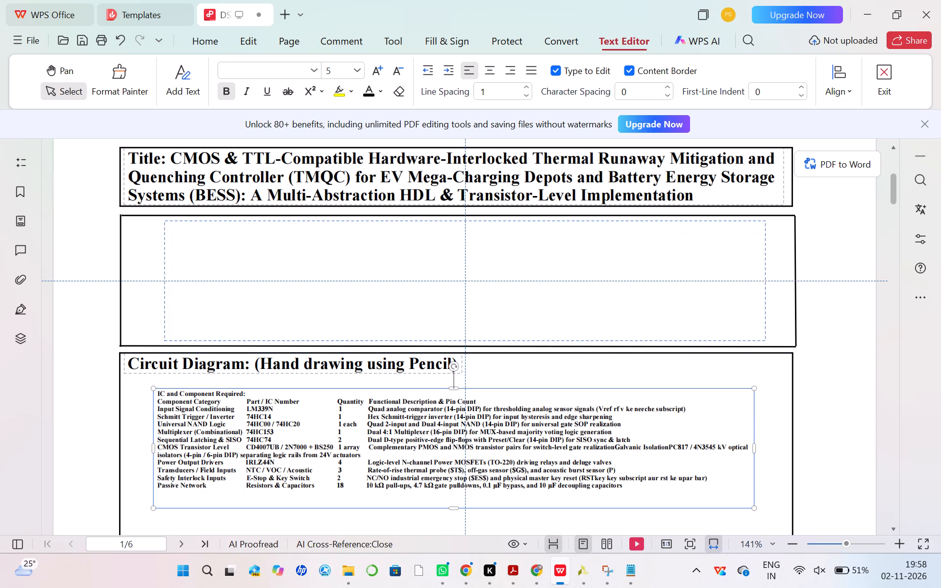
left_click_drag(524, 220, 485, 224)
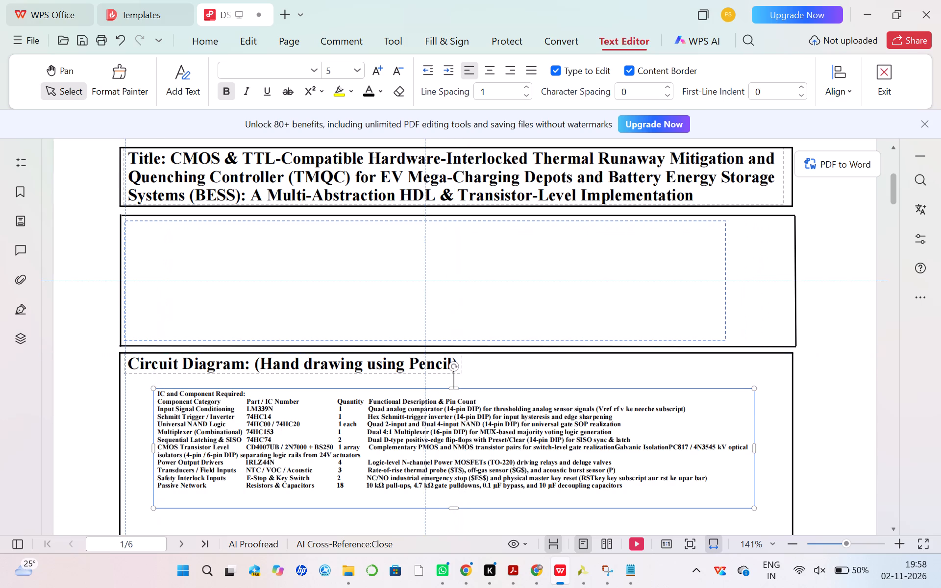
left_click_drag(485, 224, 487, 223)
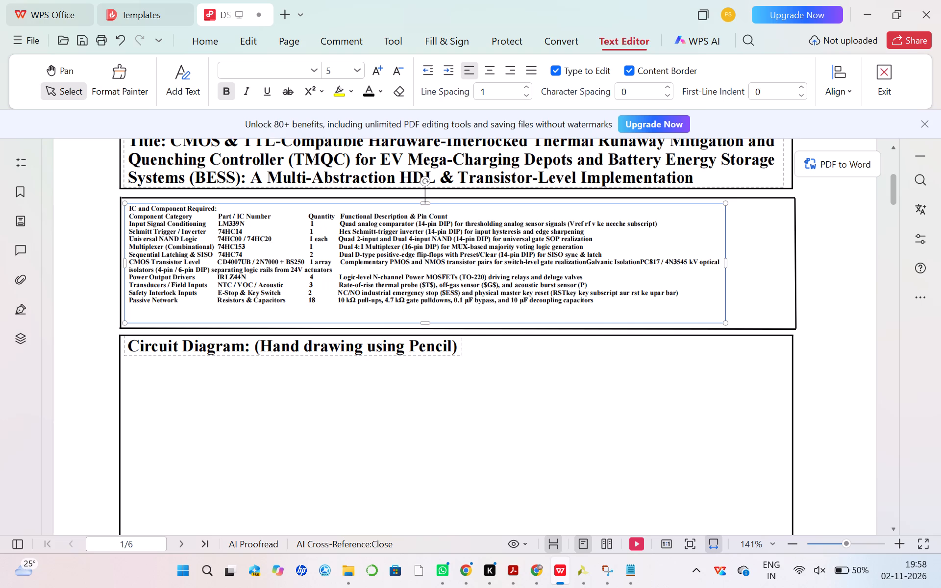
In the Safety Interlock Inputs row, replace "aur rst ke upar bar" with "and bar above RST" inside the parentheses.
left_click(676, 296)
key("BackSpace")
key("BackSpace")
key("BackSpace")
key("BackSpace")
key("BackSpace")
key("BackSpace")
key("BackSpace")
key("BackSpace")
key("BackSpace")
key("BackSpace")
key("BackSpace")
key("BackSpace")
key("BackSpace")
key("BackSpace")
key("BackSpace")
key("BackSpace")
key("BackSpace")
key("BackSpace")
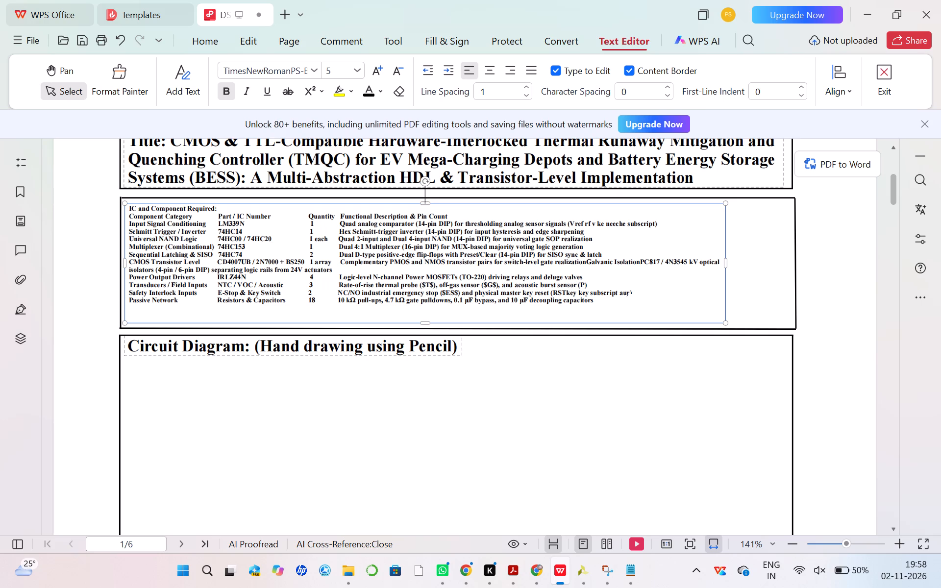
key("BackSpace")
key("BackSpace")
type("and bar above")
key("space")
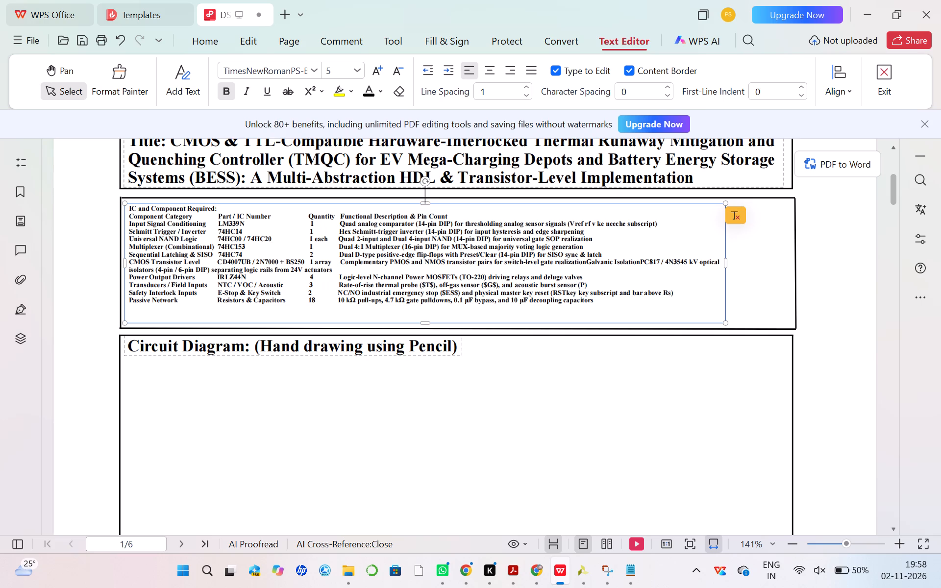
key("BackSpace")
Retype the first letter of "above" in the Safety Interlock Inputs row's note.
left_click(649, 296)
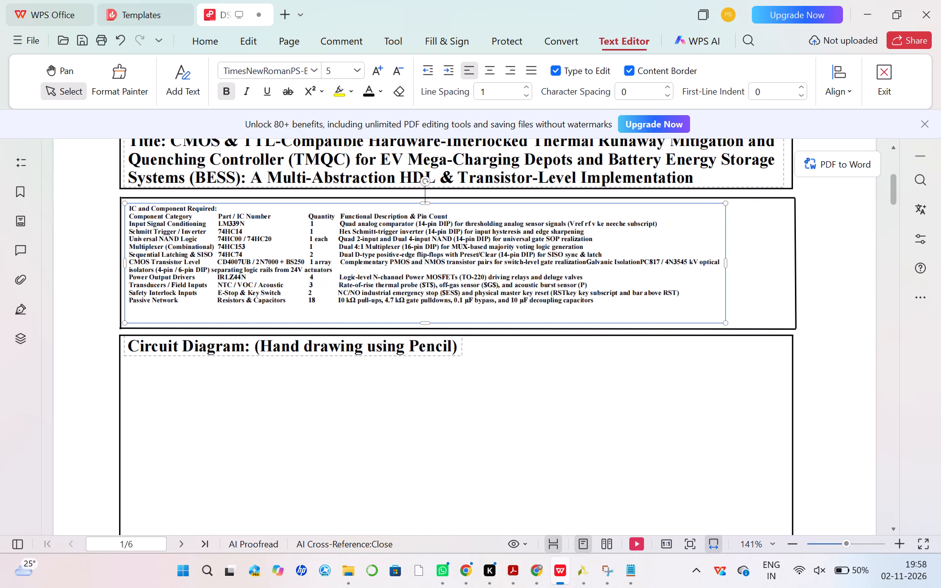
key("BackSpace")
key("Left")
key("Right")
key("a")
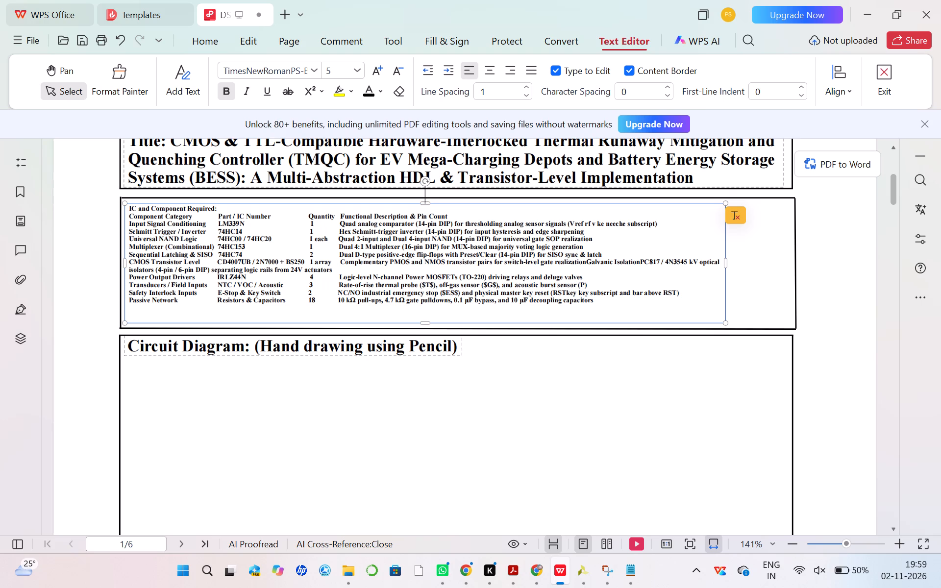
In the Input Signal Conditioning row, delete "rf v ke neeche" so the parenthesised note reads "Vref subscript".
left_click(656, 224)
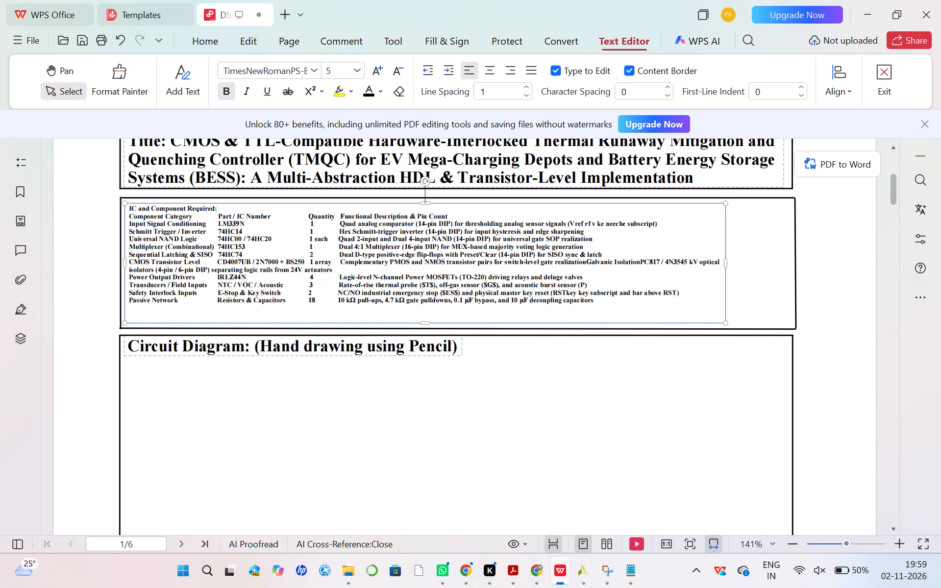
left_click(624, 224)
key("BackSpace")
key("BackSpace")
key("BackSpace")
key("BackSpace")
key("BackSpace")
key("BackSpace")
key("BackSpace")
key("BackSpace")
key("BackSpace")
key("BackSpace")
key("BackSpace")
key("BackSpace")
key("BackSpace")
key("BackSpace")
key("BackSpace")
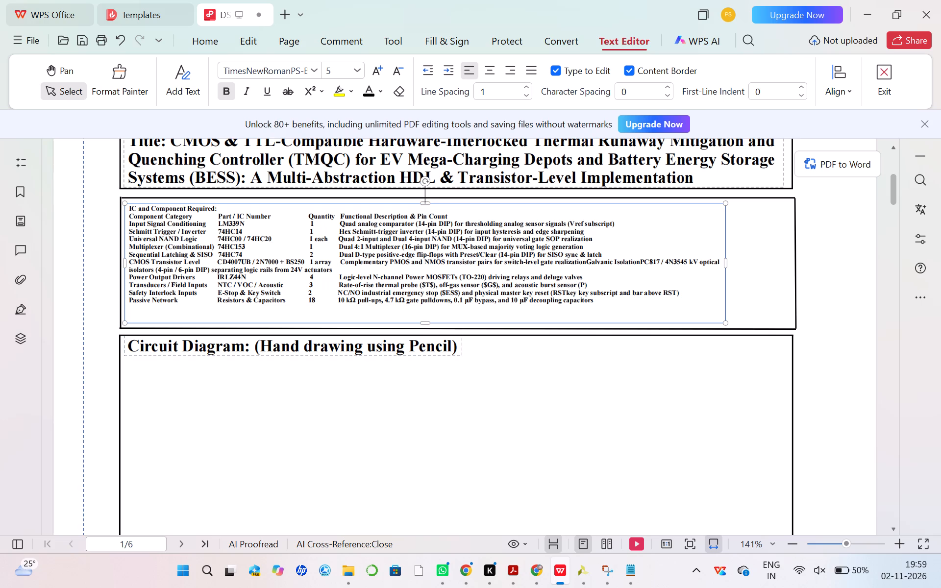
Look through the report's pages, from the component list to the student name, signature and date block on the last page.
scroll(353, 389, "down", 3)
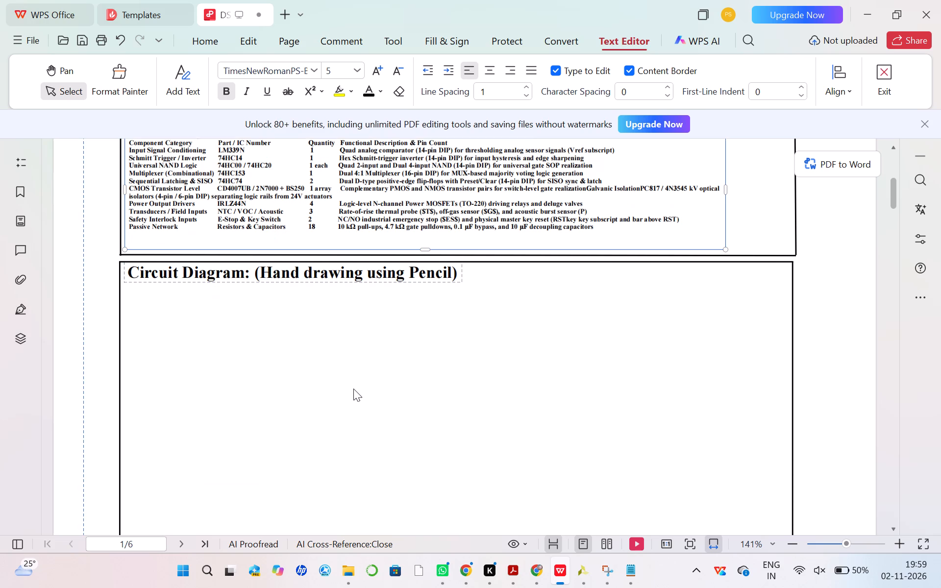
scroll(353, 389, "down", 5)
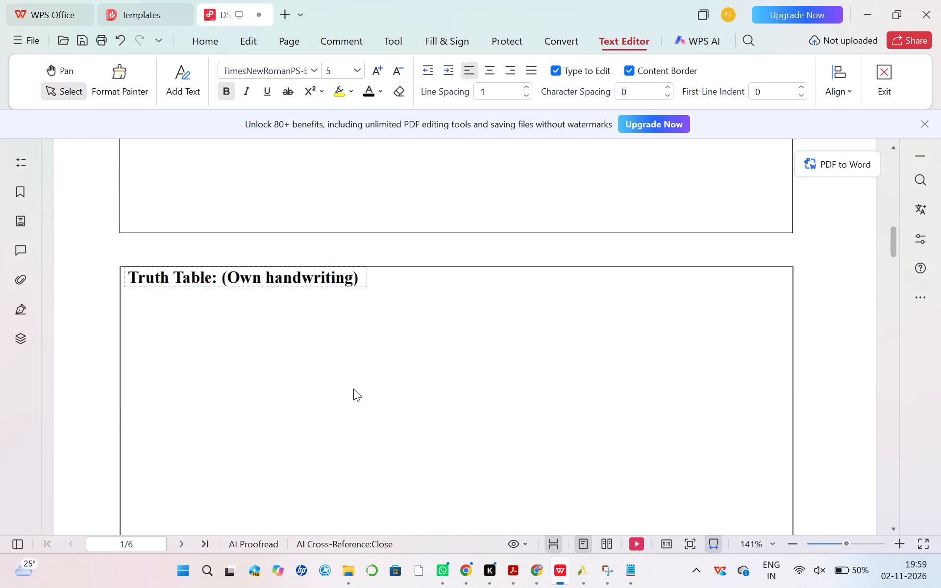
scroll(353, 389, "up", 2)
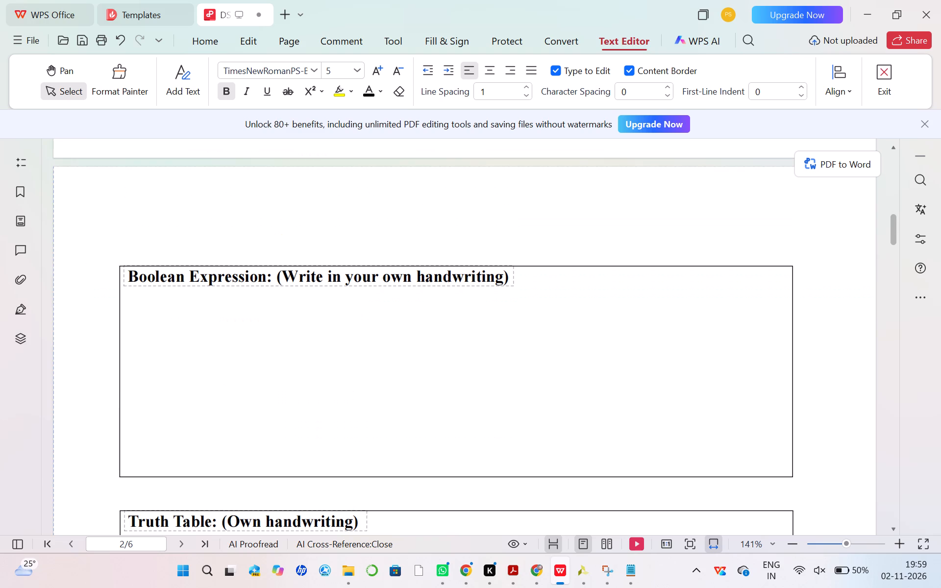
scroll(353, 359, "up", 5)
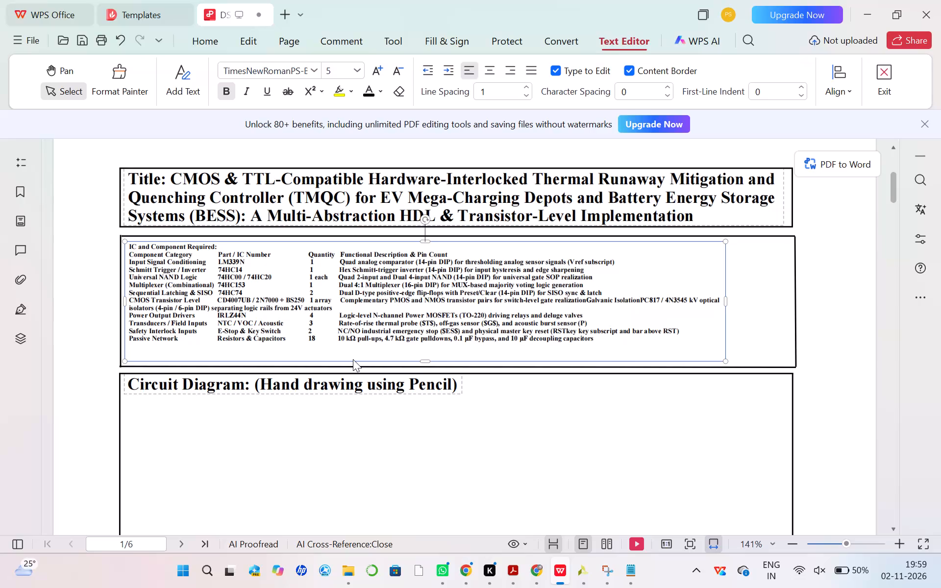
scroll(349, 419, "down", 1)
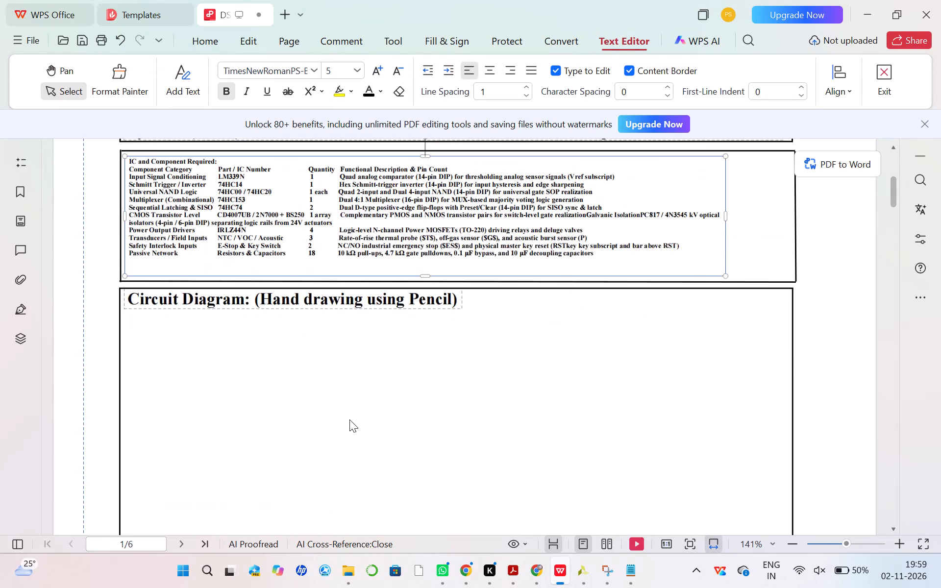
scroll(349, 419, "down", 6)
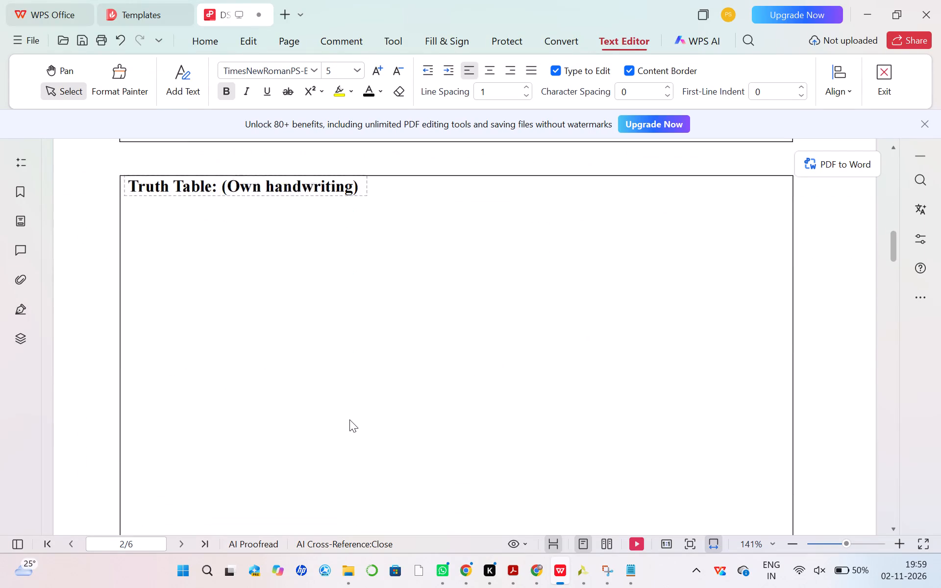
scroll(349, 419, "down", 6)
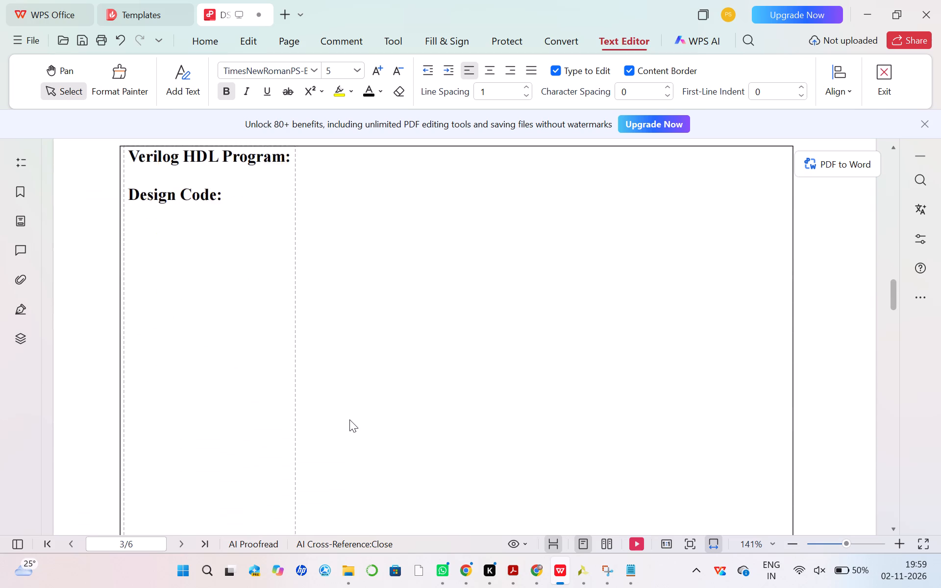
scroll(349, 419, "down", 5)
scroll(349, 419, "up", 1)
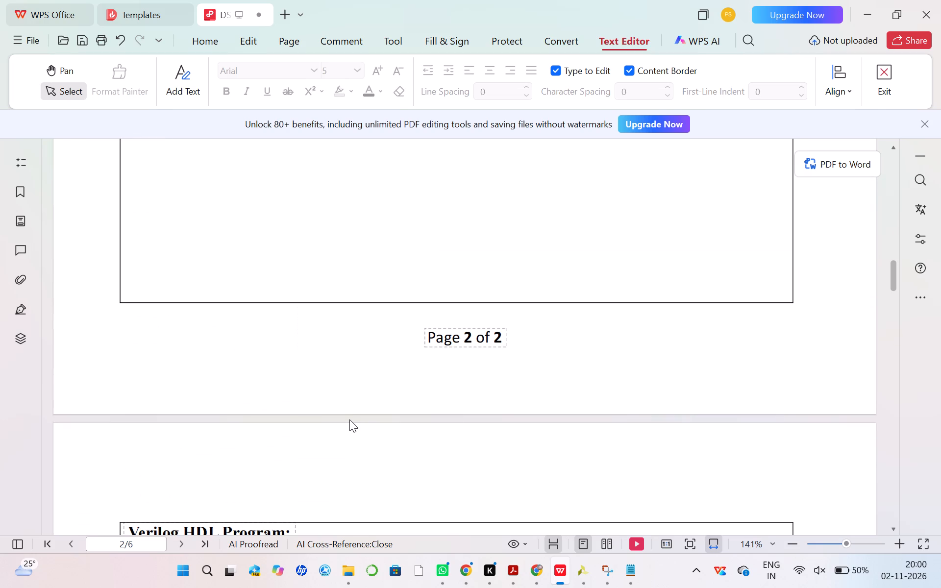
scroll(349, 419, "down", 7)
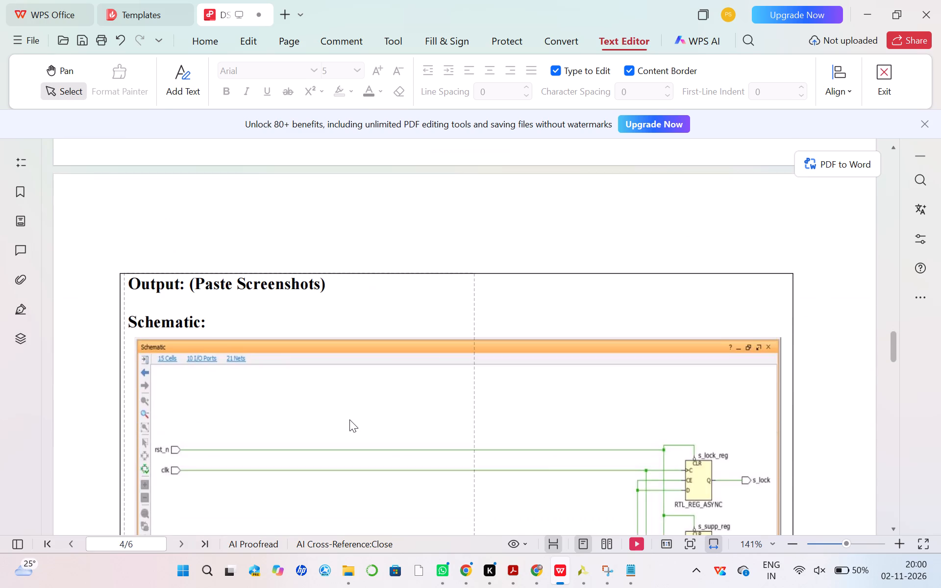
scroll(349, 419, "down", 6)
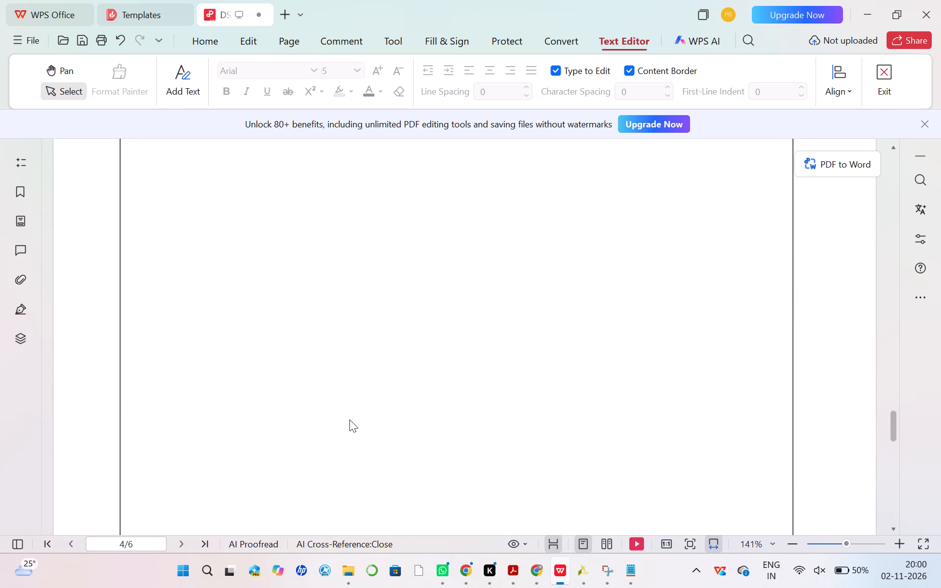
scroll(349, 419, "down", 4)
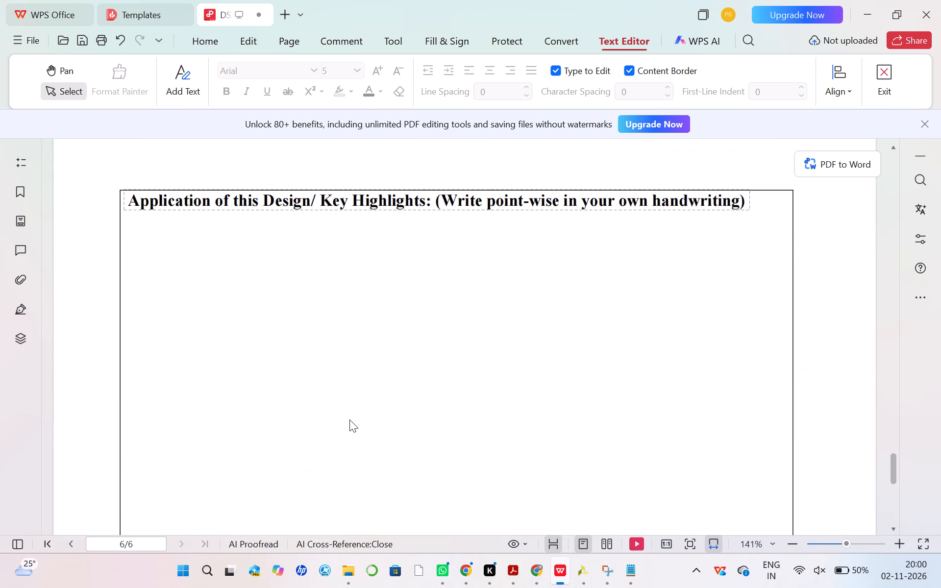
scroll(349, 419, "down", 3)
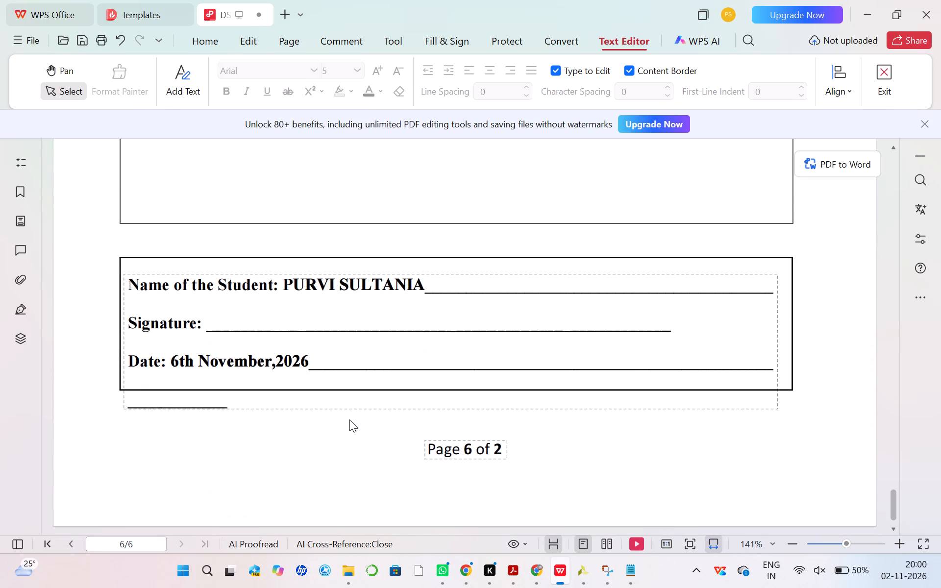
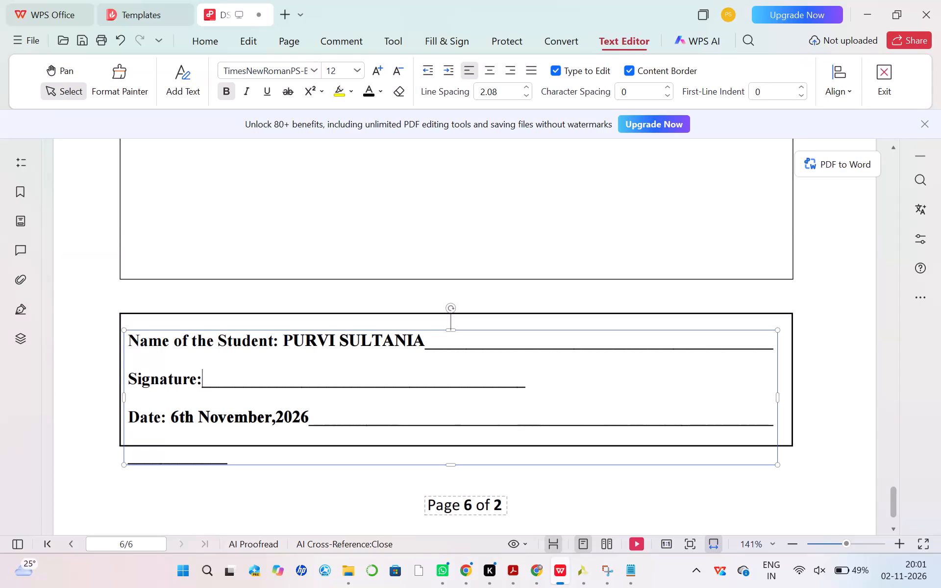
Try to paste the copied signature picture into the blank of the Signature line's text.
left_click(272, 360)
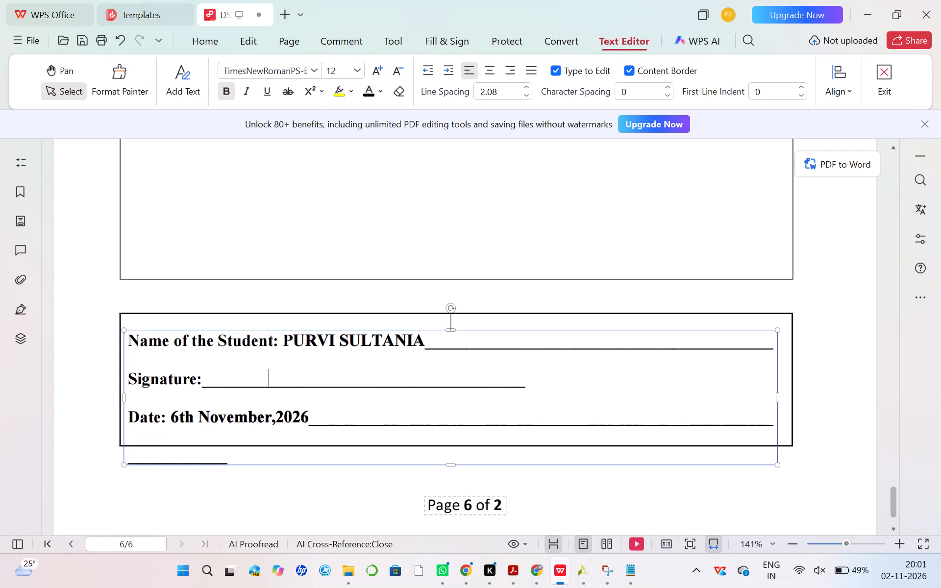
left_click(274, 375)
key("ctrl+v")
Undo the recent edits to the Signature line, bringing back the space after the colon and the longer blank.
key("ctrl+z")
key("ctrl+z")
key("ctrl+z")
key("ctrl+z")
key("ctrl+z")
Paste the copied handwritten signature picture onto the last page as a separate object, outside the text box's editing mode.
key("ctrl+v")
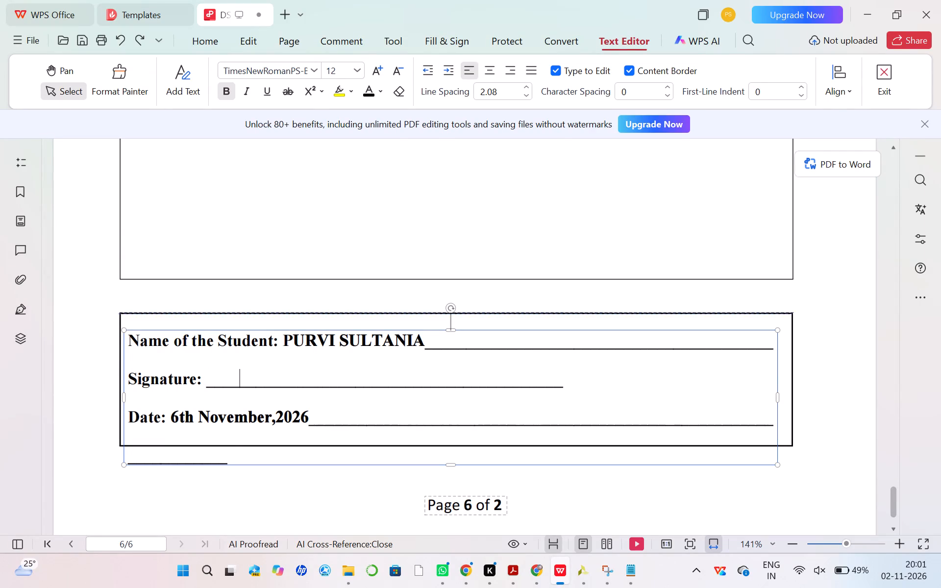
scroll(443, 313, "up", 1)
double_click(443, 313)
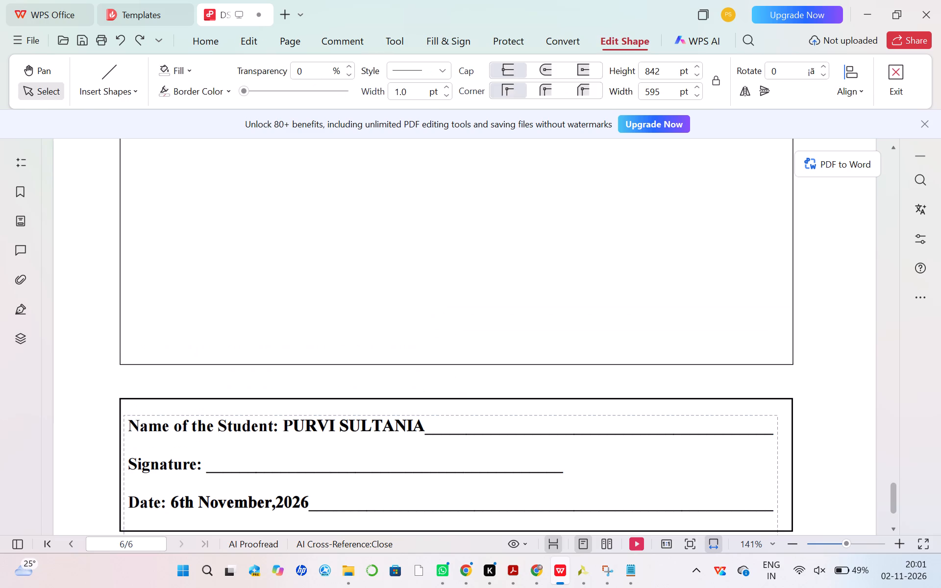
key("ctrl+v")
scroll(533, 356, "down", 1)
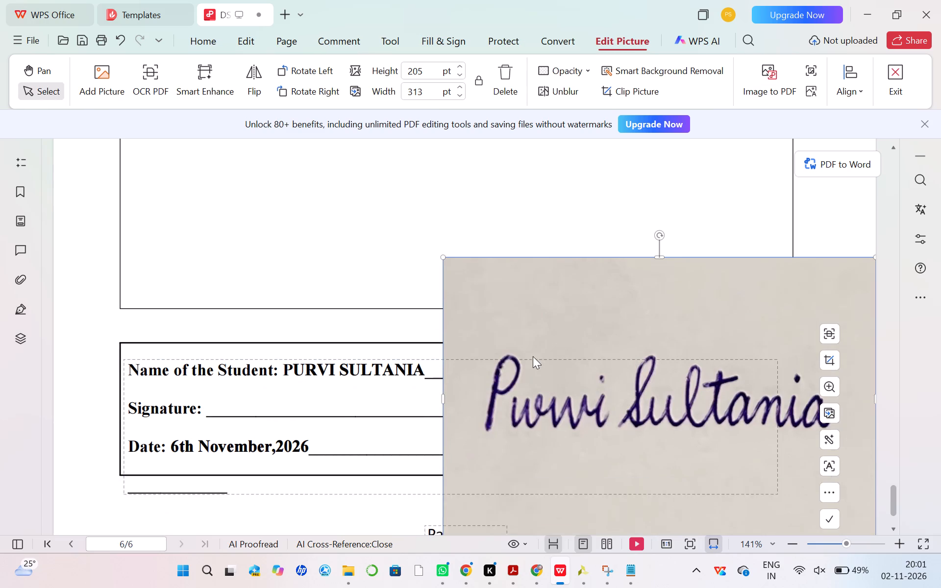
Shrink the signature picture on the last page to about 98 pt wide and 35 pt high.
scroll(533, 356, "down", 1)
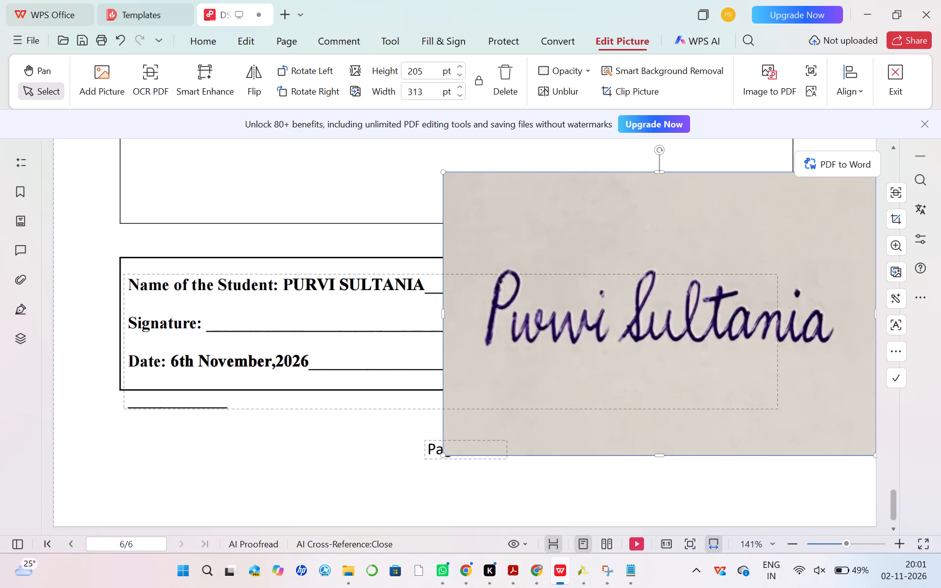
left_click_drag(660, 172, 655, 270)
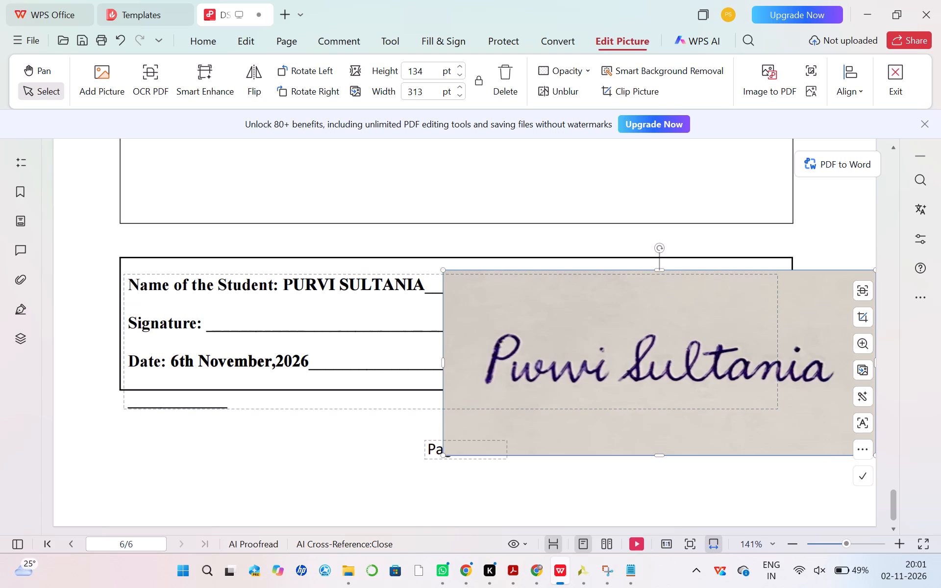
left_click_drag(442, 363, 494, 357)
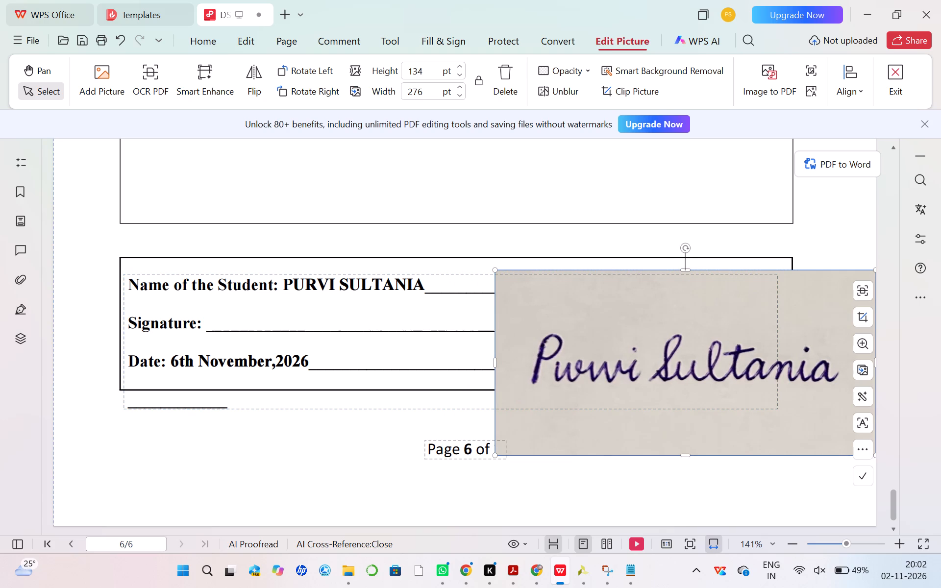
left_click_drag(685, 456, 671, 318)
left_click(492, 294)
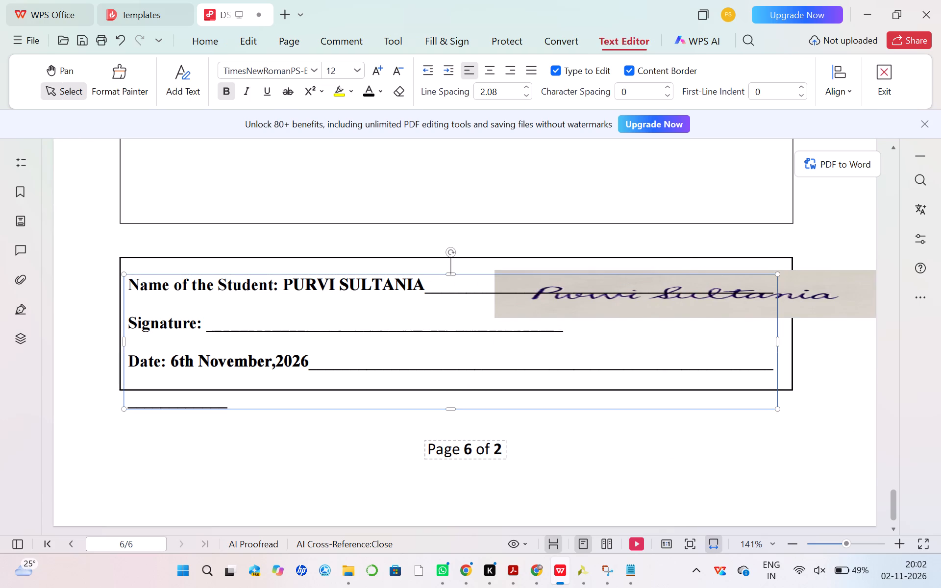
left_click(508, 309)
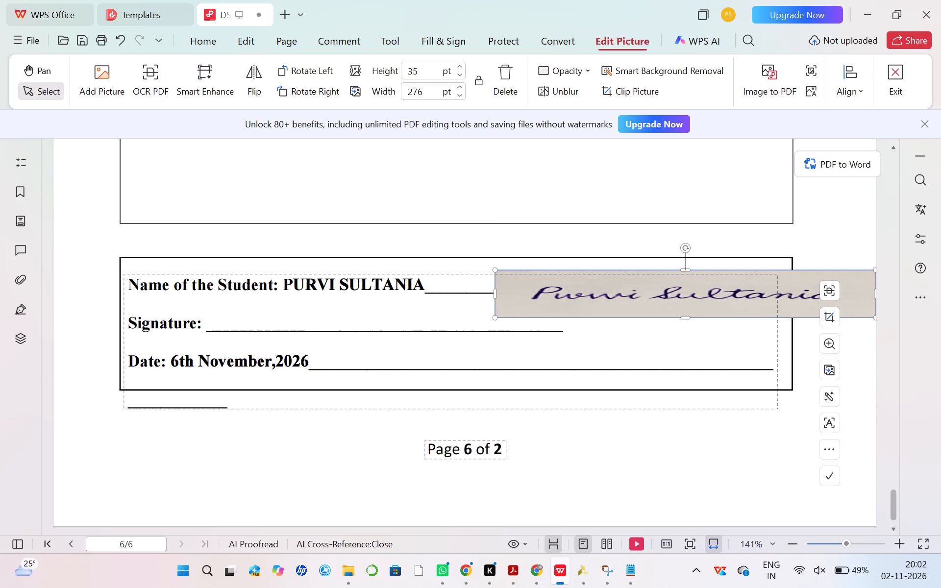
left_click_drag(496, 292, 622, 292)
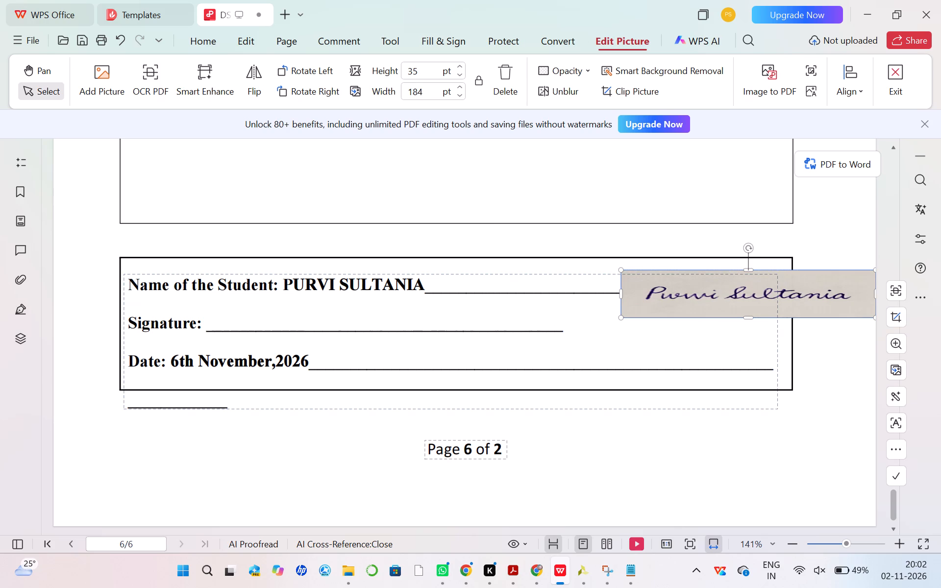
left_click_drag(620, 295, 740, 288)
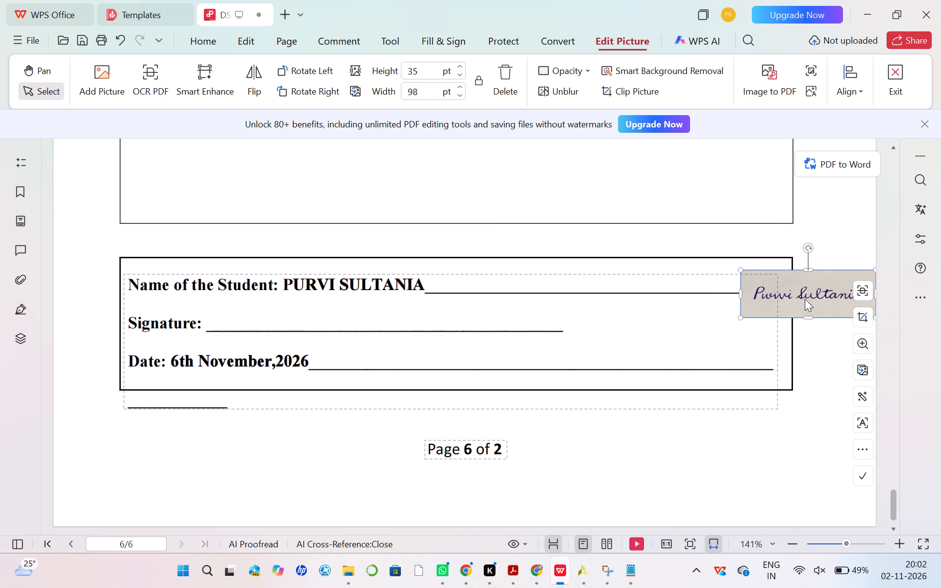
left_click_drag(804, 295, 644, 354)
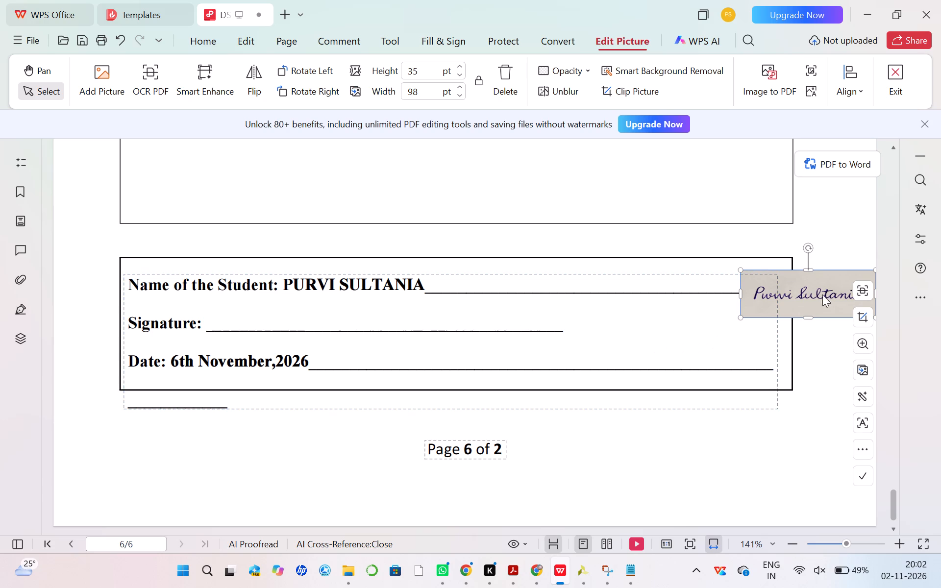
left_click(834, 294)
left_click(828, 328)
Reduce the signature picture further to about 78 pt wide and 20 pt high.
left_click_drag(807, 269, 818, 297)
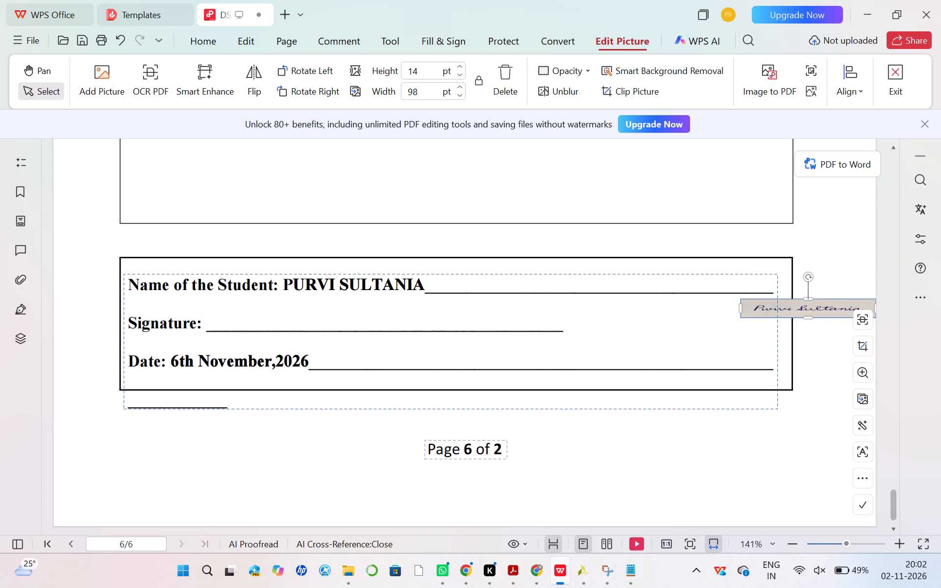
left_click_drag(741, 309, 768, 306)
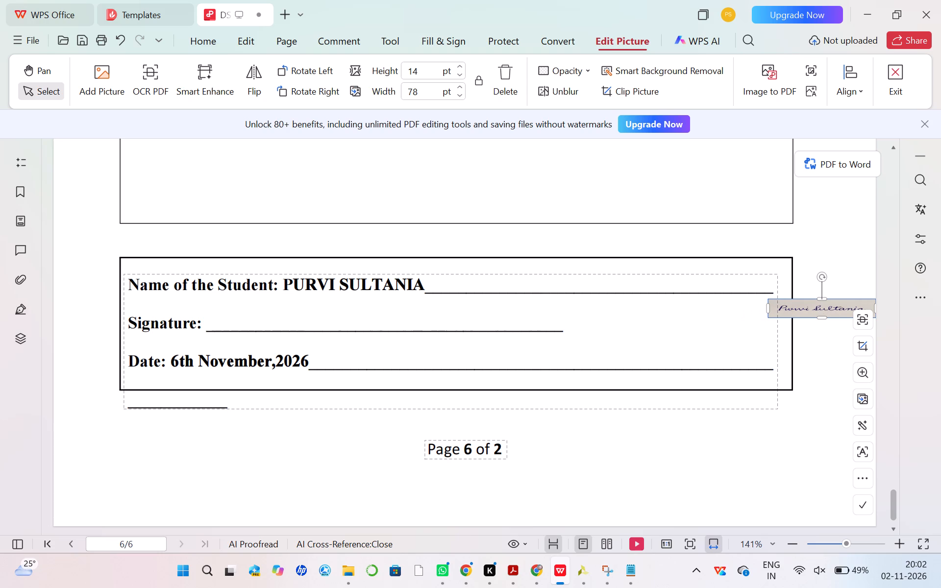
left_click_drag(824, 299, 825, 290)
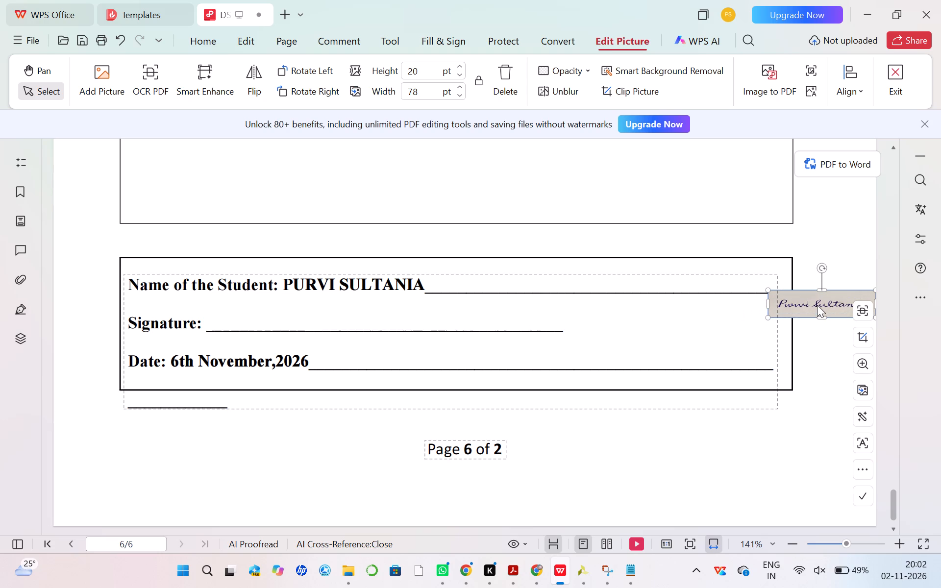
left_click_drag(817, 305, 791, 320)
left_click(808, 329)
left_click(817, 343)
Move the signature picture to the start of the Signature line and stretch its height to about 23 pt.
left_click_drag(808, 295, 268, 371)
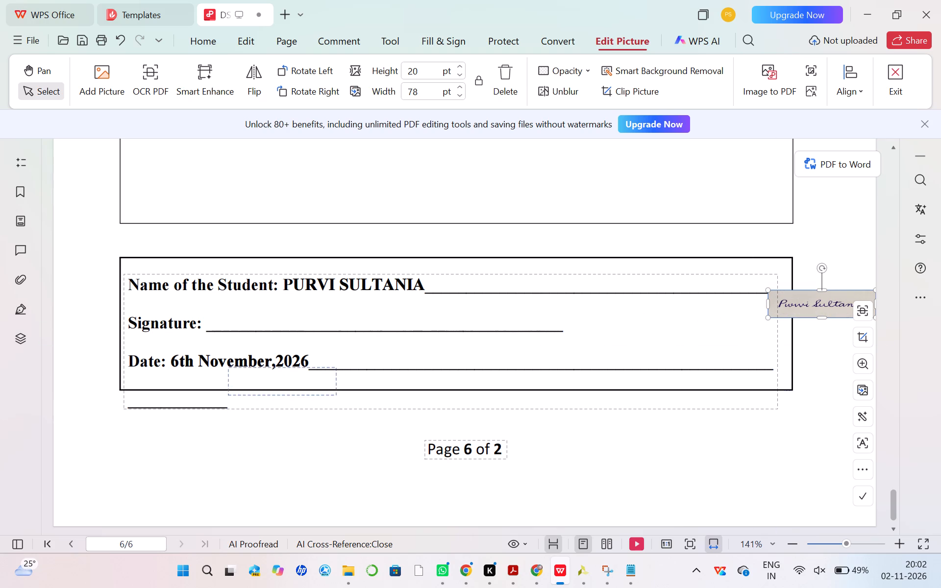
left_click_drag(268, 371, 263, 303)
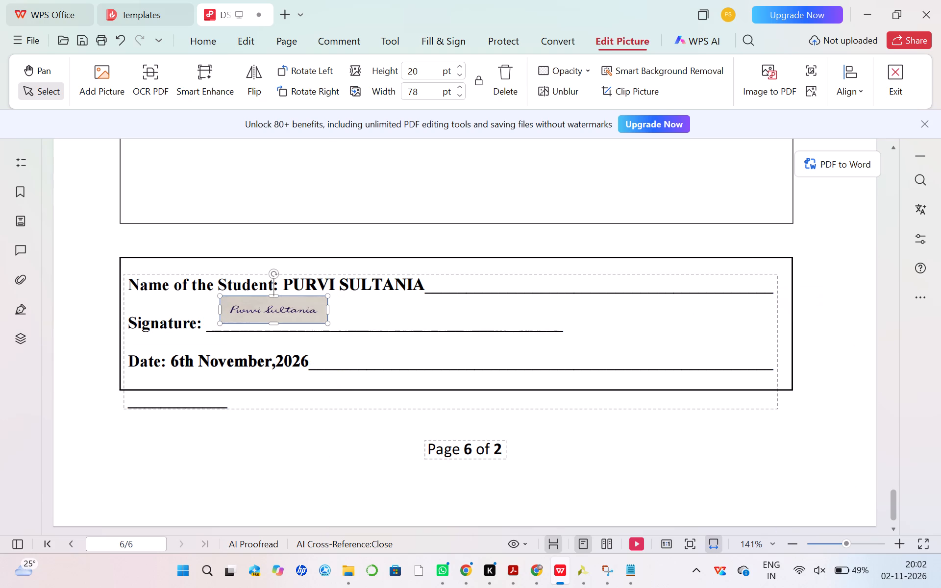
left_click(276, 322)
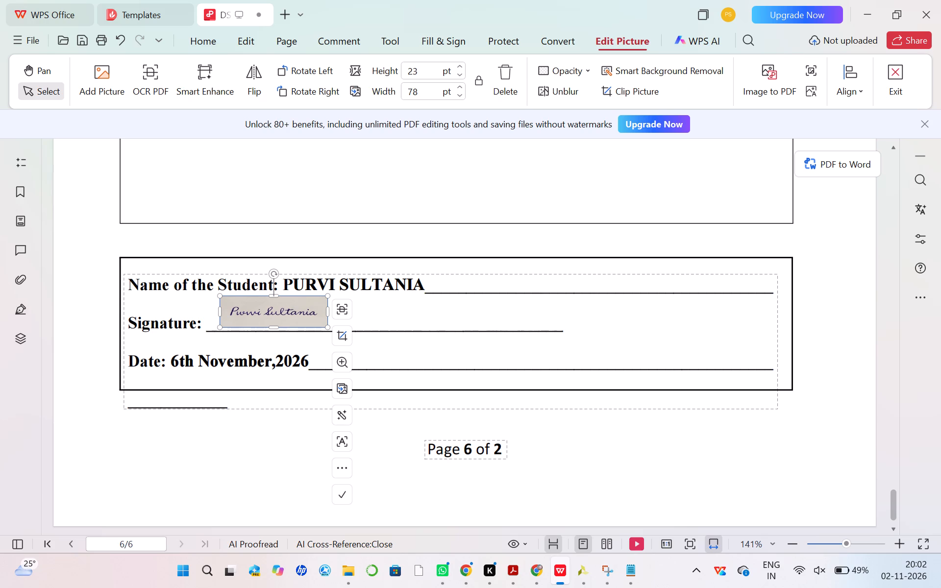
left_click(426, 321)
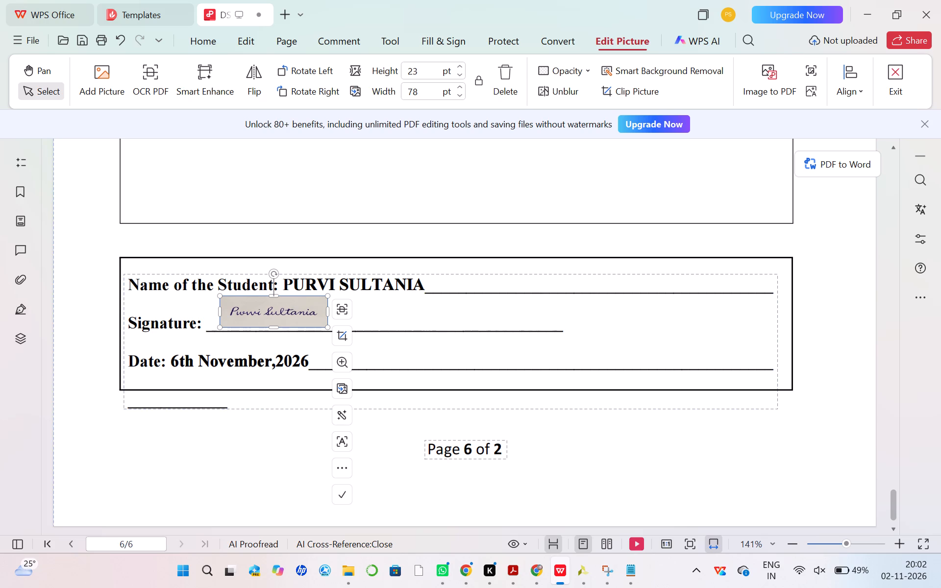
left_click(421, 243)
scroll(421, 243, "up", 1)
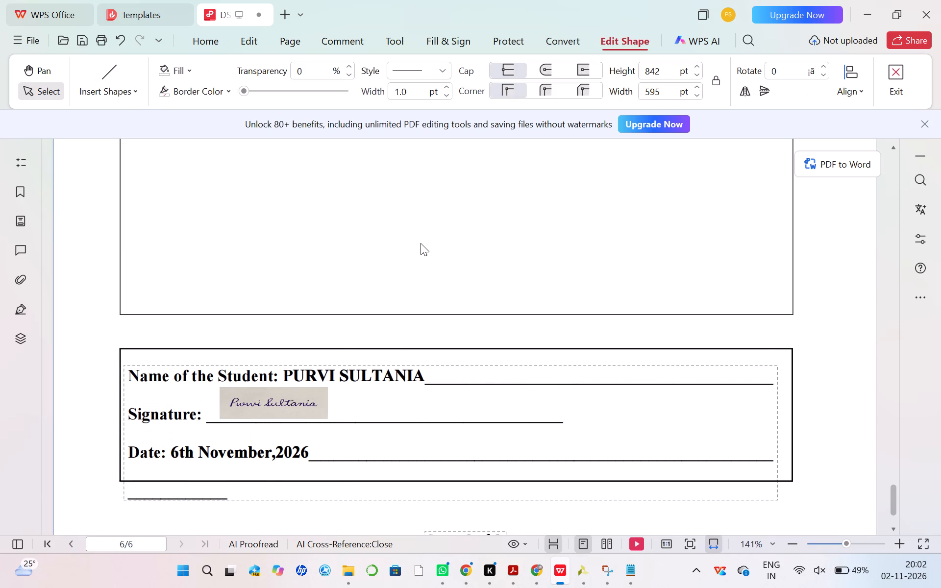
left_click(262, 412)
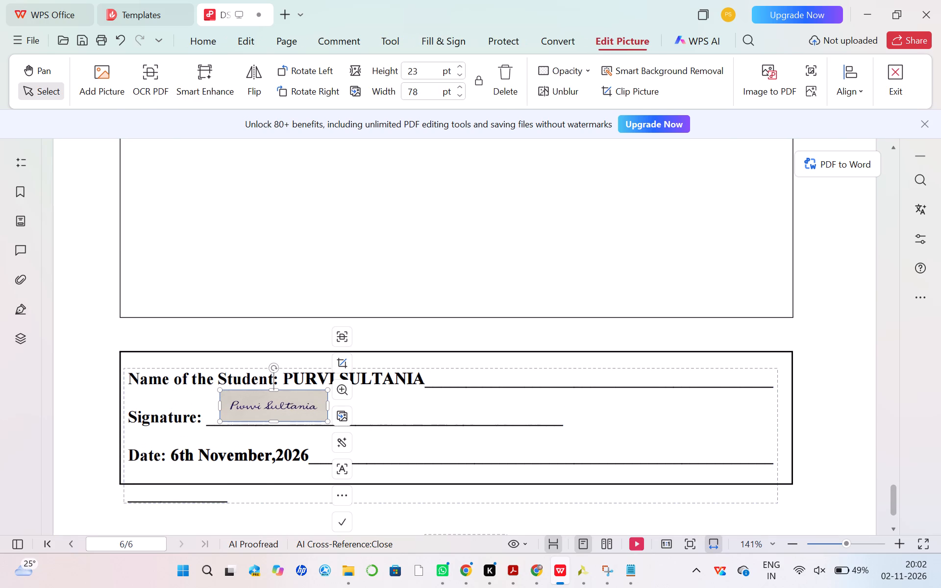
left_click_drag(263, 409, 251, 418)
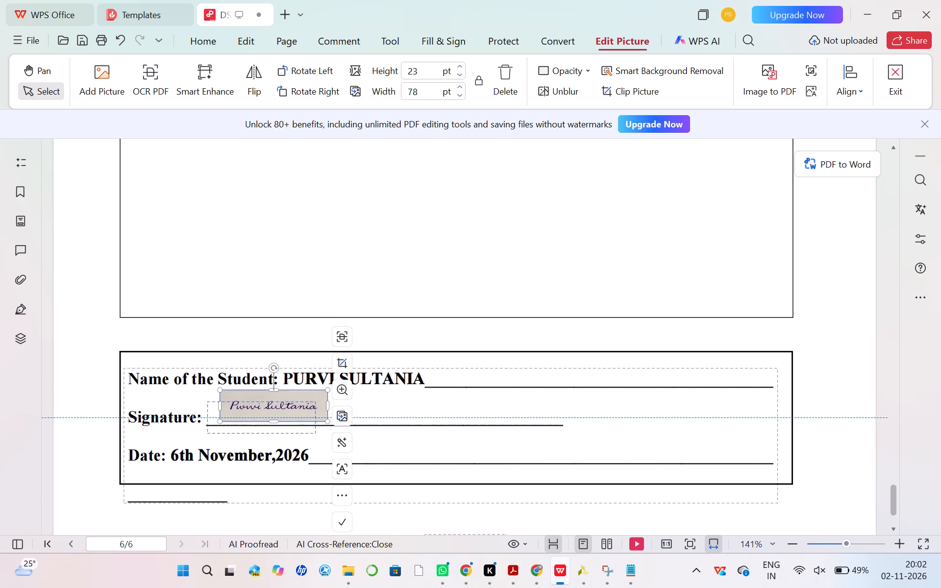
left_click_drag(251, 418, 252, 413)
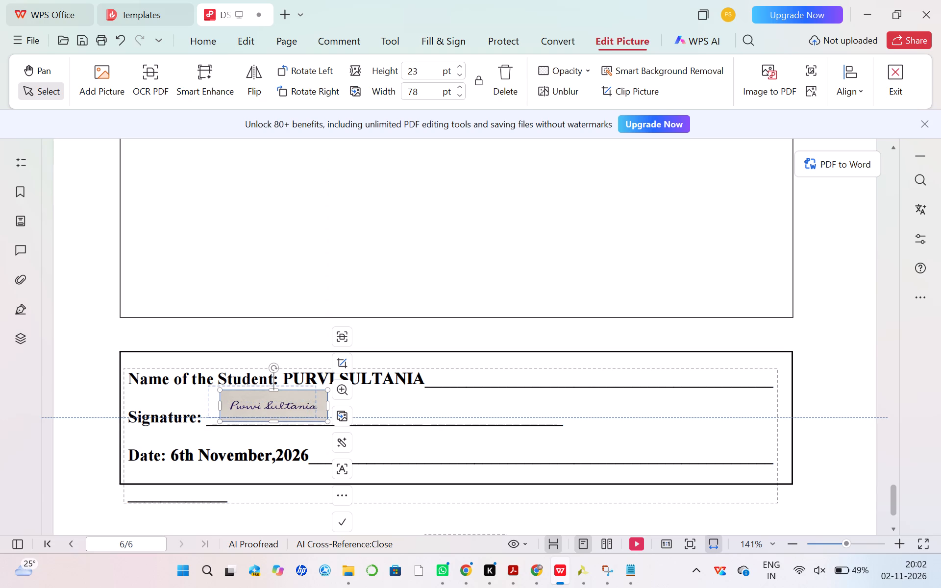
left_click_drag(252, 413, 252, 416)
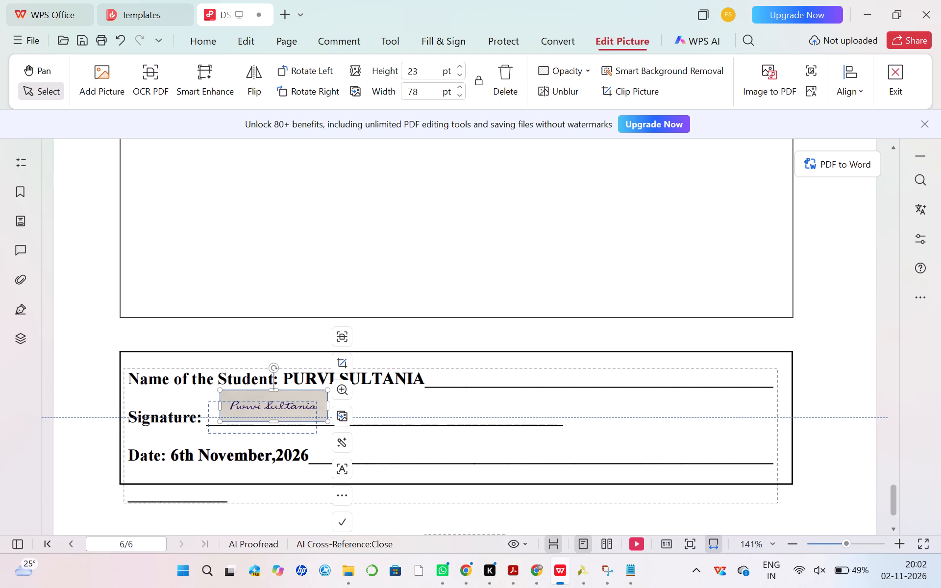
left_click_drag(252, 416, 252, 410)
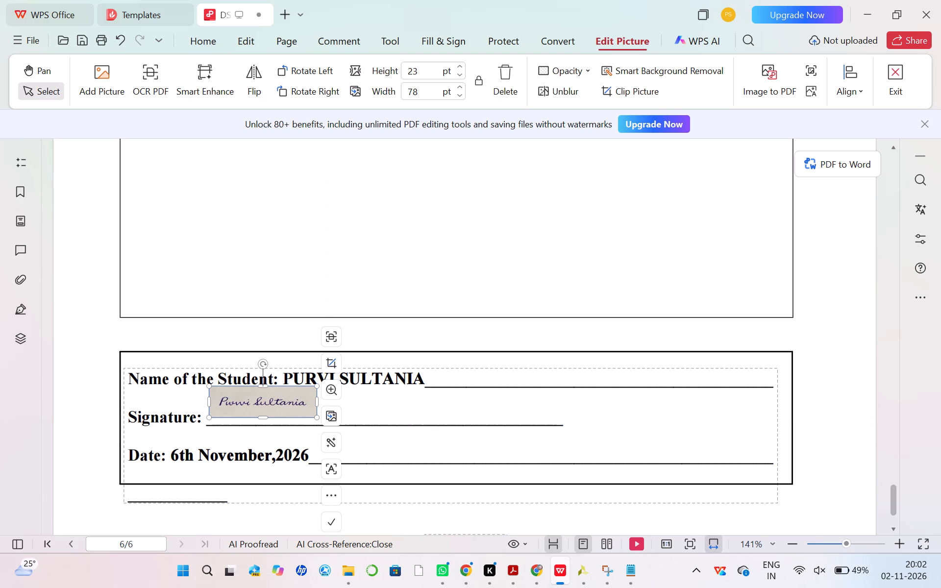
left_click_drag(297, 402, 298, 410)
left_click_drag(298, 410, 299, 411)
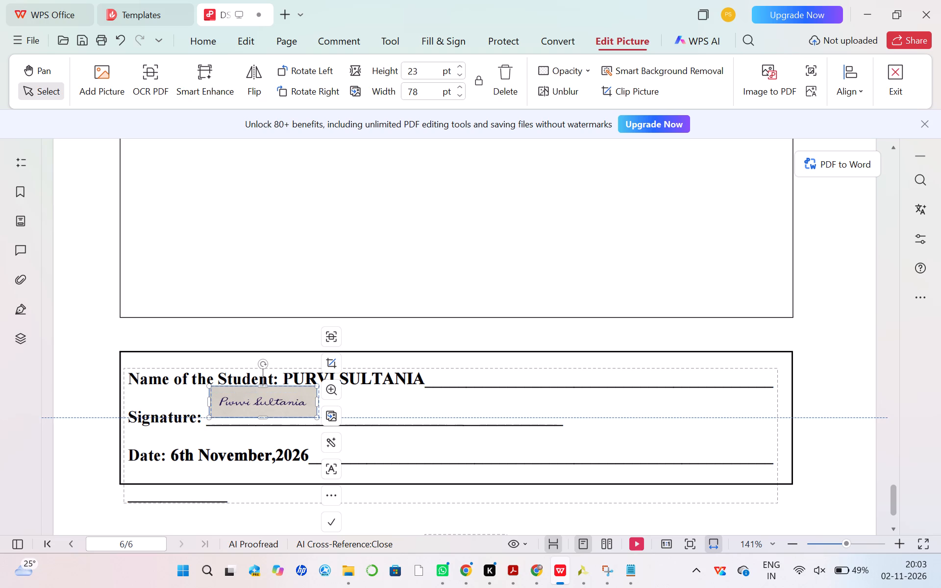
left_click_drag(299, 411, 299, 412)
left_click_drag(292, 405, 291, 414)
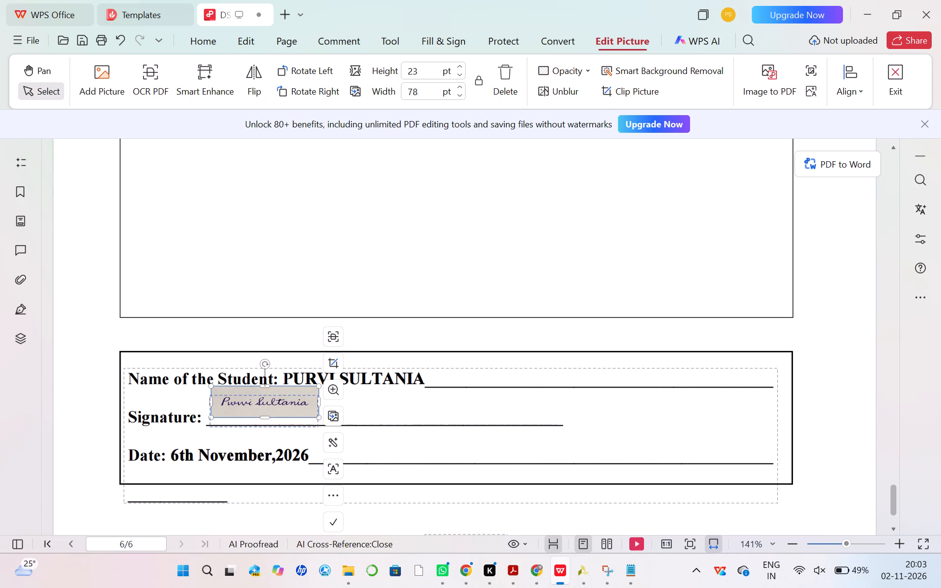
left_click_drag(291, 414, 290, 412)
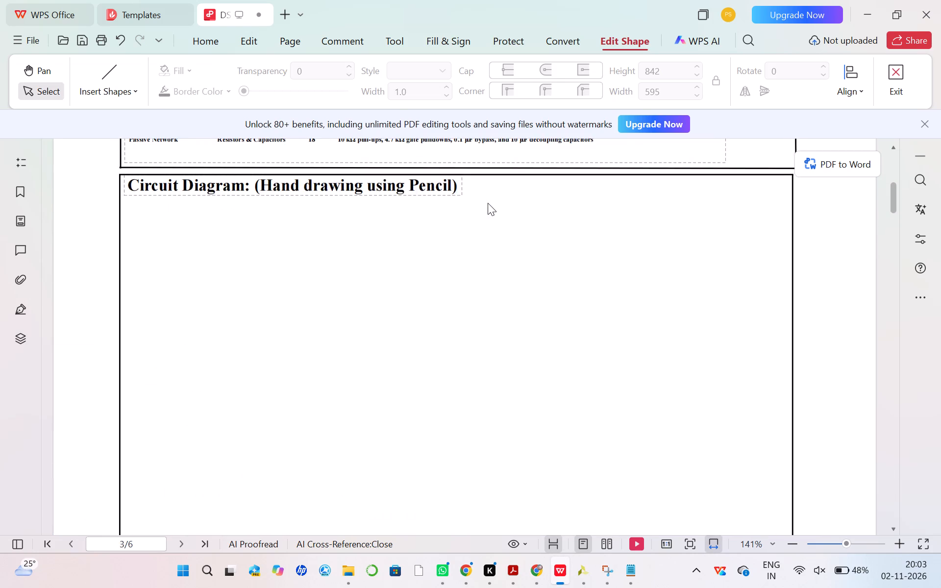
scroll(488, 203, "down", 9)
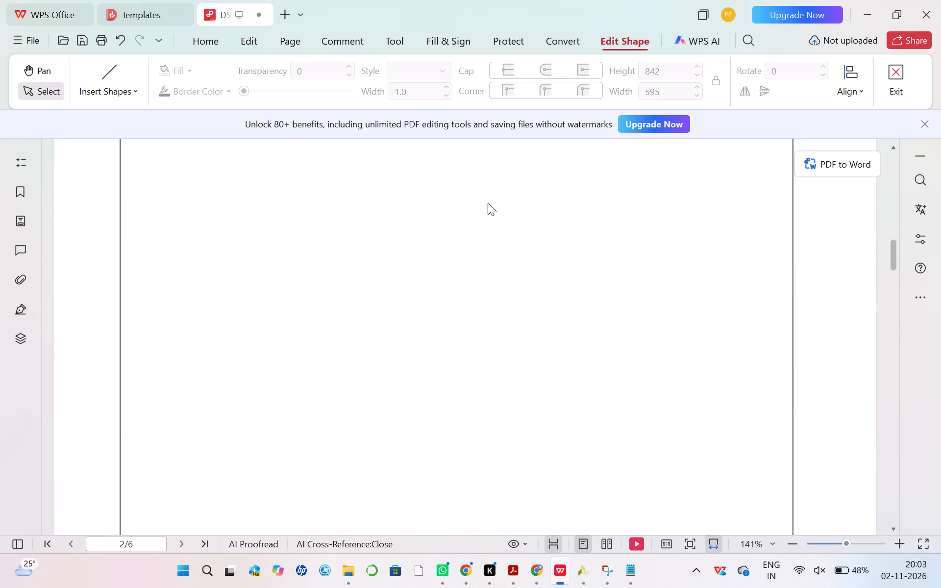
scroll(488, 203, "down", 4)
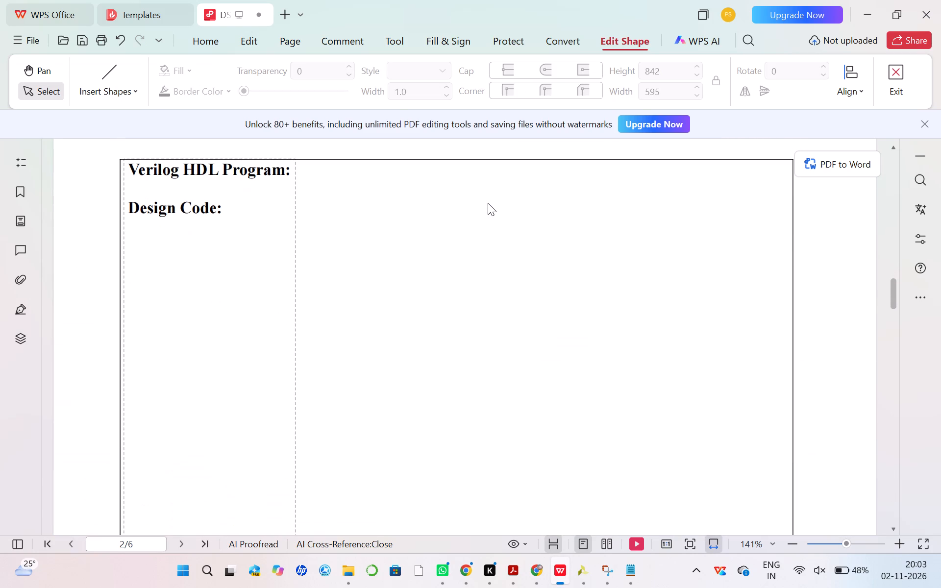
left_click(248, 208)
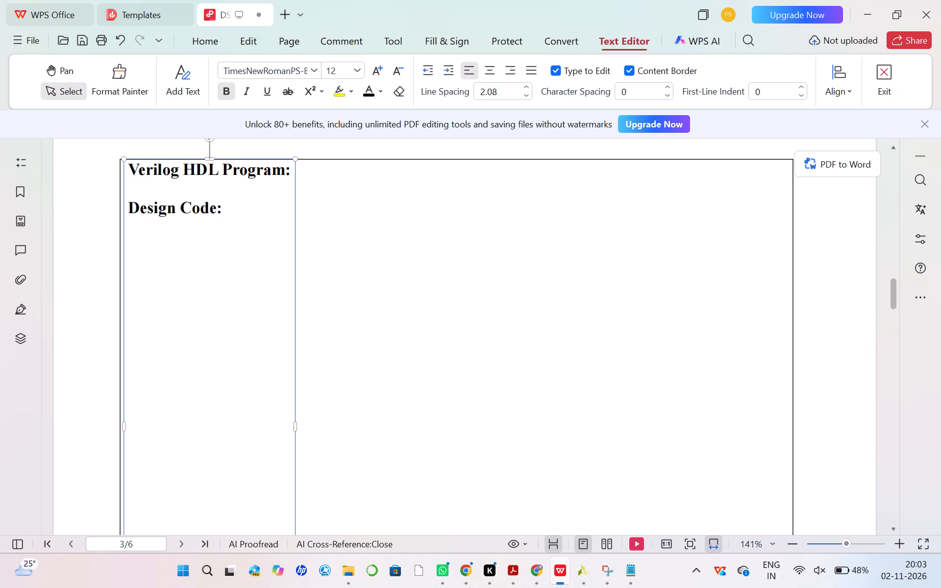
type("bb")
key("BackSpace")
key("BackSpace")
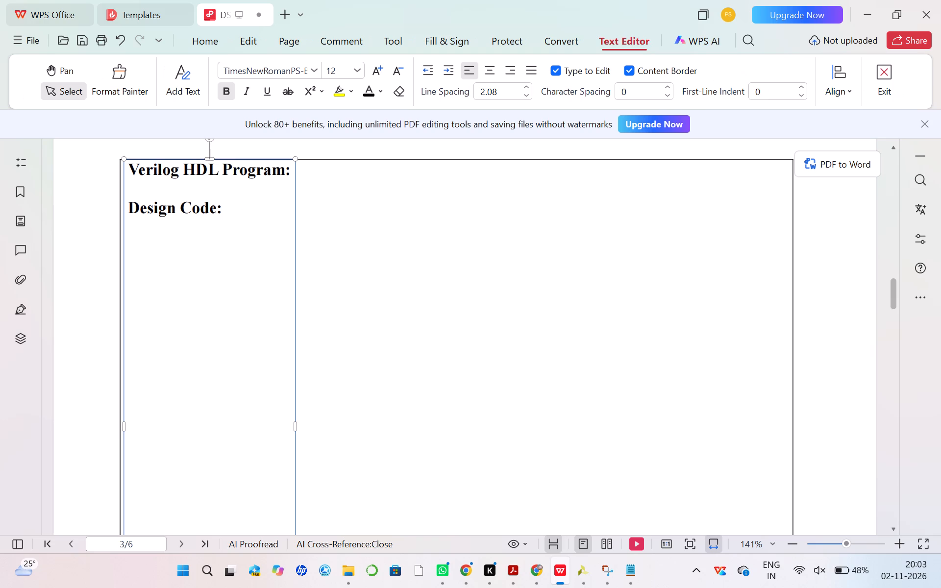
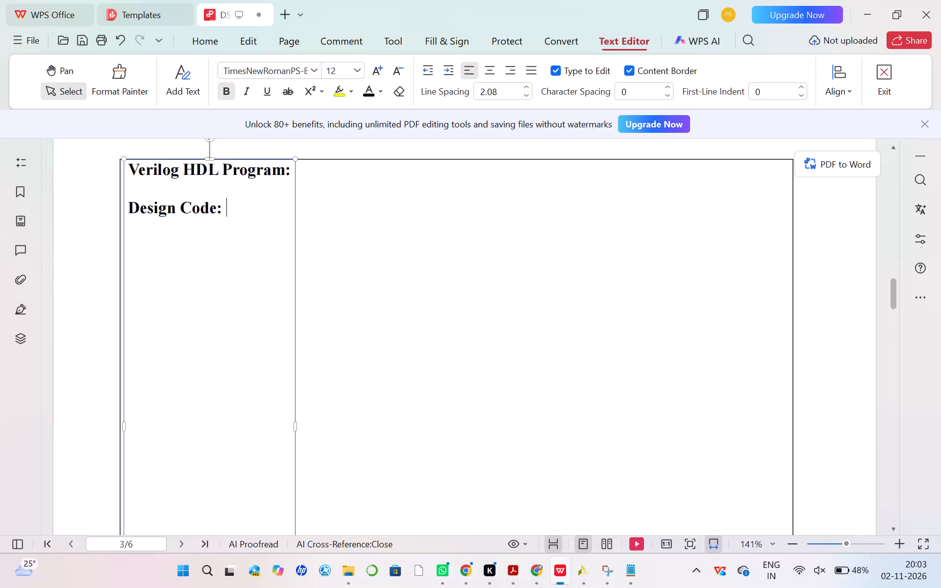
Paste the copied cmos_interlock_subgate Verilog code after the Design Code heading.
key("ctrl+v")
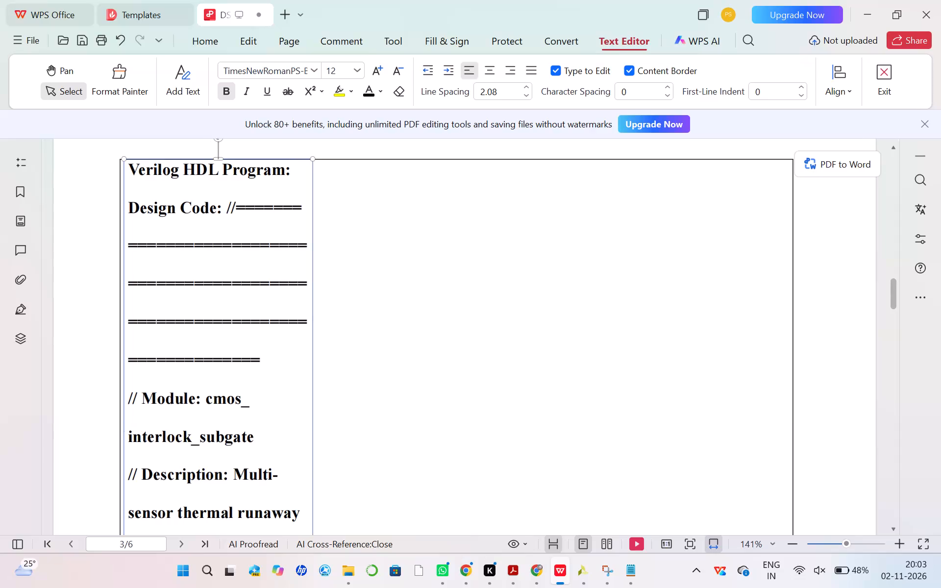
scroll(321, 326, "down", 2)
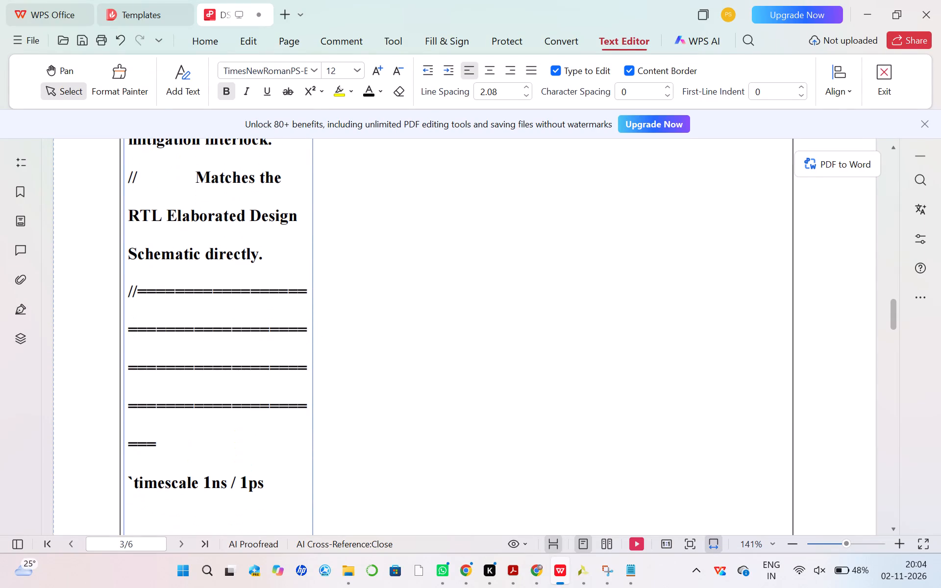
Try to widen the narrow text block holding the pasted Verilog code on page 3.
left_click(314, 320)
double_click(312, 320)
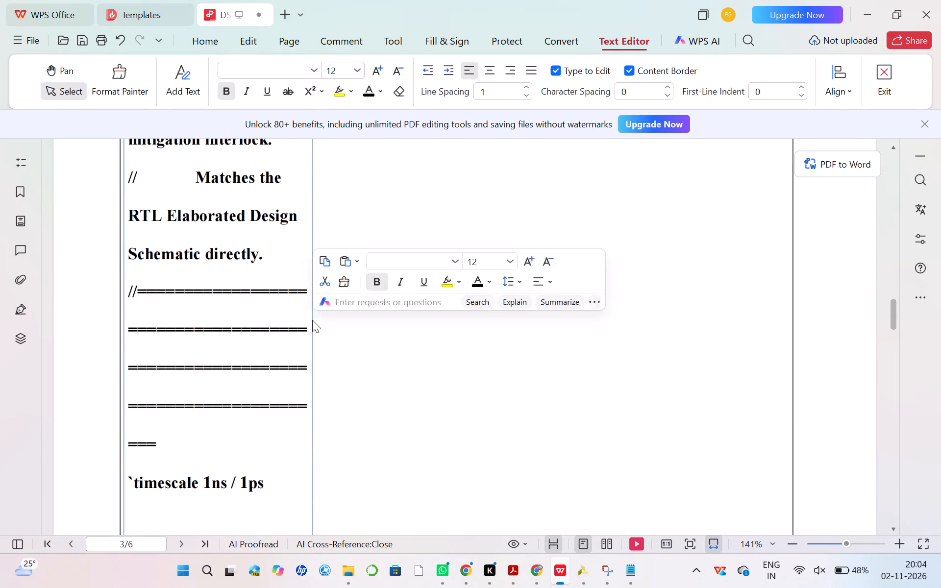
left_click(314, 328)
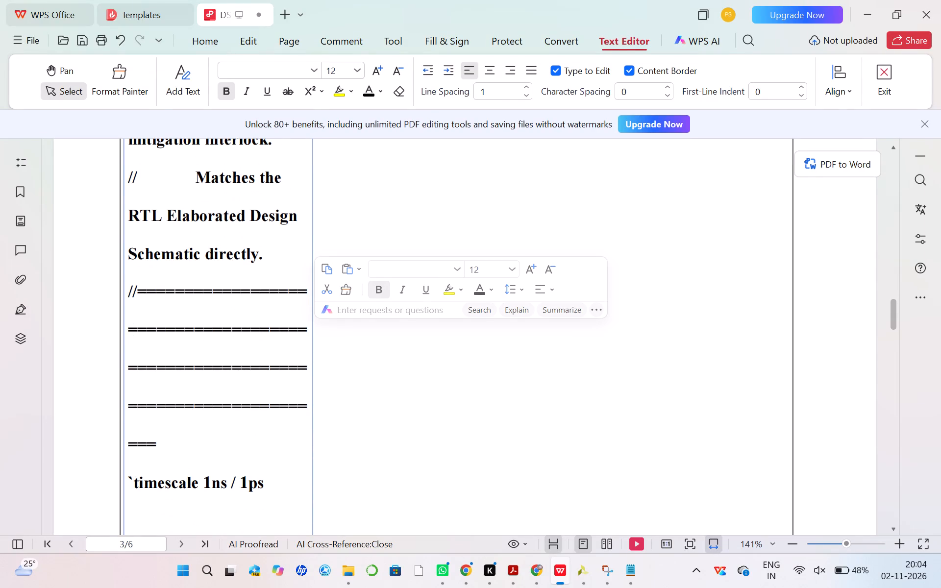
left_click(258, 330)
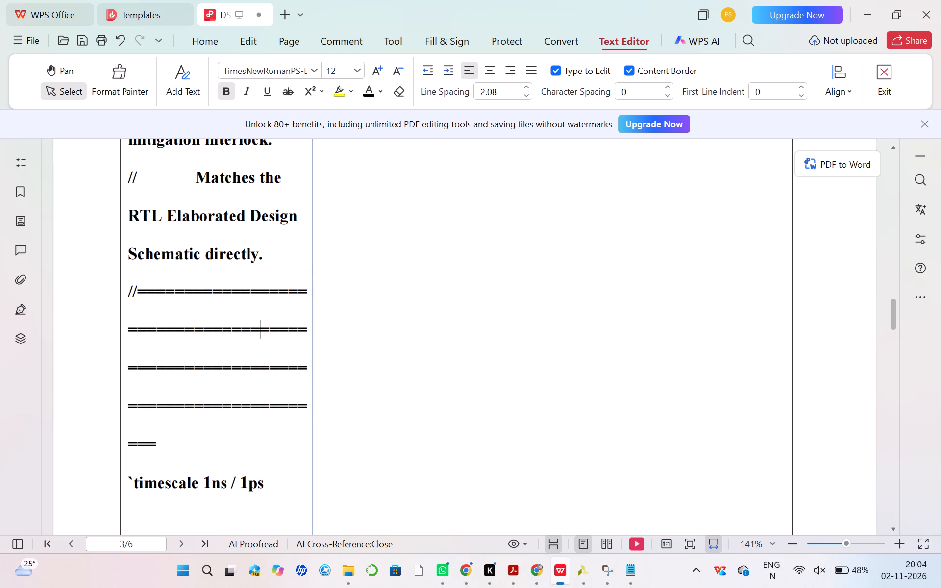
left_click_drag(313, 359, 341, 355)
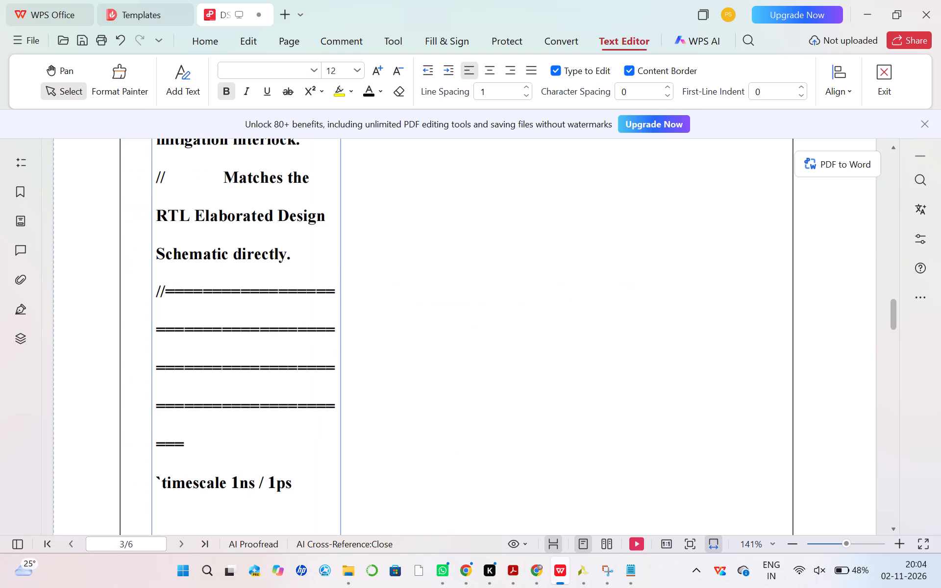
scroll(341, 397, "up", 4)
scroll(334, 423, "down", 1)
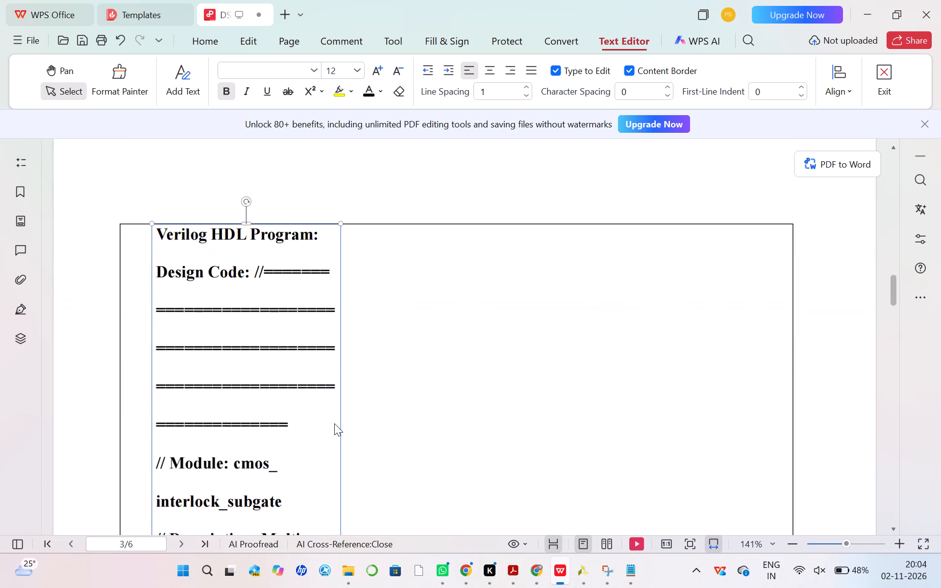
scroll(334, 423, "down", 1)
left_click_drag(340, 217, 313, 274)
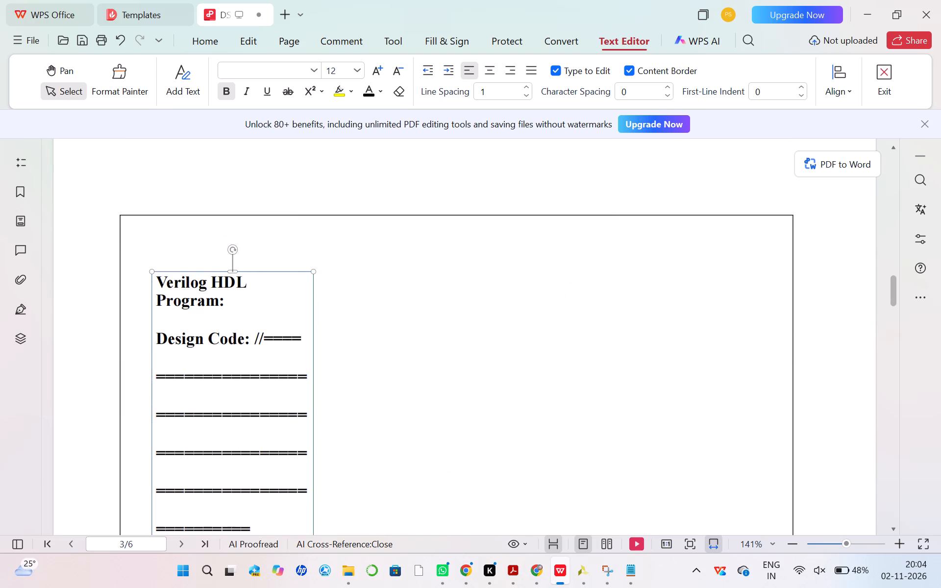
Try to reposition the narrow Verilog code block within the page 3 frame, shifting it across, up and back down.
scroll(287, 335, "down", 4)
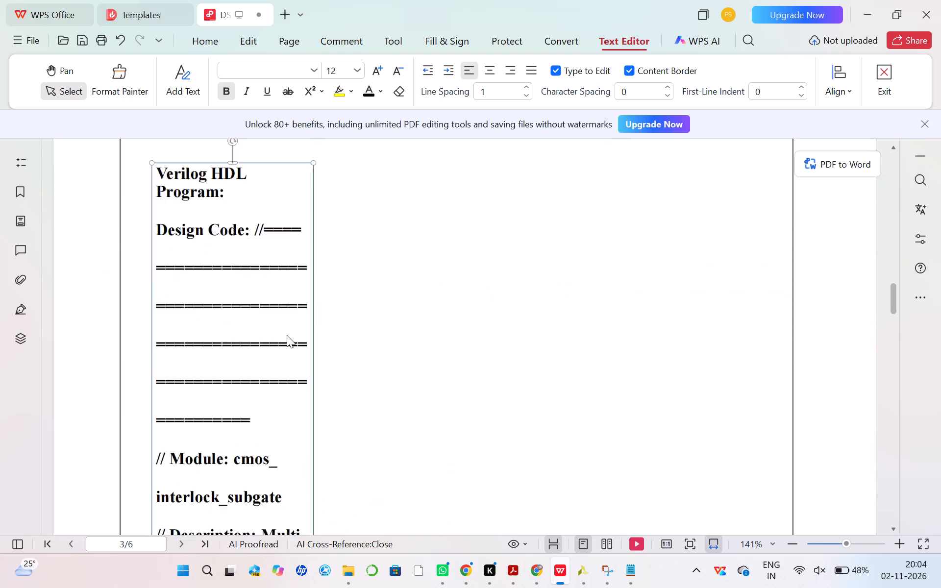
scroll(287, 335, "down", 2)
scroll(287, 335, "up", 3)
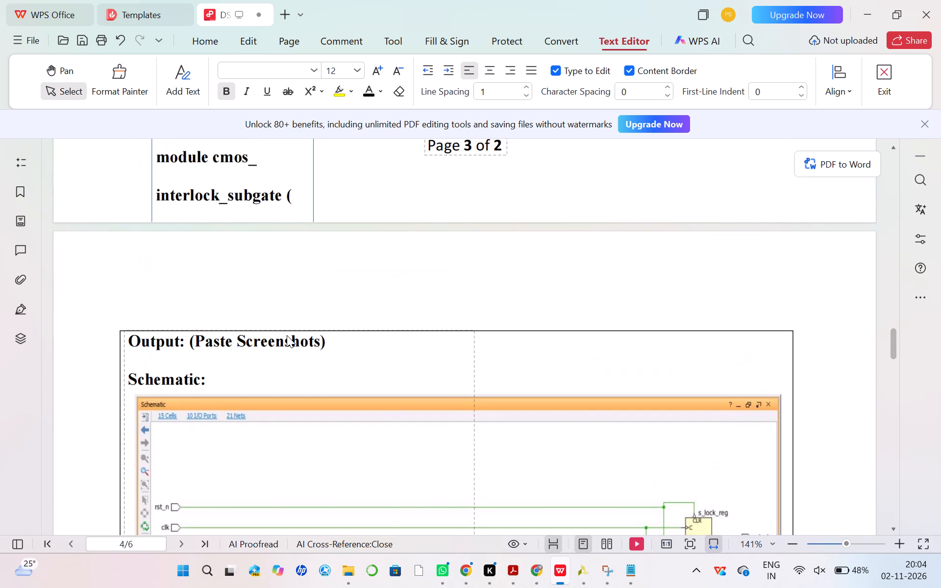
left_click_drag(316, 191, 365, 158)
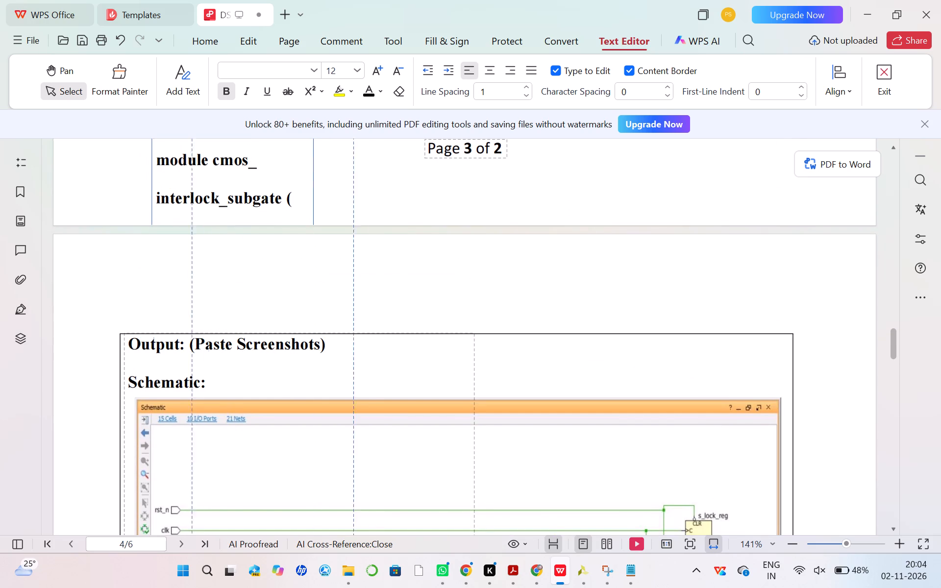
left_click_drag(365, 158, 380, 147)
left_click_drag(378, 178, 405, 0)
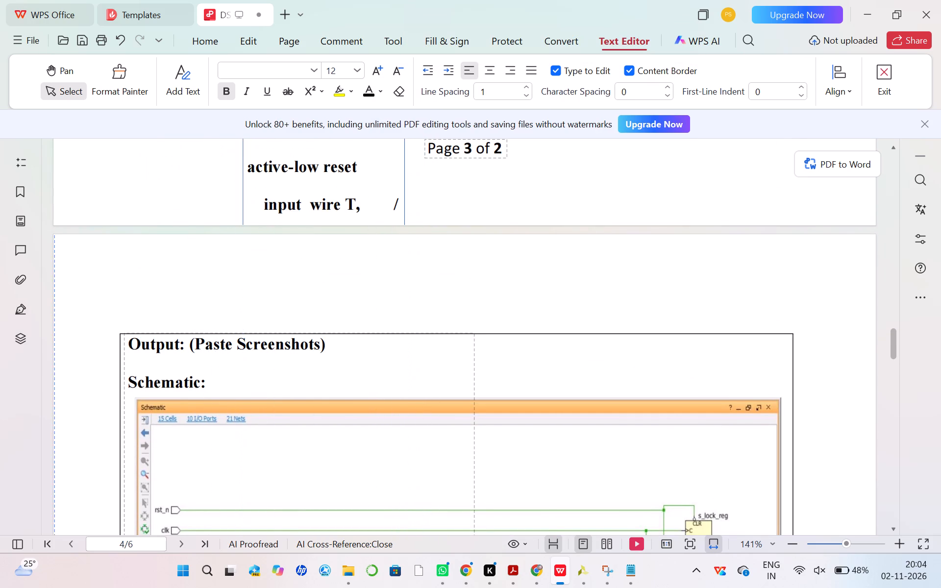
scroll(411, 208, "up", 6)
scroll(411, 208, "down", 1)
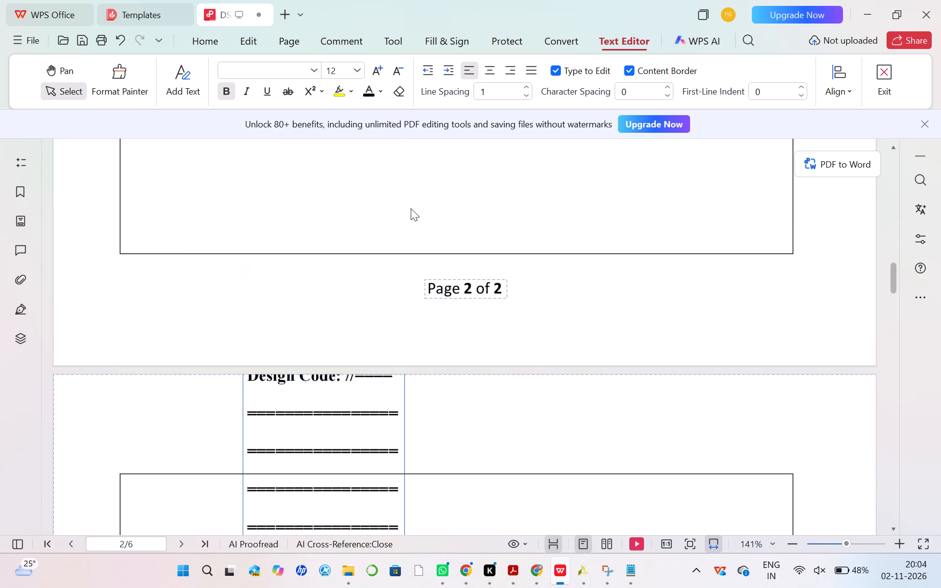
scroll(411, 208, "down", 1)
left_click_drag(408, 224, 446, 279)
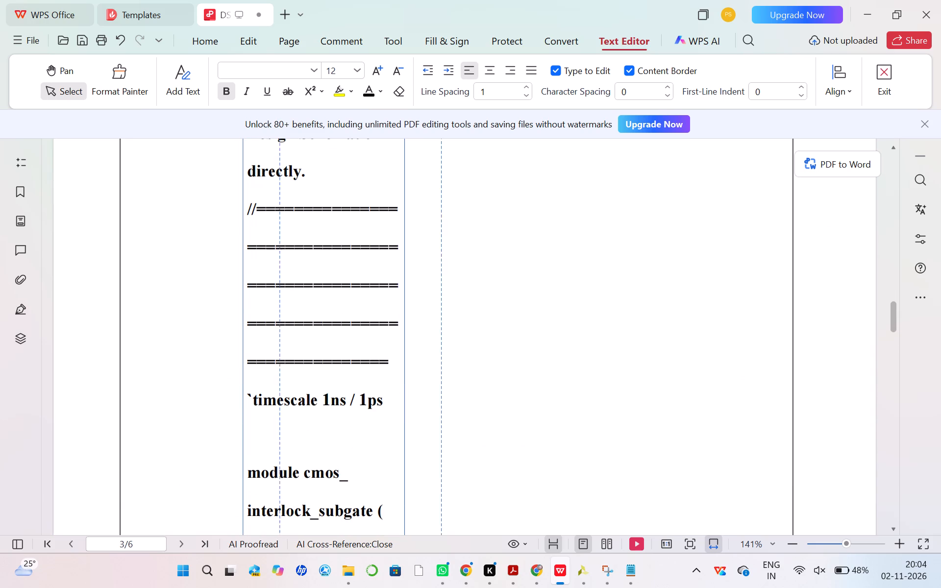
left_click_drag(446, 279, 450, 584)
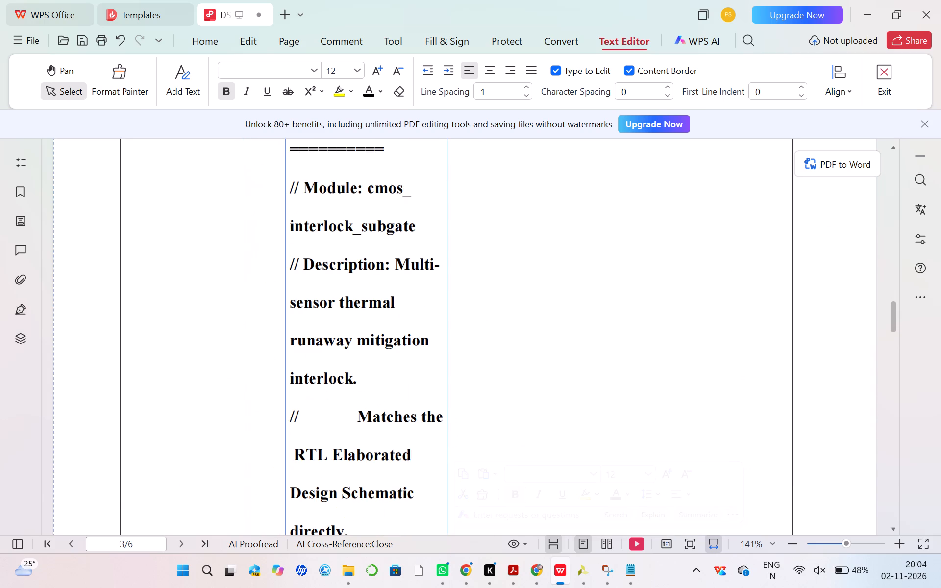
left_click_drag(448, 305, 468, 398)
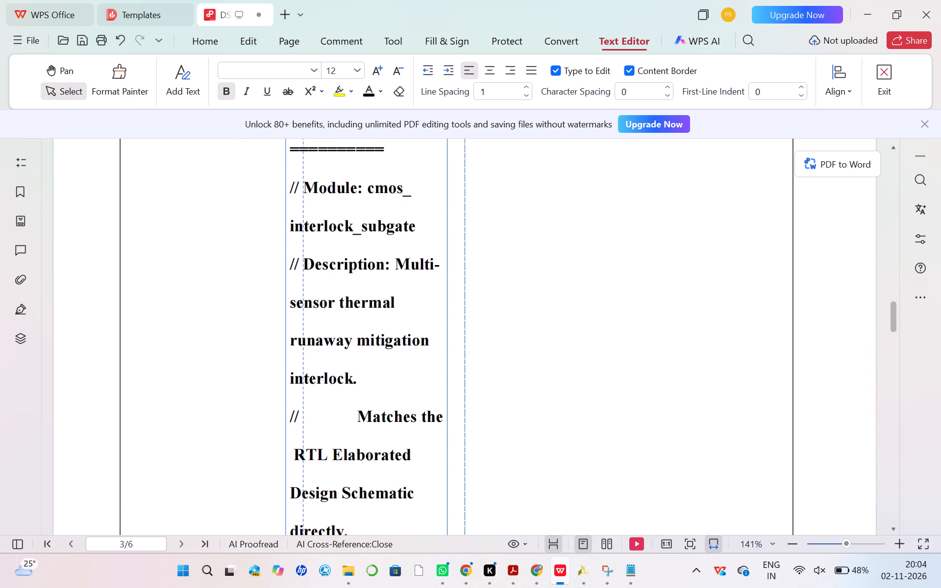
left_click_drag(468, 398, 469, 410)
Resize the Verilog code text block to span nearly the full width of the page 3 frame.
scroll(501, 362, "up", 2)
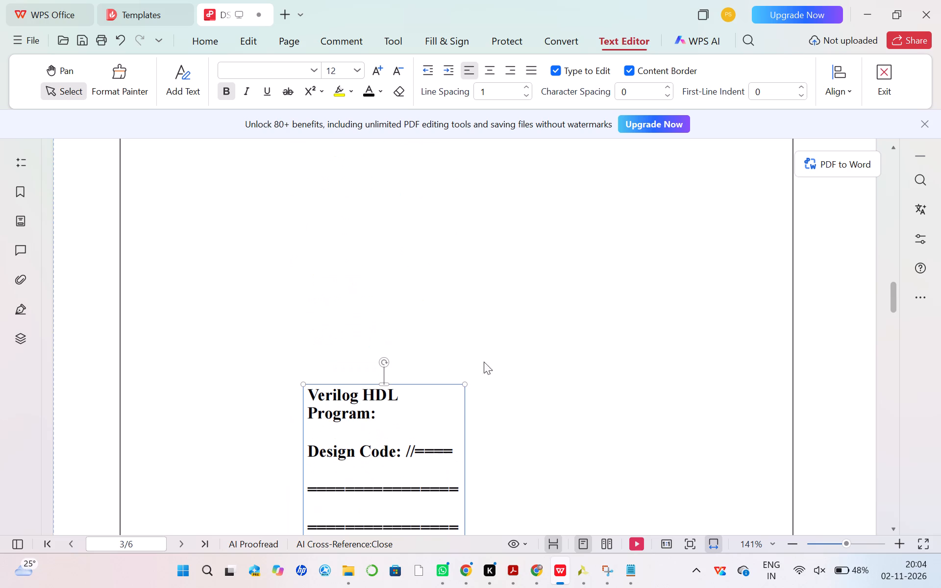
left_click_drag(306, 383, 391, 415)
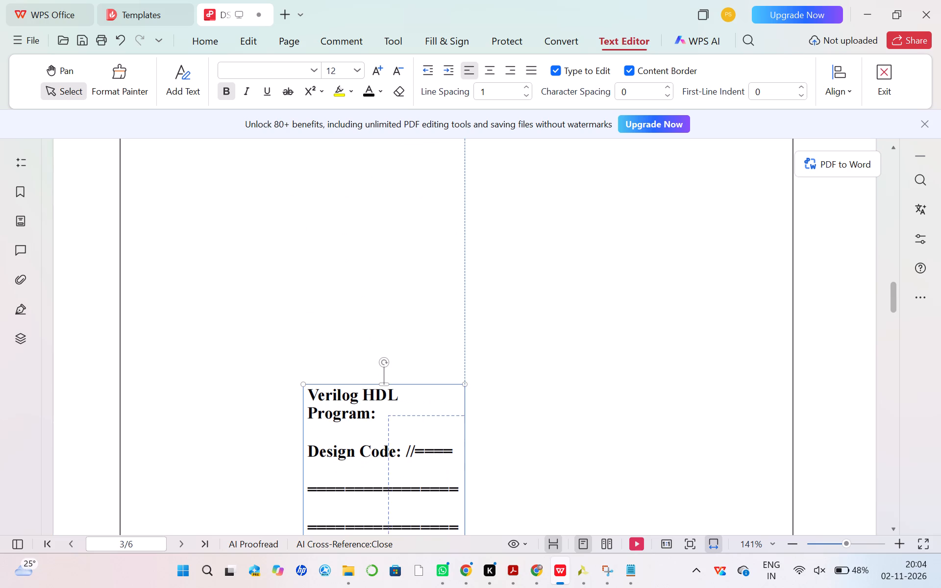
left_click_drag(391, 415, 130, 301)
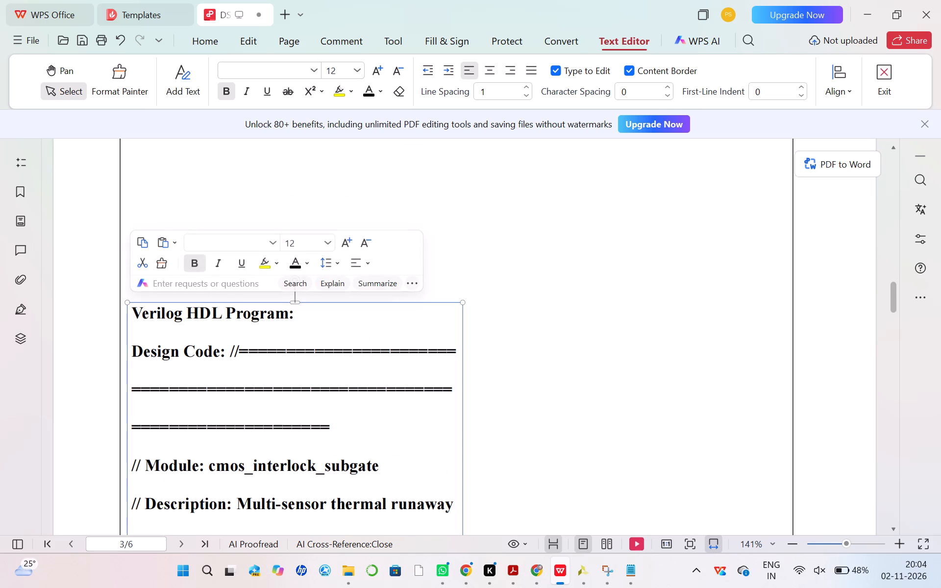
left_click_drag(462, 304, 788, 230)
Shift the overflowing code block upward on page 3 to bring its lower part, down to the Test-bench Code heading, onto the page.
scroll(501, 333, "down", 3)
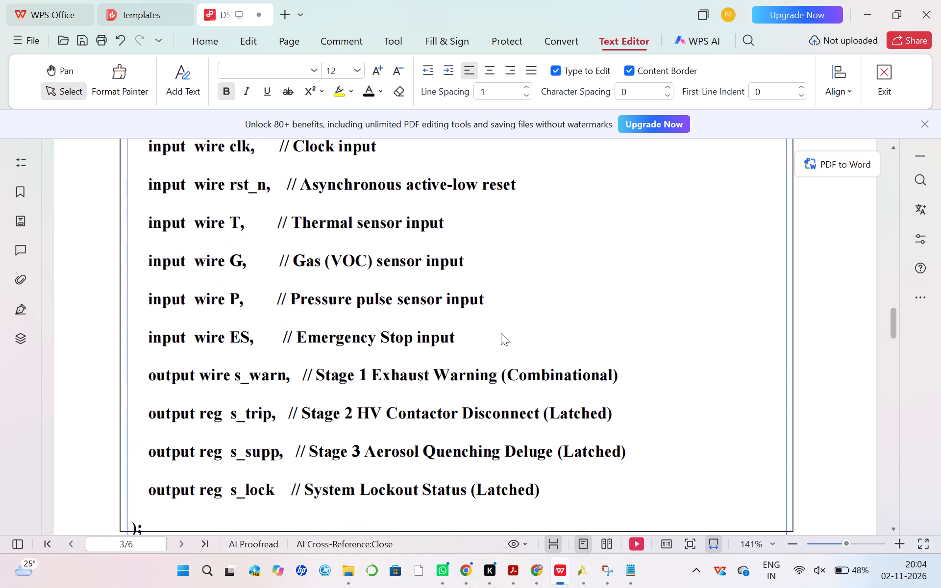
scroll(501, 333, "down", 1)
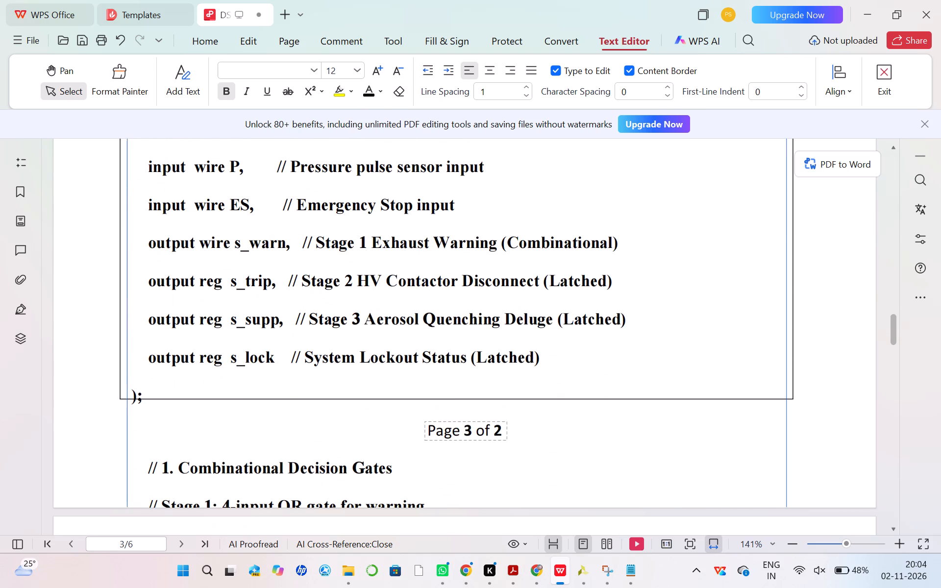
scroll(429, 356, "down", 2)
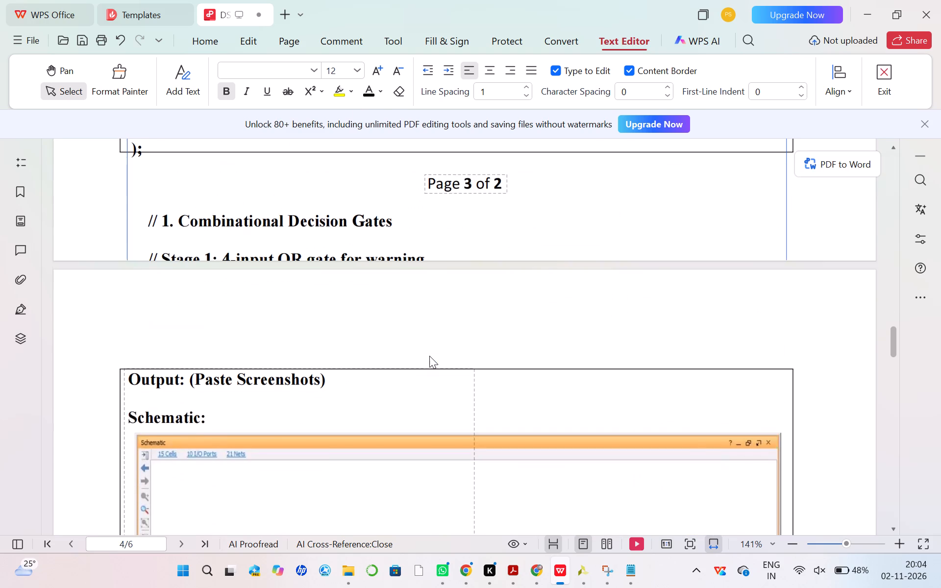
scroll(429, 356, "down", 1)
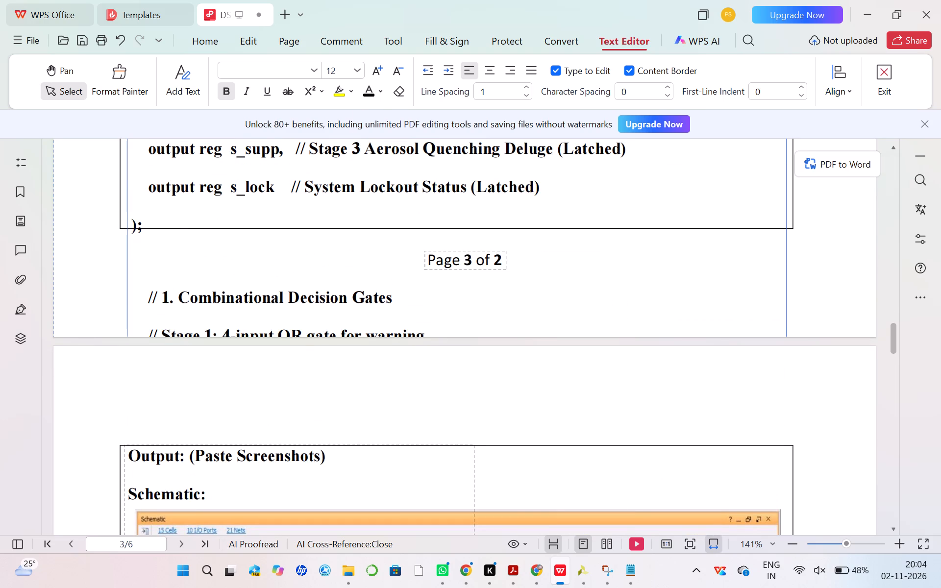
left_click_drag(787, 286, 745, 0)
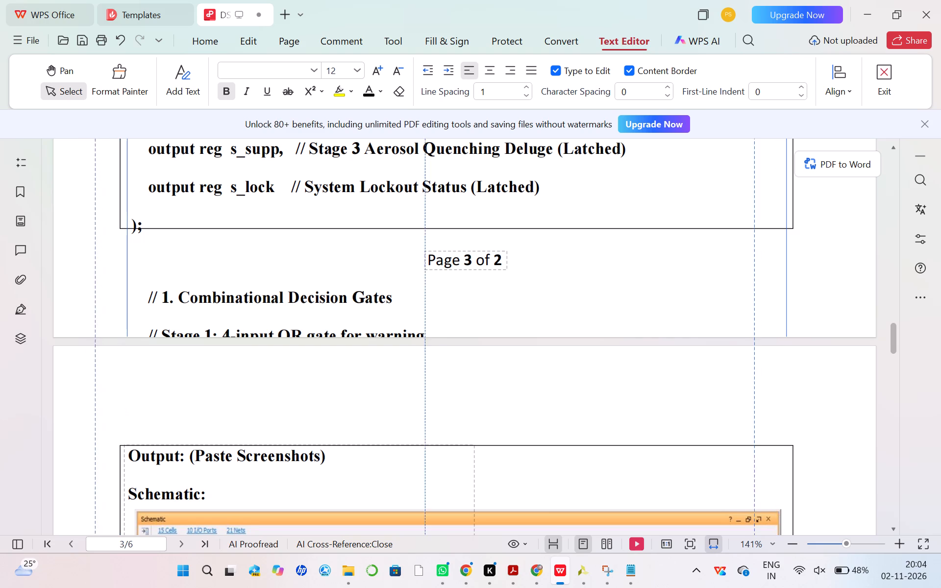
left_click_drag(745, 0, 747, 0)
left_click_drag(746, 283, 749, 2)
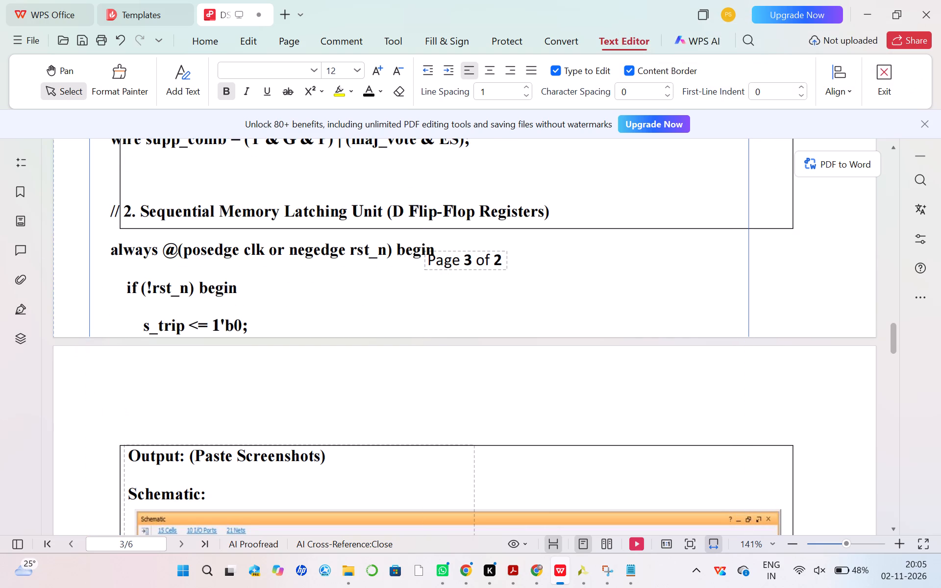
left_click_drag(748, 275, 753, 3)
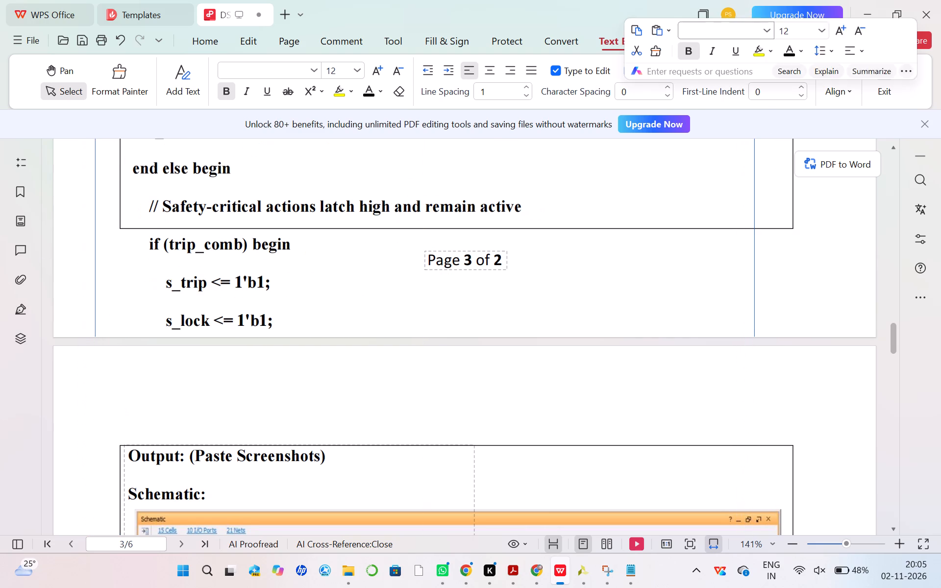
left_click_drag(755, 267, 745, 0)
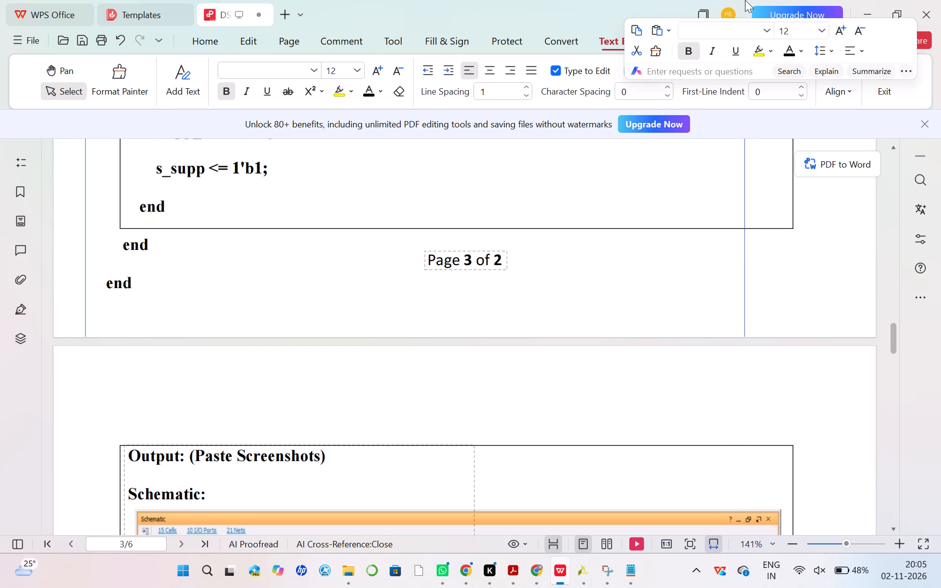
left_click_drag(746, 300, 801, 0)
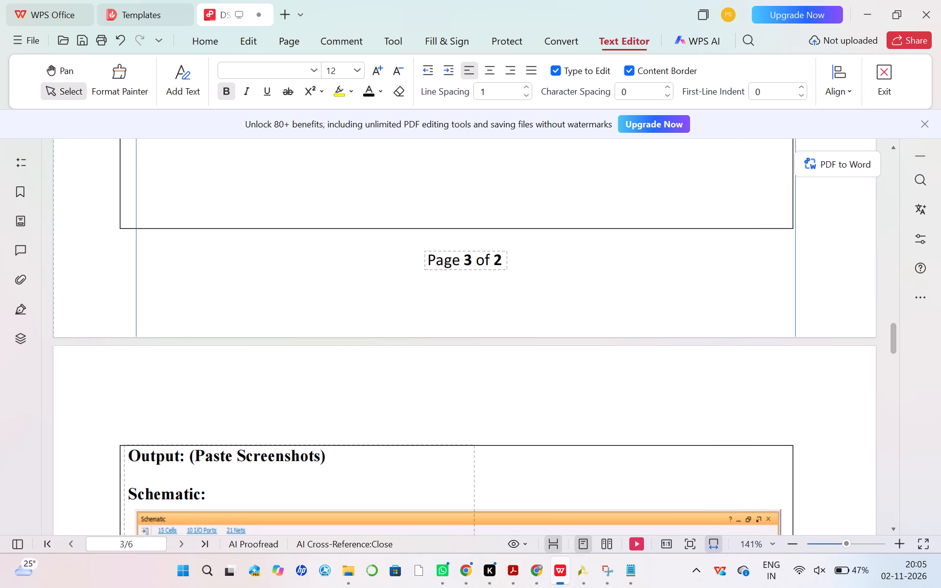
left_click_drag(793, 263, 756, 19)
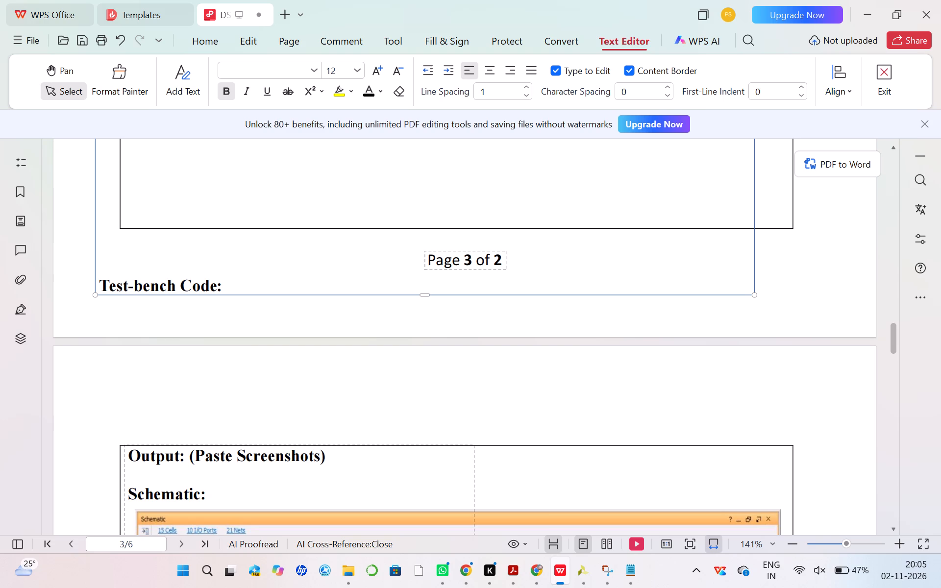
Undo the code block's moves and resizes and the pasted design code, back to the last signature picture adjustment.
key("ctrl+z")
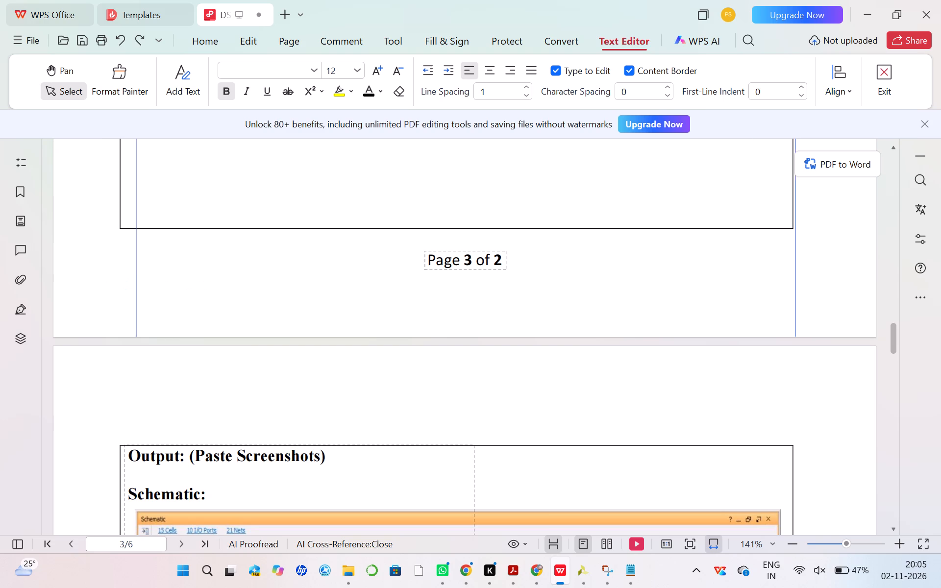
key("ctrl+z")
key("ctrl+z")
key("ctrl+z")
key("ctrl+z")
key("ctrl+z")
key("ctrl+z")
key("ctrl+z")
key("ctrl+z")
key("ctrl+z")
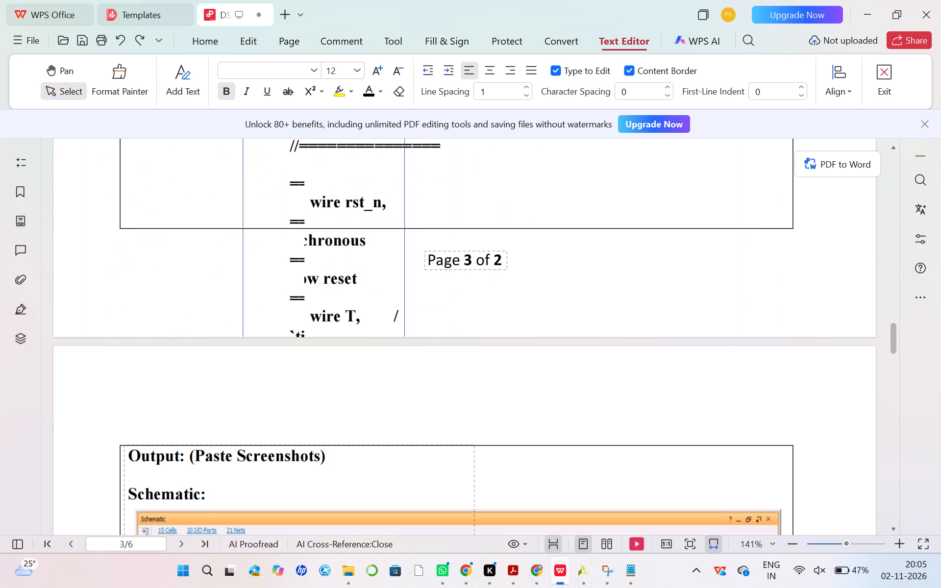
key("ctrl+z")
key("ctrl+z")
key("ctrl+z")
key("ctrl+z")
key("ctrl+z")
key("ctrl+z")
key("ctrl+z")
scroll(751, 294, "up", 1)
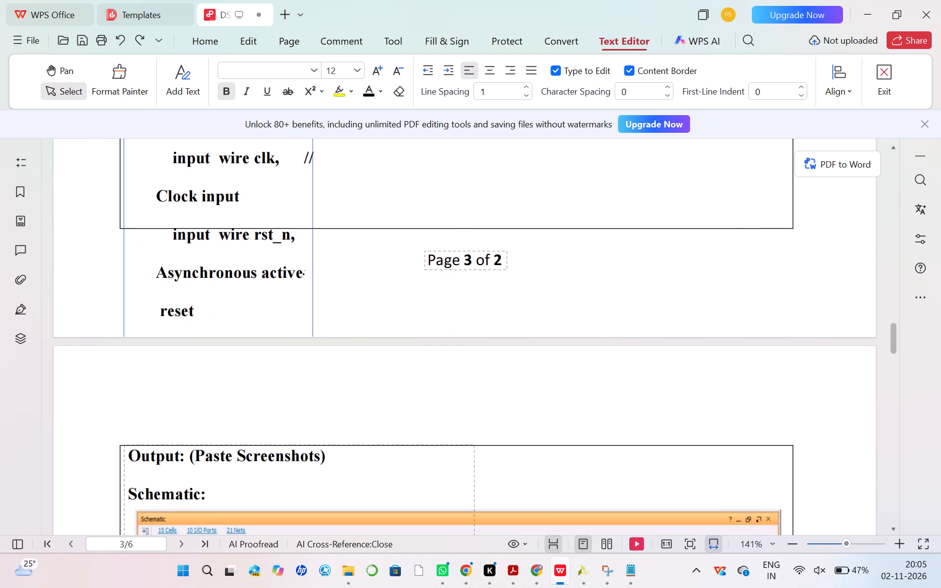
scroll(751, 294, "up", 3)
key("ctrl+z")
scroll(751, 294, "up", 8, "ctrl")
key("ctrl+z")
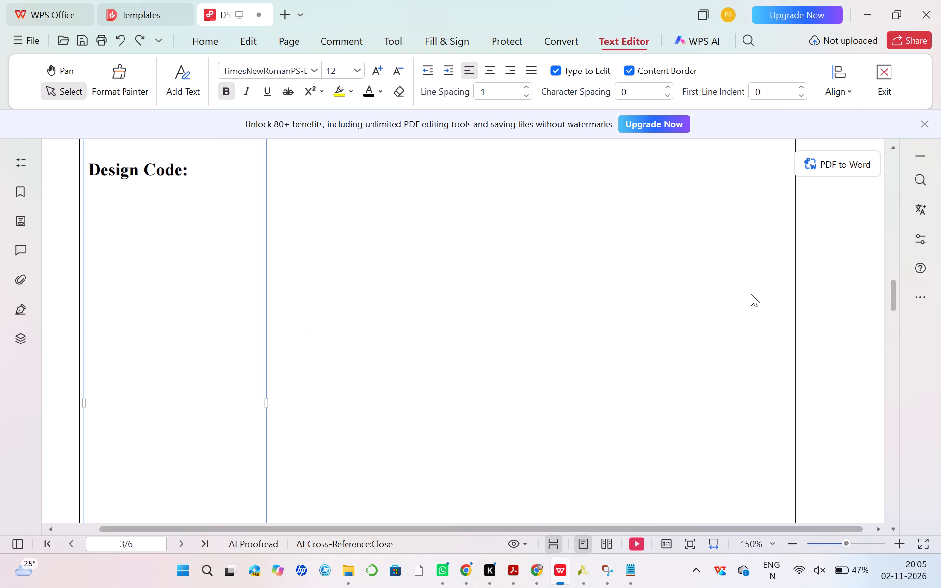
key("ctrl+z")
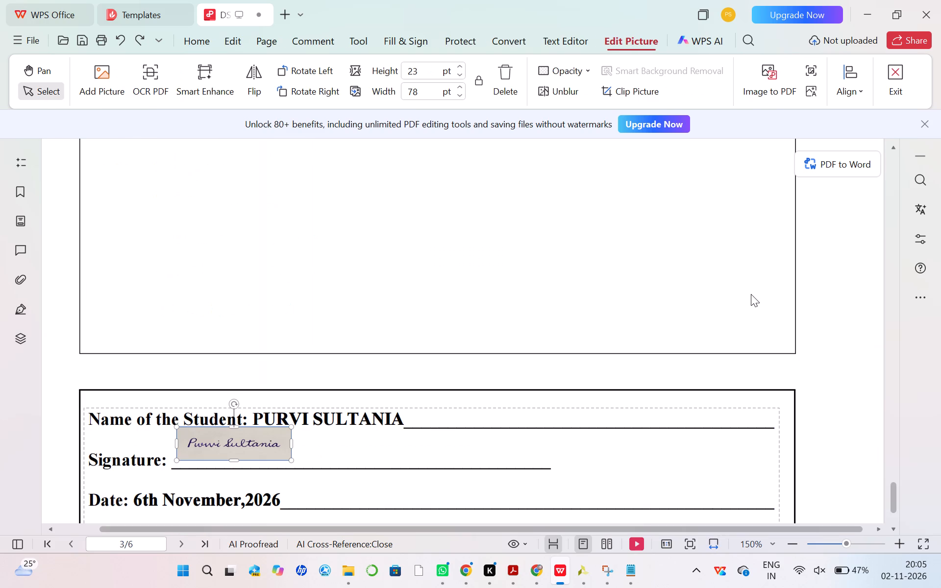
Move the signature picture slightly down so it sits on the Signature line on page 6.
left_click_drag(254, 441, 248, 452)
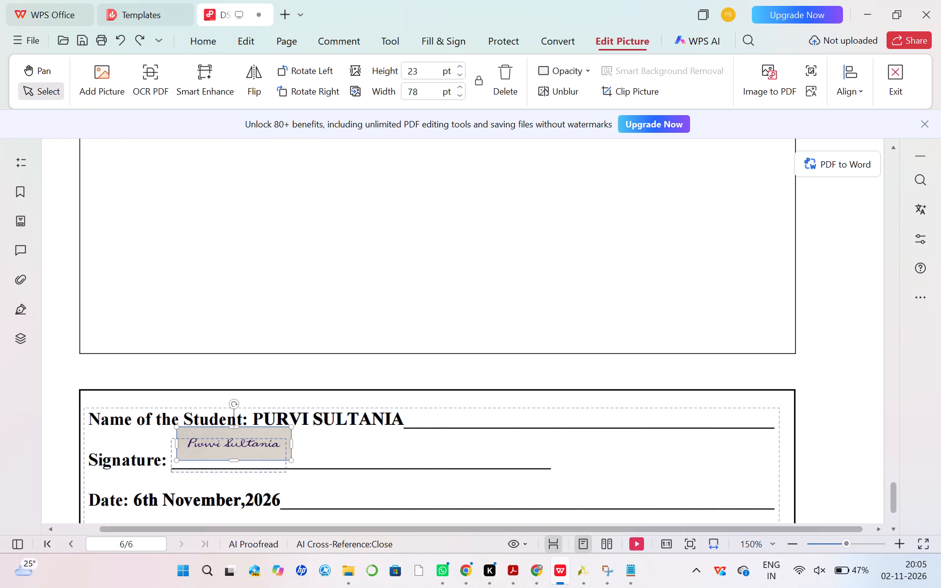
left_click_drag(248, 452, 250, 446)
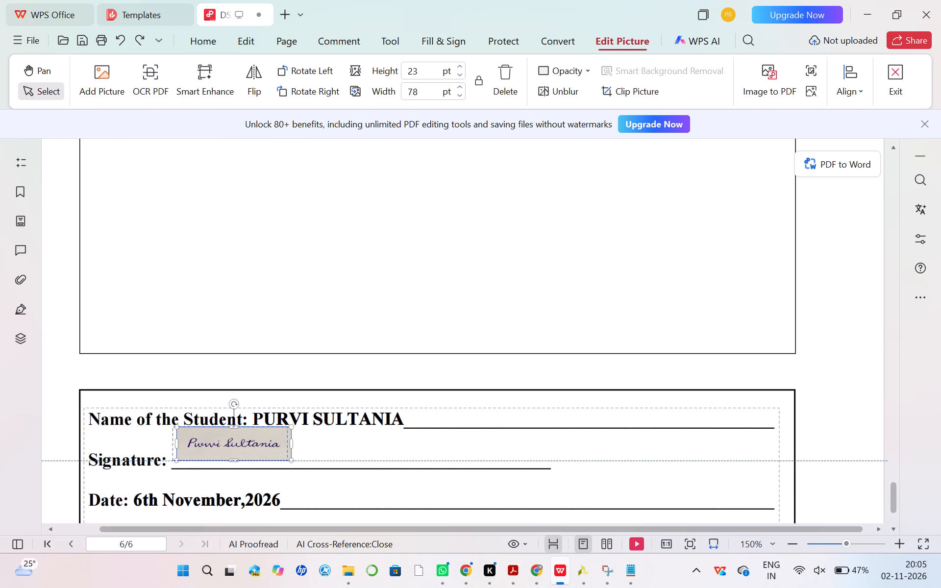
left_click_drag(250, 446, 251, 449)
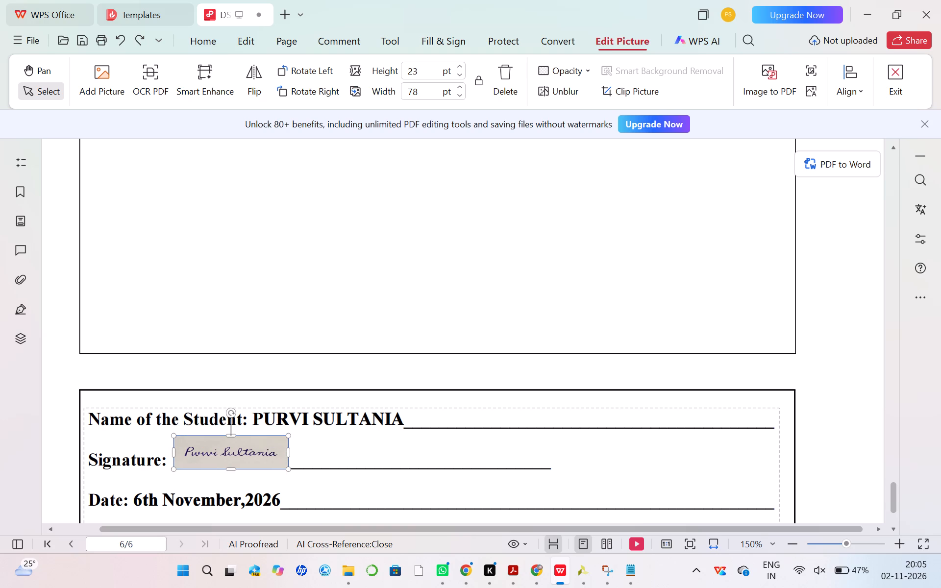
left_click(386, 307)
Shorten the signature picture from its bottom edge to a height of about 21 pt, clearing the Signature line.
scroll(386, 307, "up", 2)
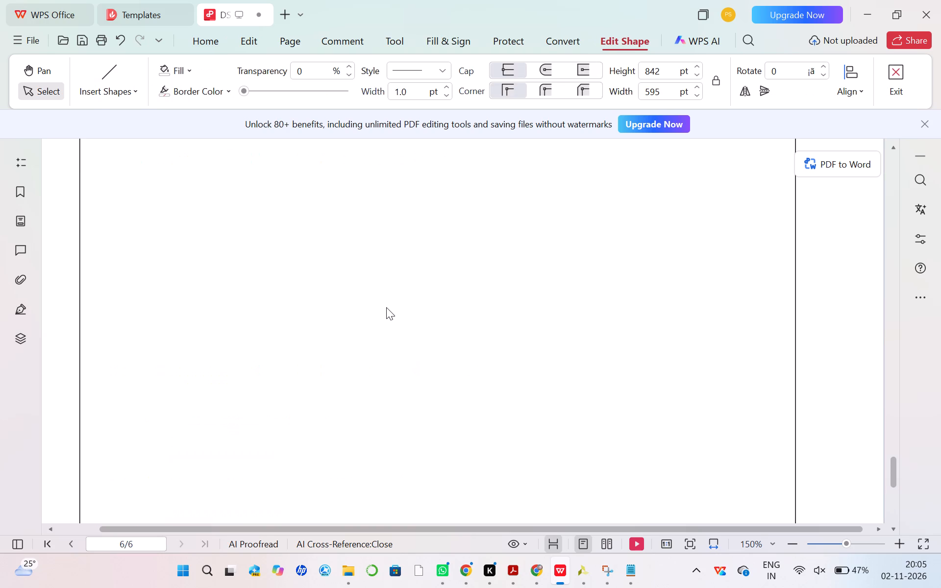
scroll(386, 307, "up", 1)
scroll(386, 307, "down", 18)
scroll(386, 307, "up", 1)
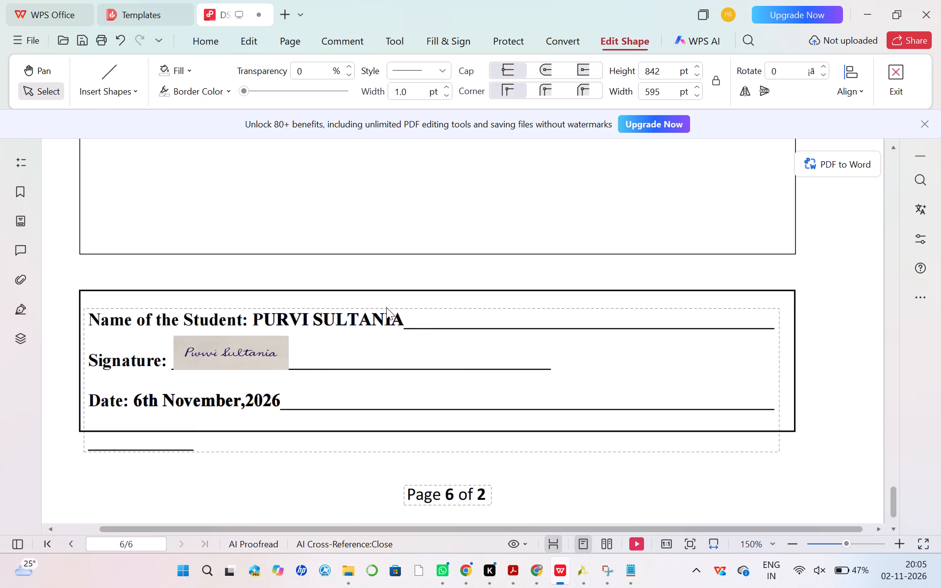
scroll(386, 307, "up", 1)
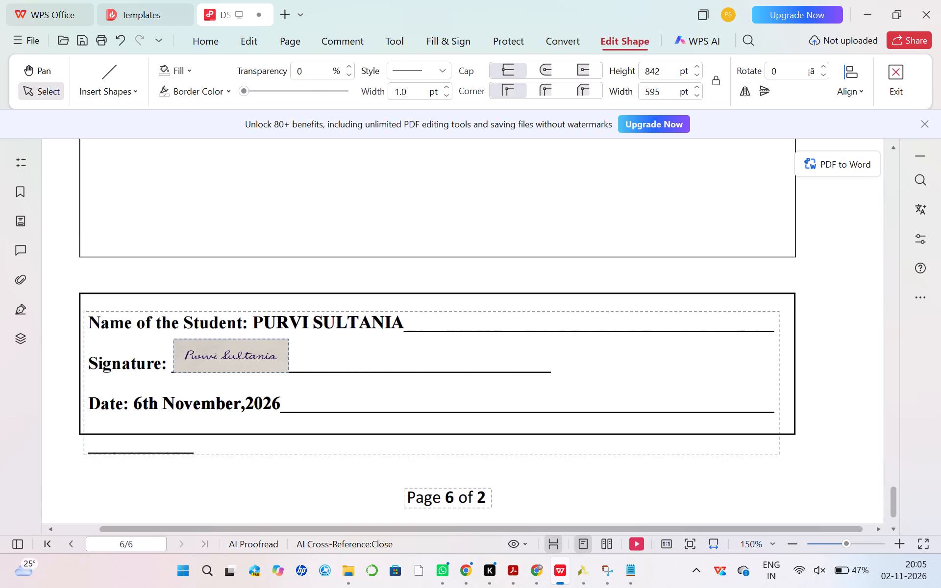
left_click(272, 363)
left_click_drag(232, 375, 232, 371)
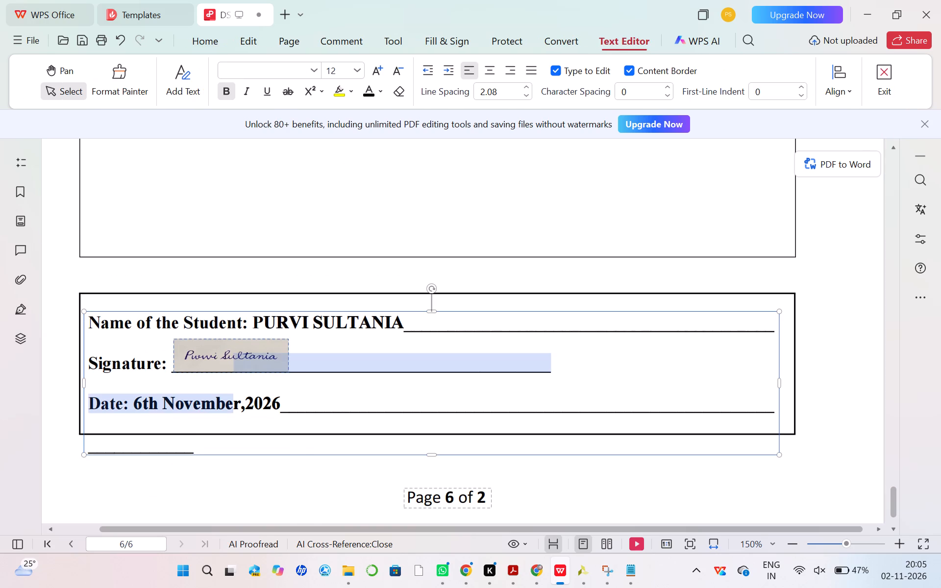
left_click_drag(232, 371, 232, 370)
left_click(212, 358)
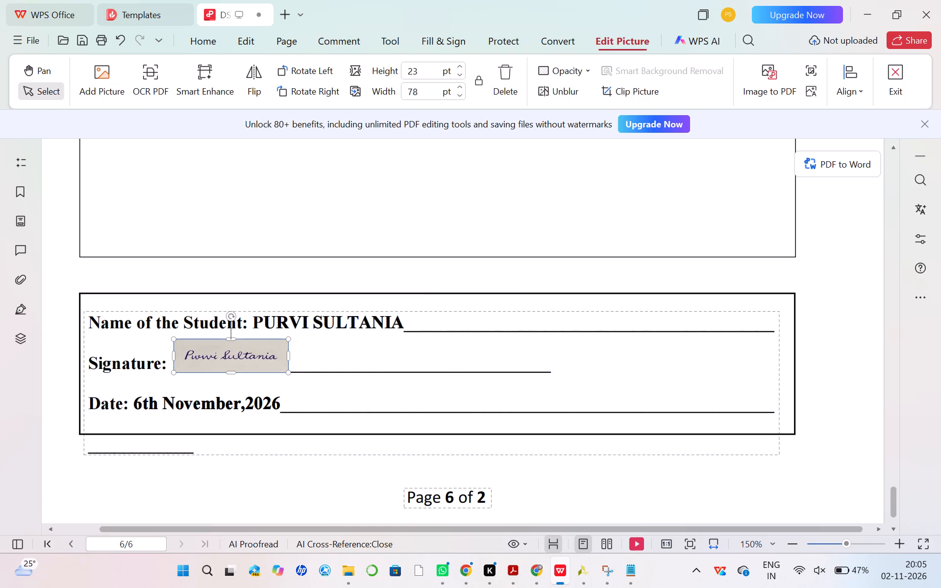
left_click(230, 371)
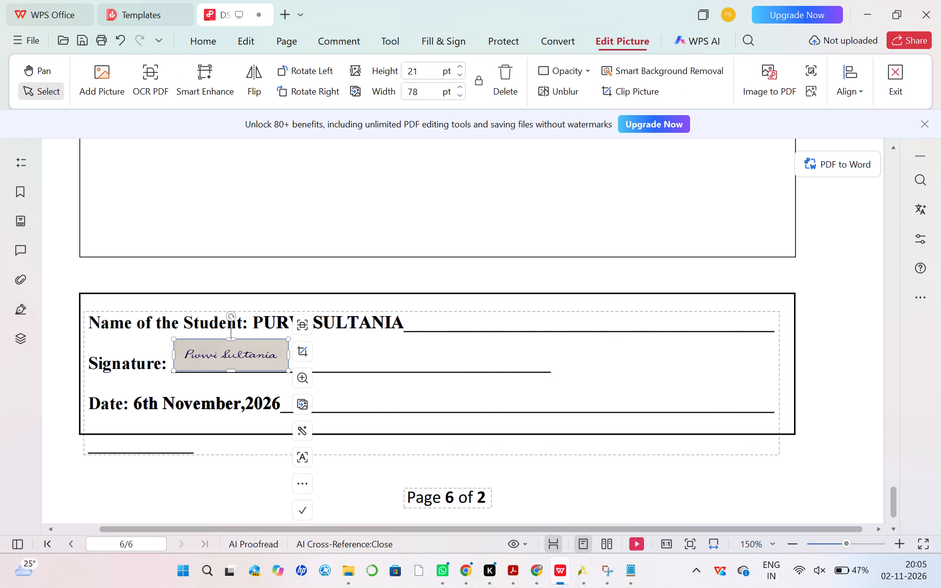
left_click(484, 210)
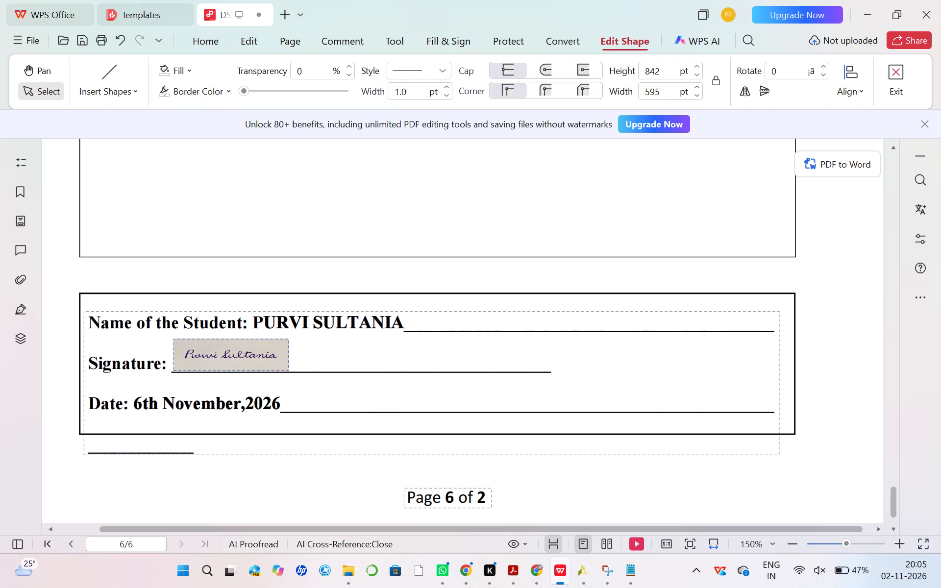
Widen the signature picture to about 80 pt toward the Signature label, and extend its top edge slightly upward.
left_click(191, 366)
left_click(176, 356)
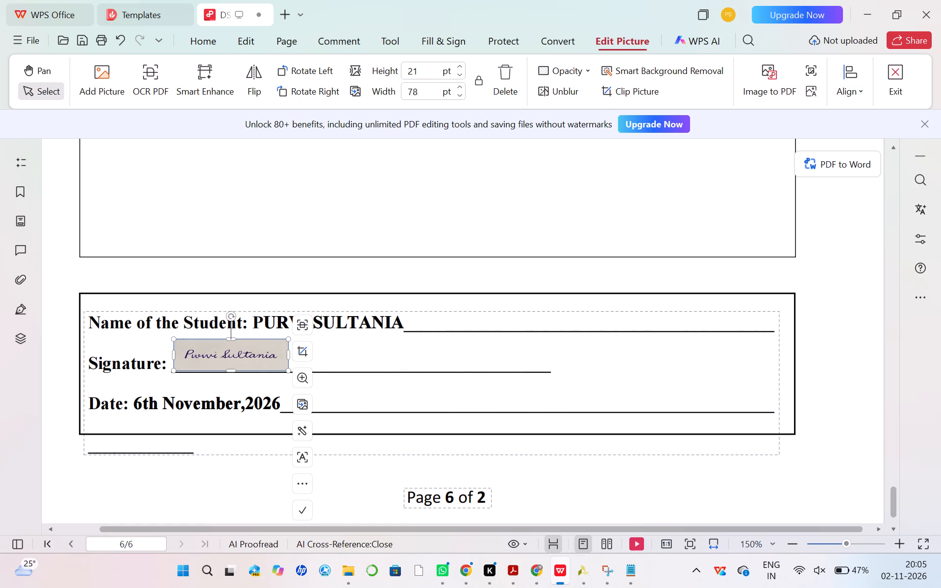
left_click(174, 355)
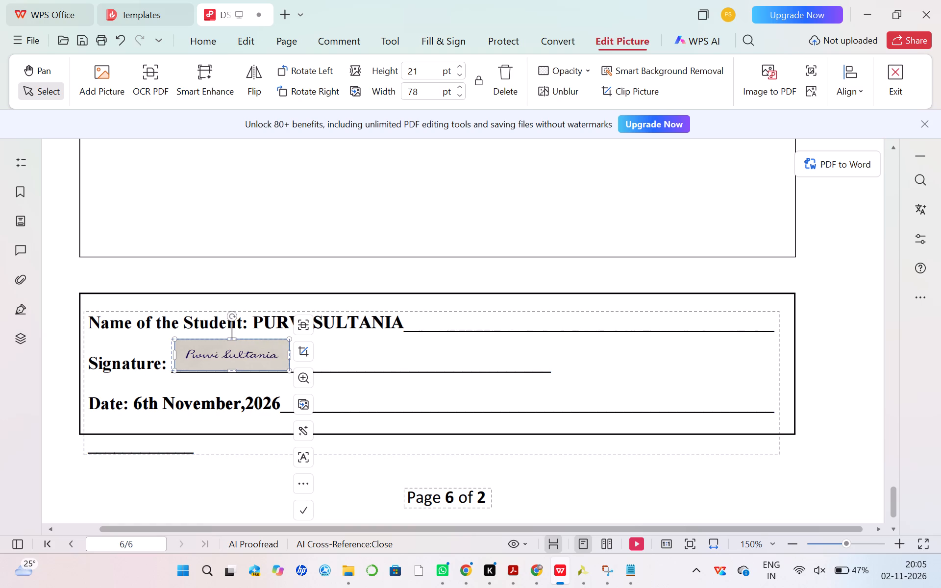
left_click(272, 234)
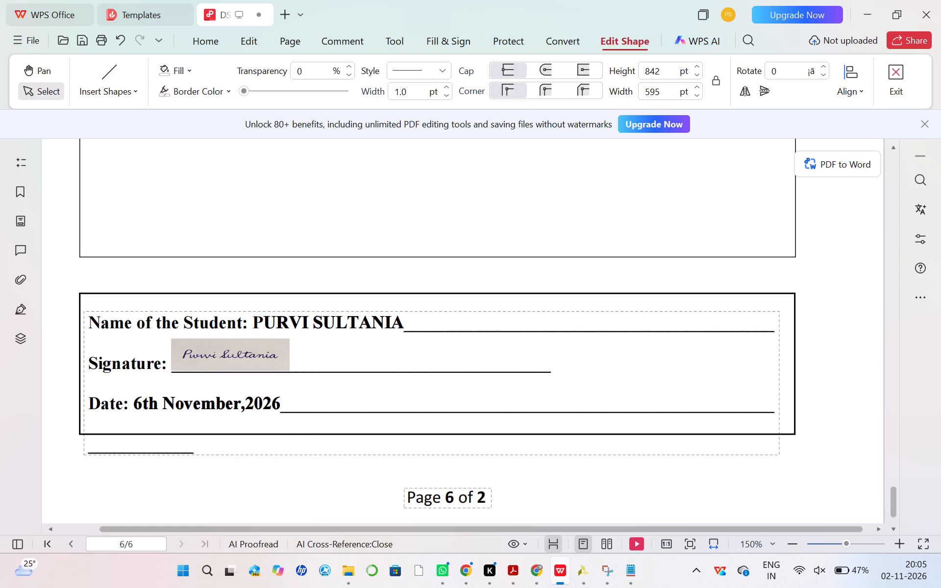
left_click(229, 351)
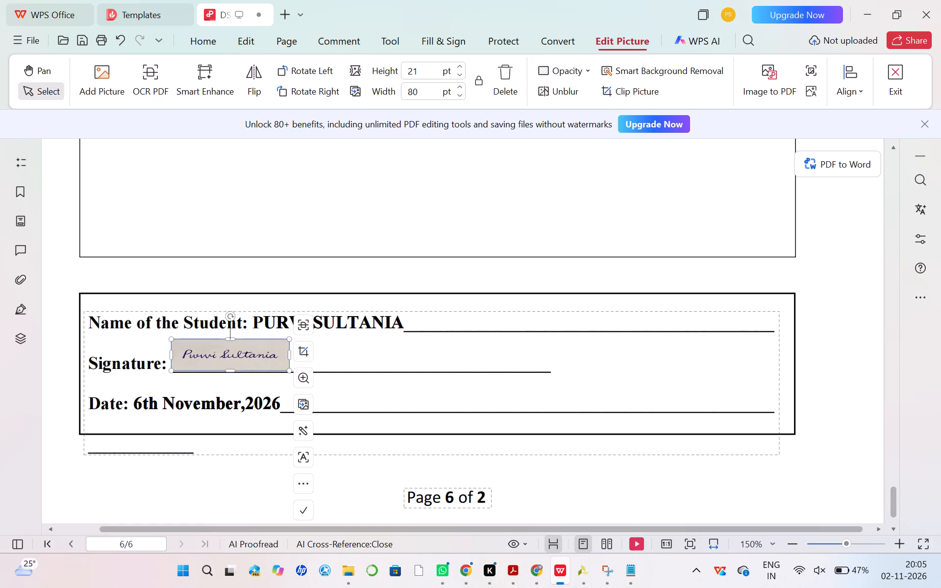
left_click_drag(231, 339, 232, 335)
left_click(286, 231)
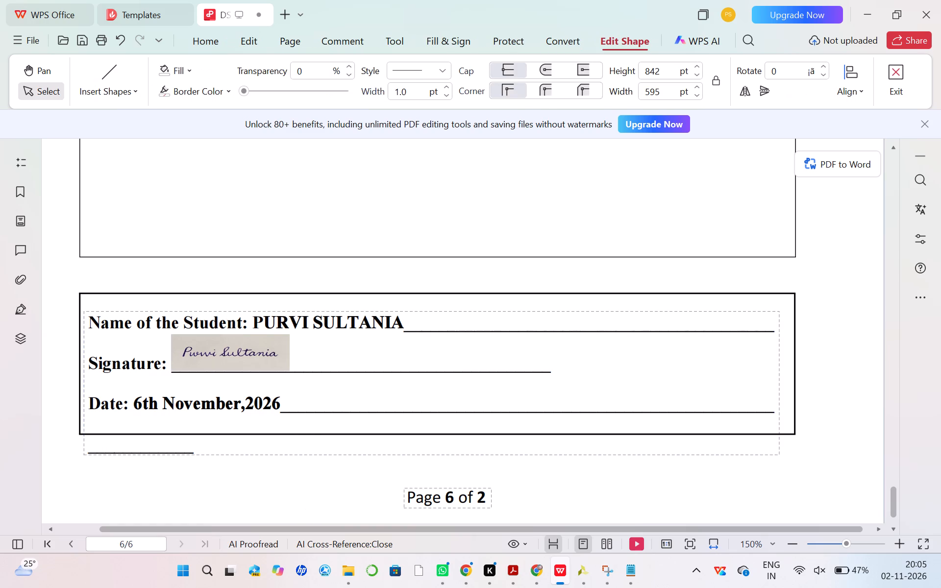
Check the report's Application/Key Highlights and Observations/Explanation/Working sections, going back to the end of page 4.
scroll(286, 231, "up", 6)
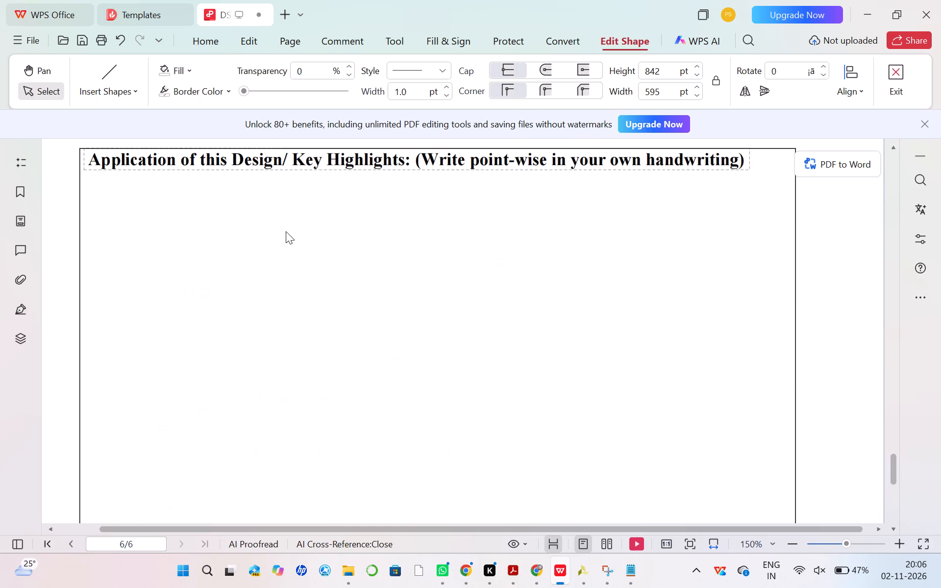
scroll(286, 231, "up", 8)
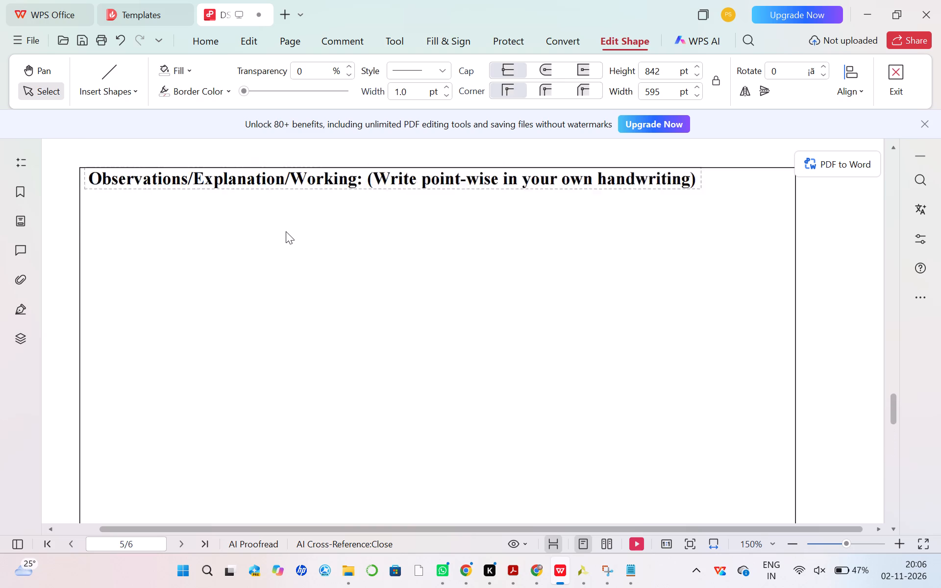
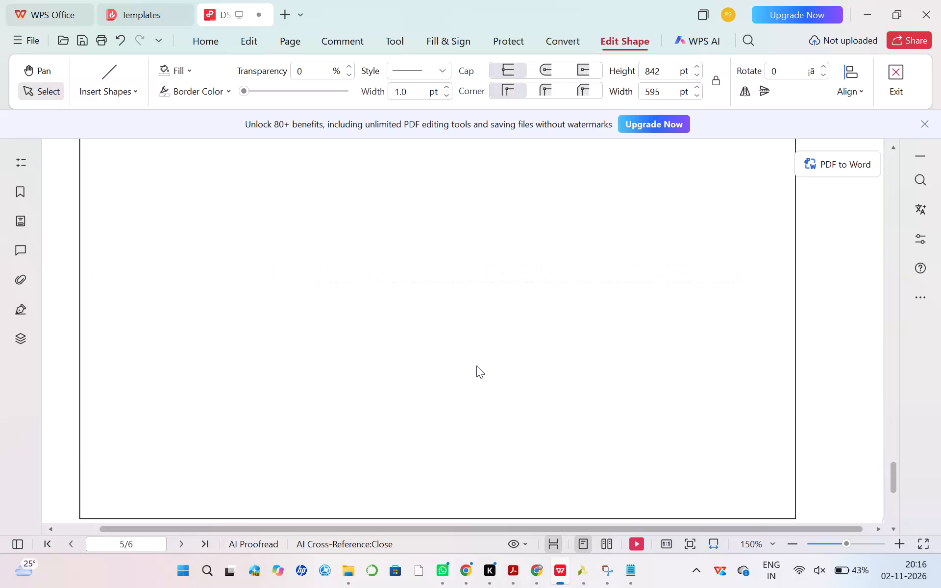
Paste the handwritten conclusion image onto page 6 and place it directly beneath the Conclusion heading.
scroll(476, 366, "down", 1)
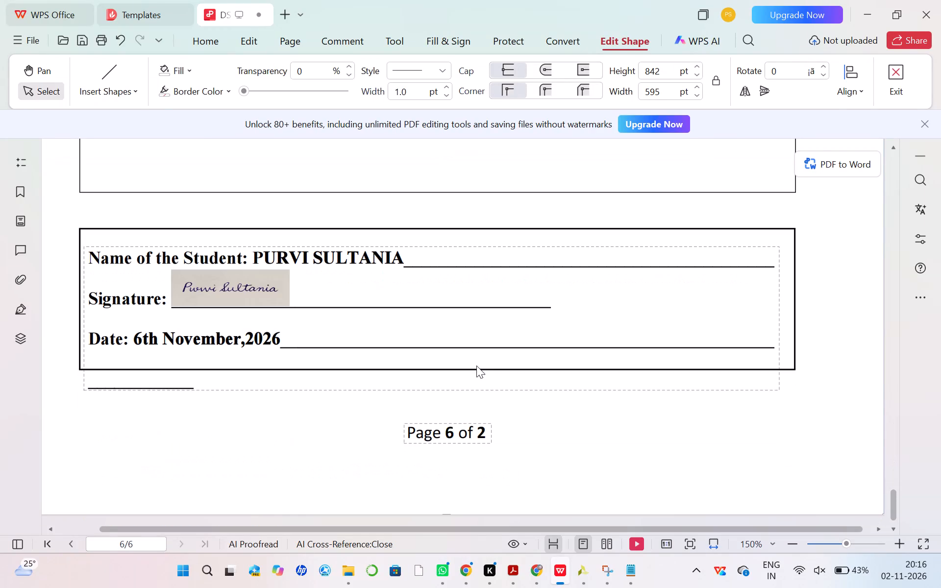
scroll(476, 366, "down", 1)
scroll(476, 366, "up", 1)
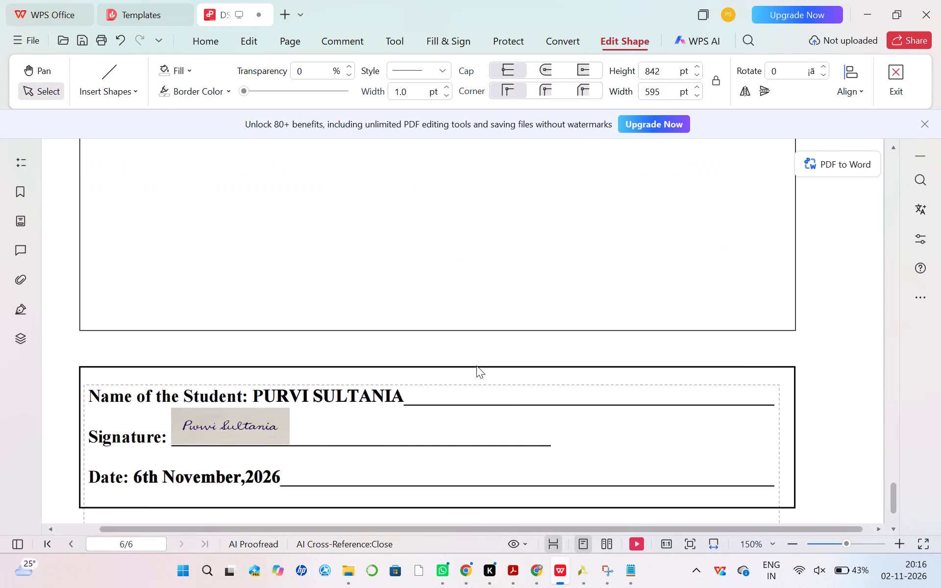
scroll(476, 366, "up", 1)
left_click(476, 366)
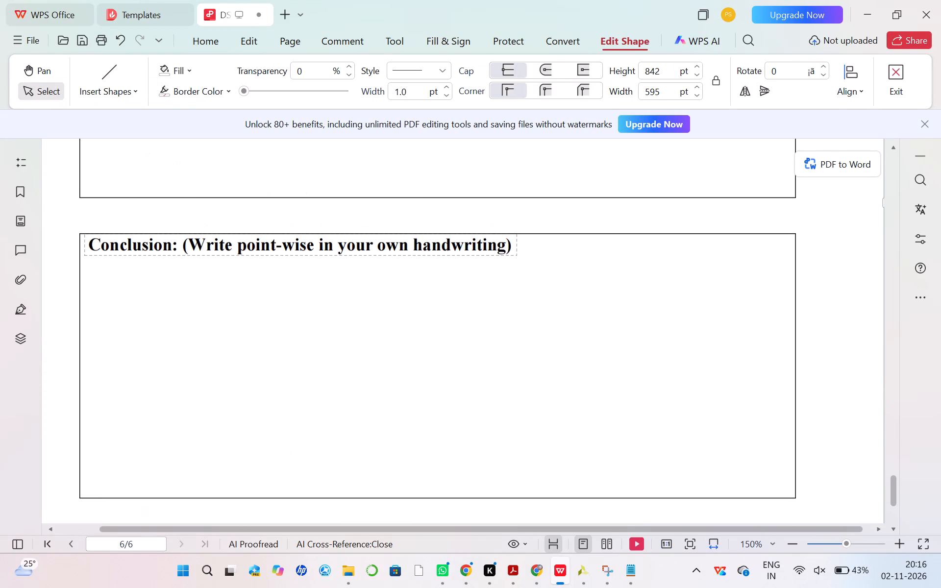
key("ctrl+v")
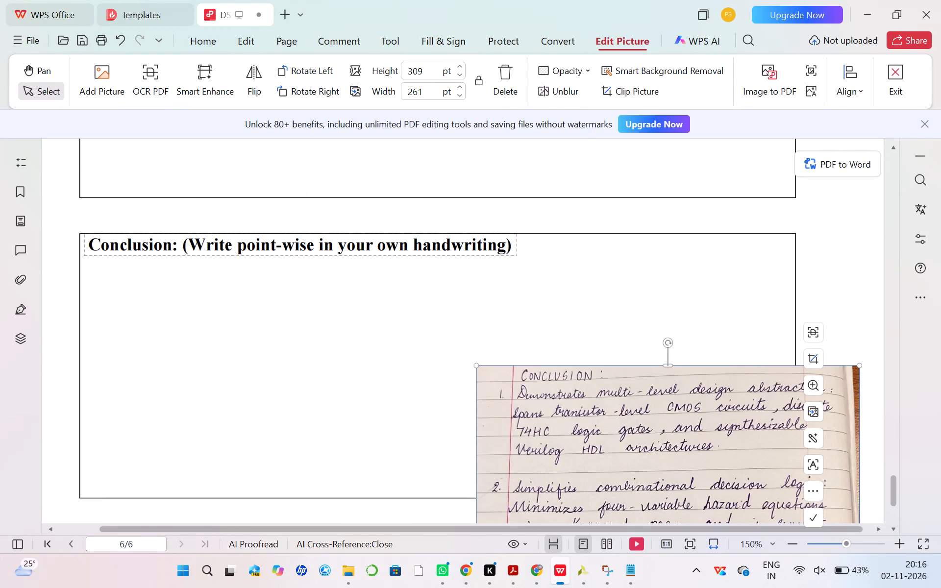
left_click_drag(578, 415, 294, 308)
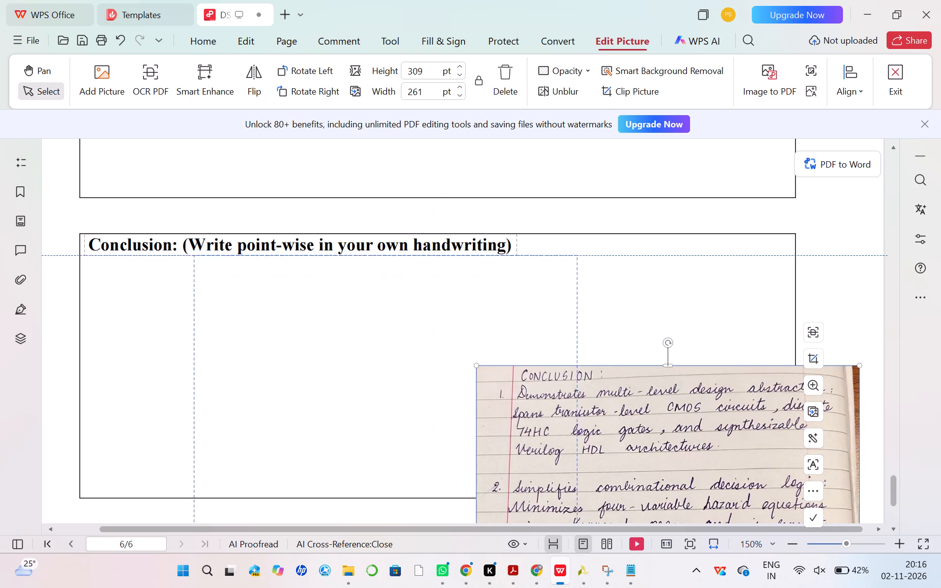
left_click_drag(294, 308, 293, 308)
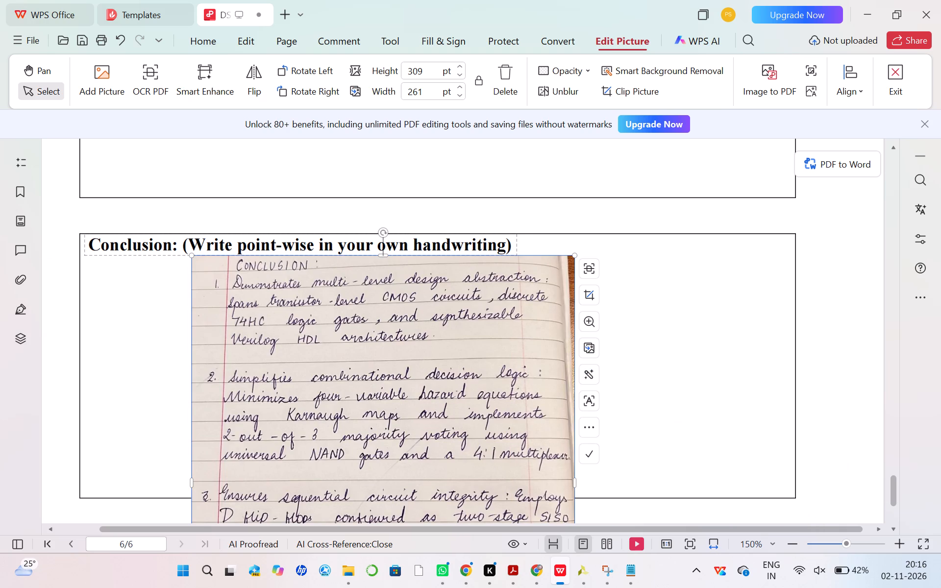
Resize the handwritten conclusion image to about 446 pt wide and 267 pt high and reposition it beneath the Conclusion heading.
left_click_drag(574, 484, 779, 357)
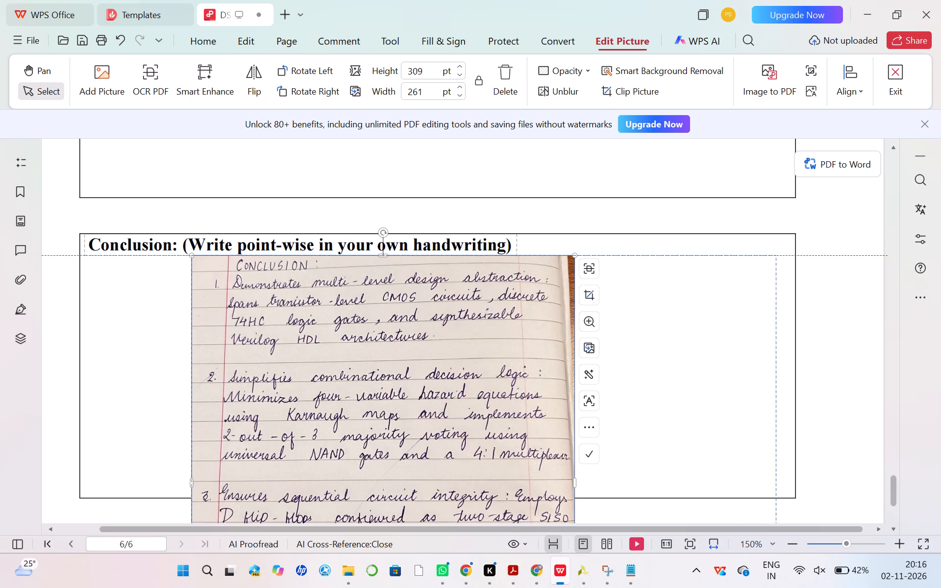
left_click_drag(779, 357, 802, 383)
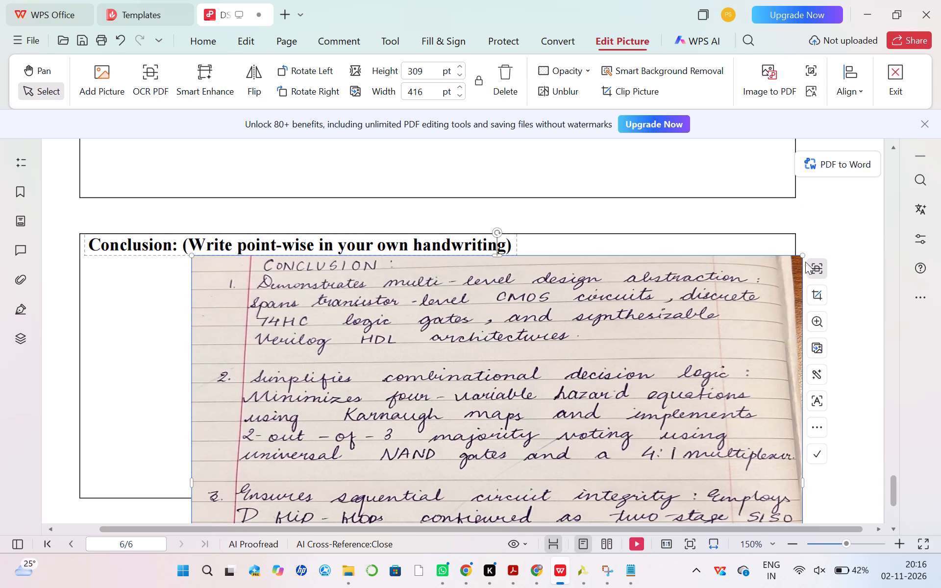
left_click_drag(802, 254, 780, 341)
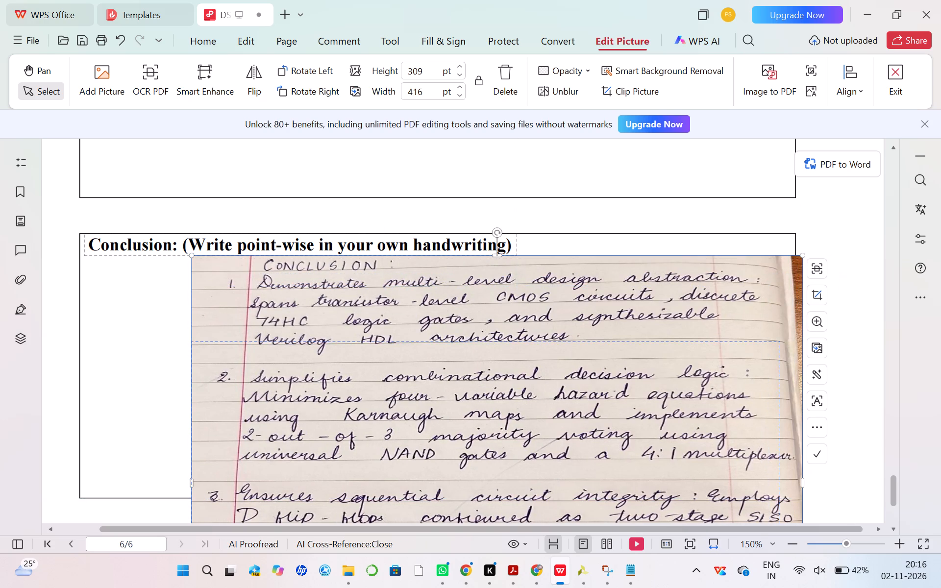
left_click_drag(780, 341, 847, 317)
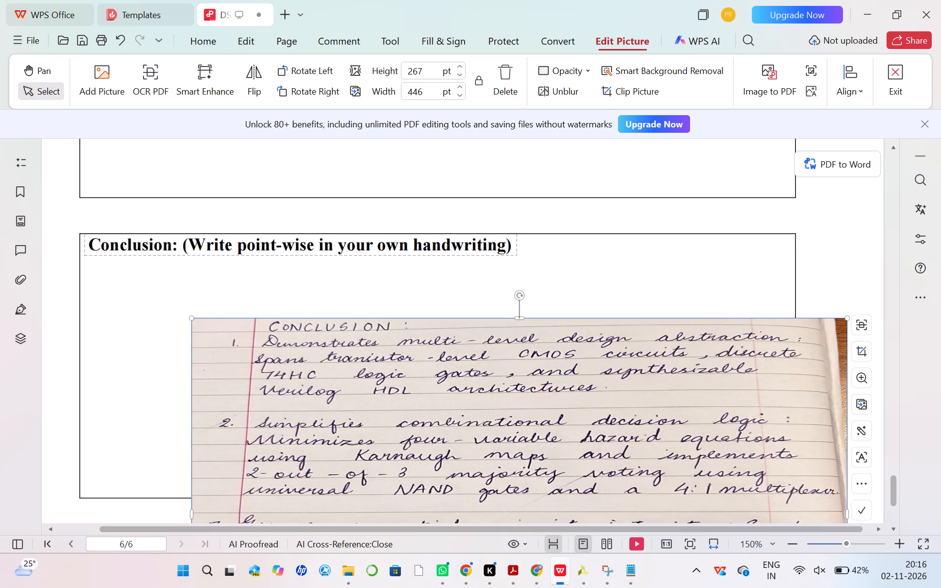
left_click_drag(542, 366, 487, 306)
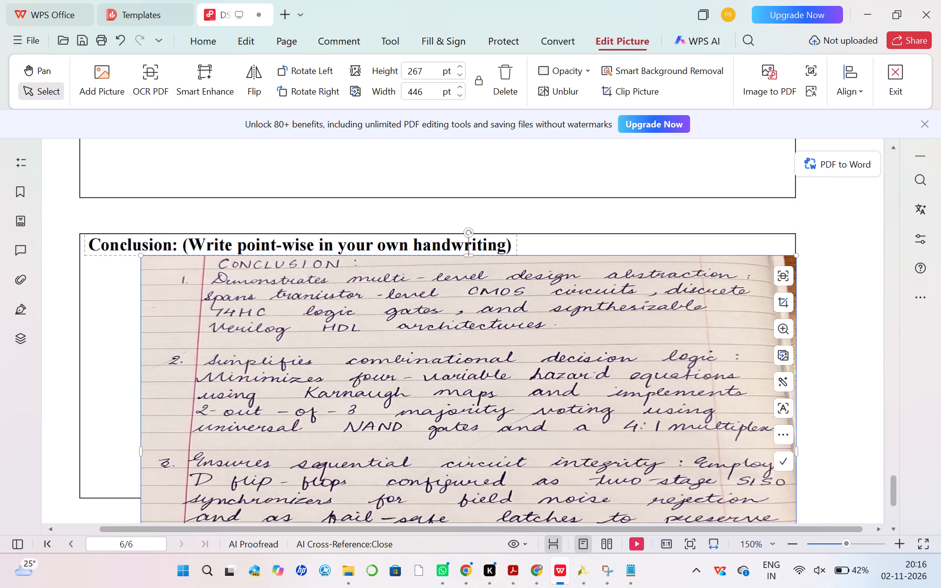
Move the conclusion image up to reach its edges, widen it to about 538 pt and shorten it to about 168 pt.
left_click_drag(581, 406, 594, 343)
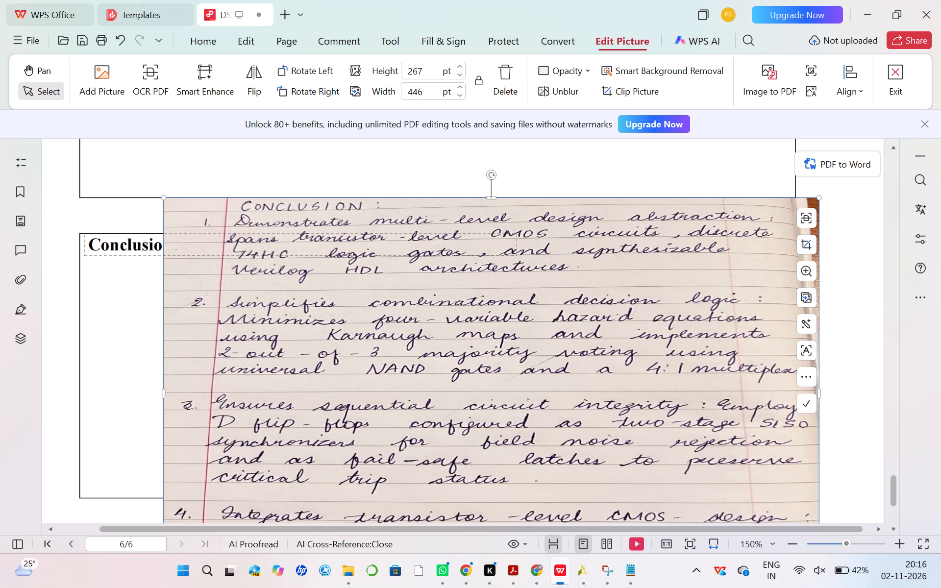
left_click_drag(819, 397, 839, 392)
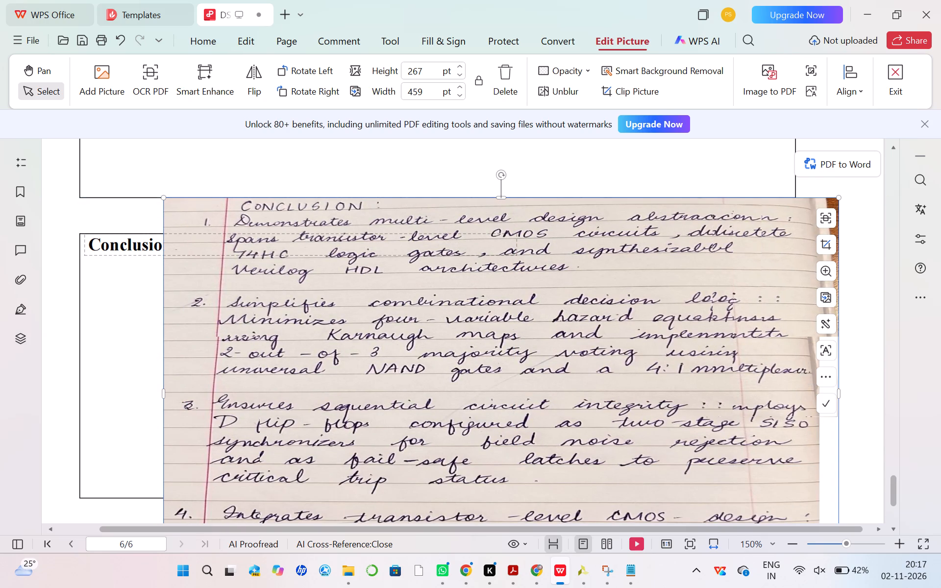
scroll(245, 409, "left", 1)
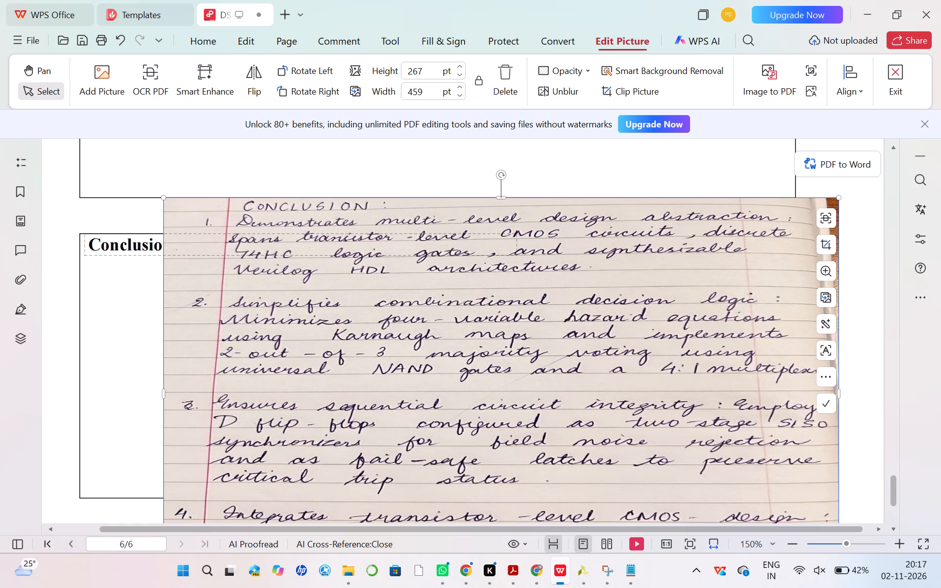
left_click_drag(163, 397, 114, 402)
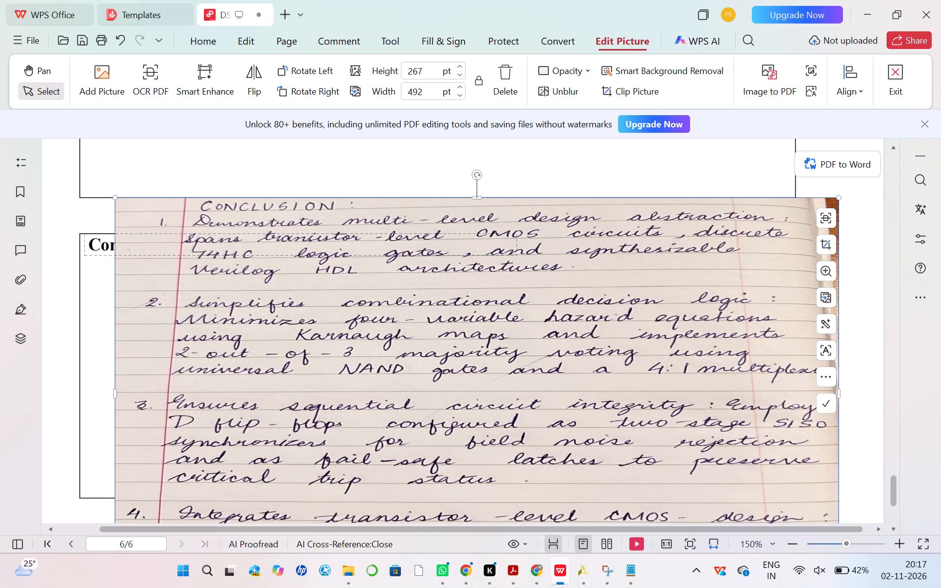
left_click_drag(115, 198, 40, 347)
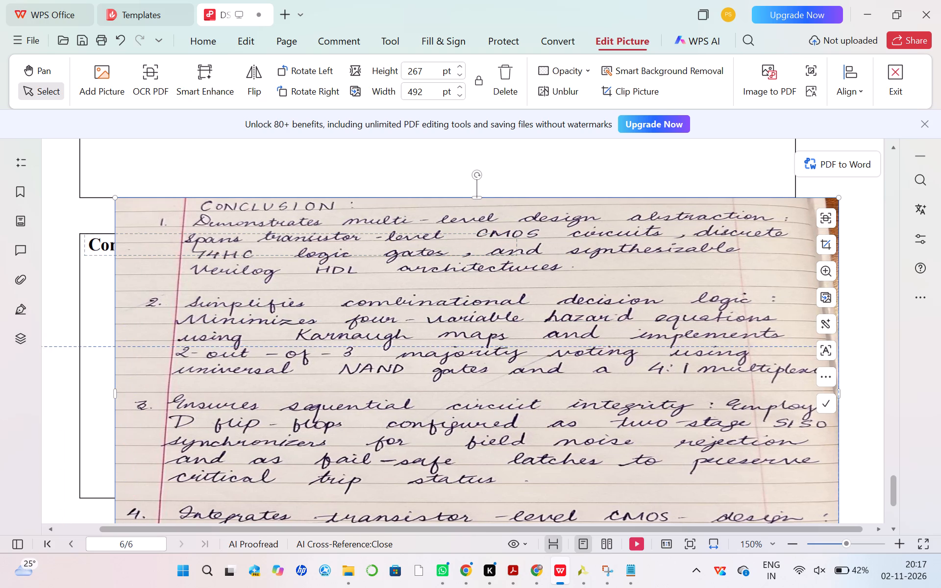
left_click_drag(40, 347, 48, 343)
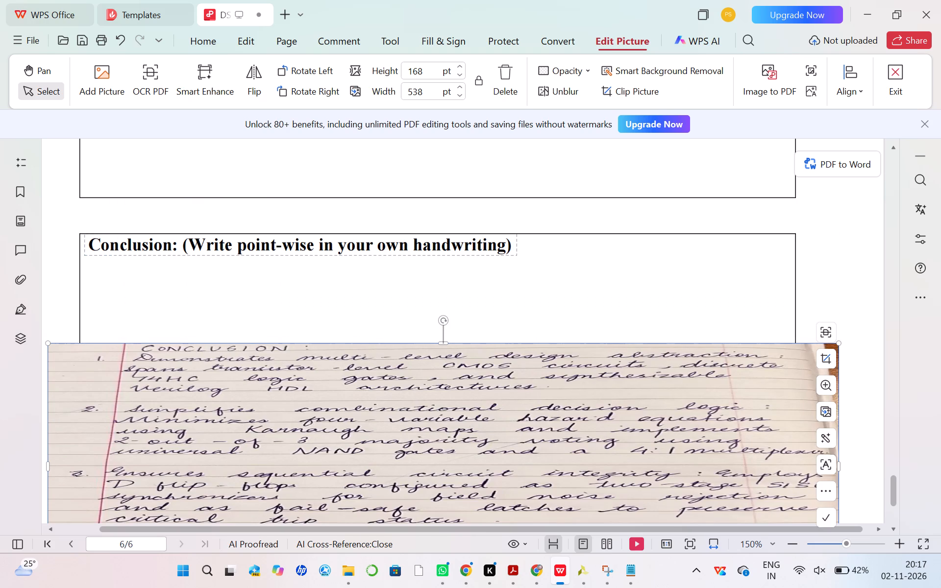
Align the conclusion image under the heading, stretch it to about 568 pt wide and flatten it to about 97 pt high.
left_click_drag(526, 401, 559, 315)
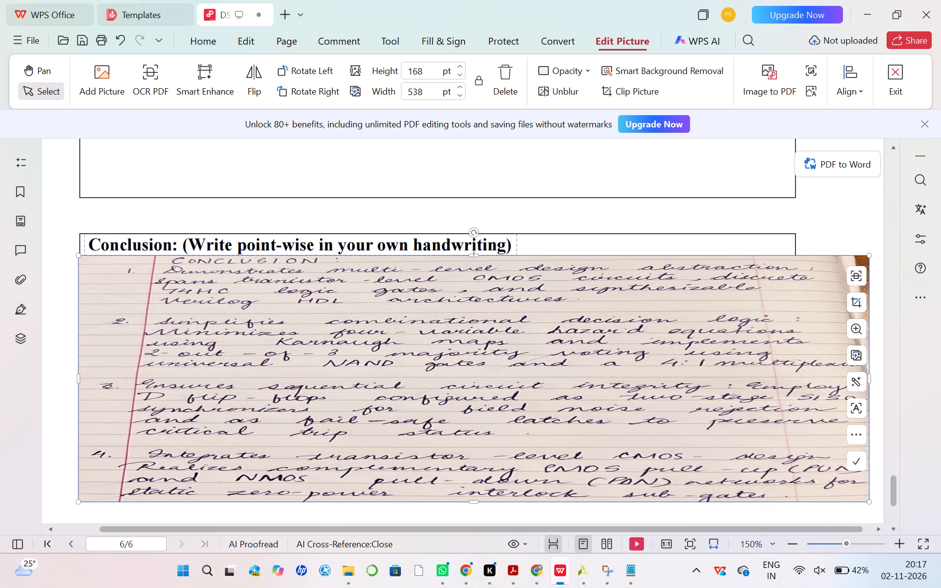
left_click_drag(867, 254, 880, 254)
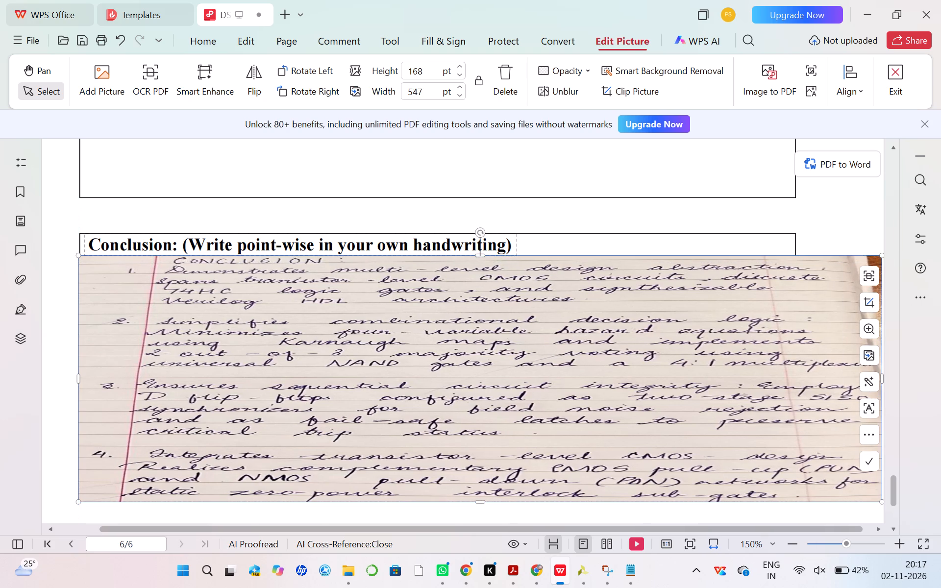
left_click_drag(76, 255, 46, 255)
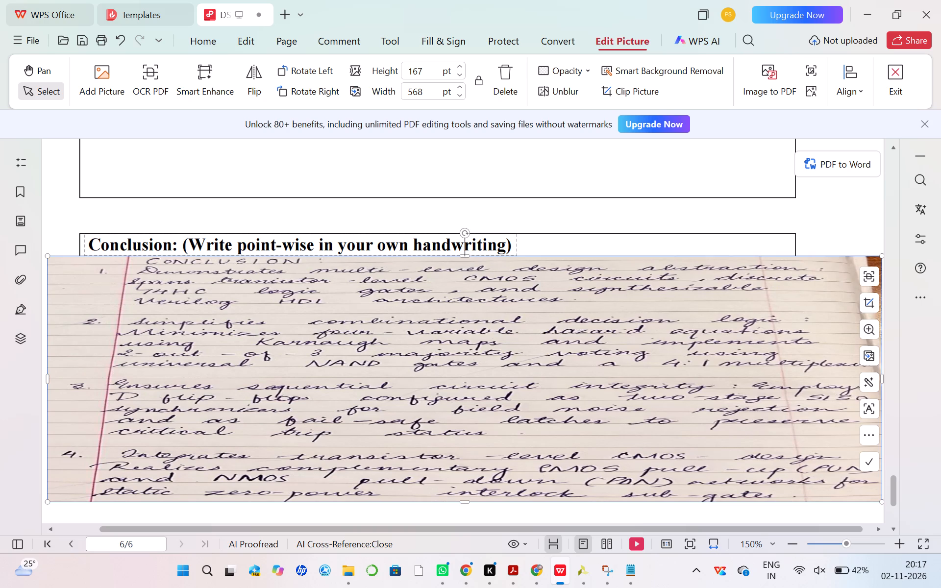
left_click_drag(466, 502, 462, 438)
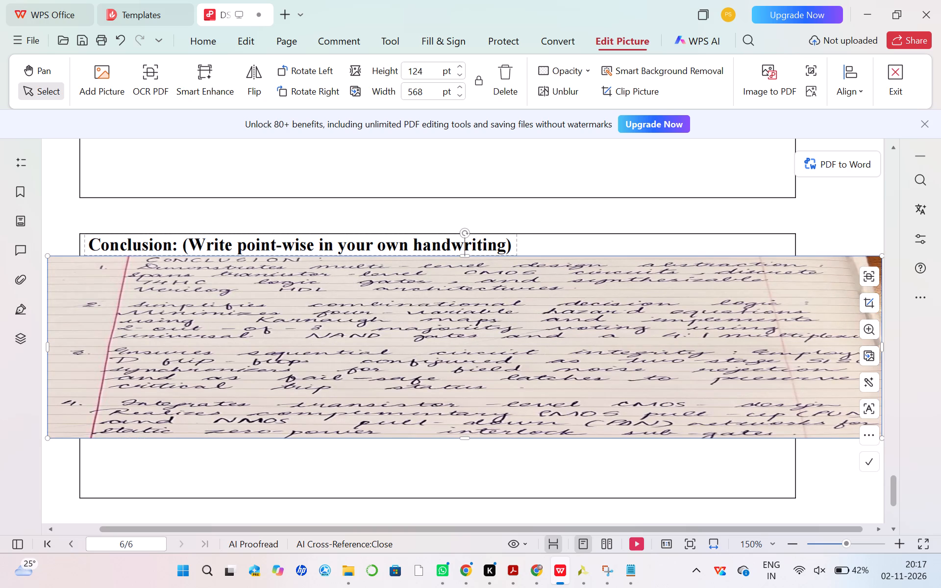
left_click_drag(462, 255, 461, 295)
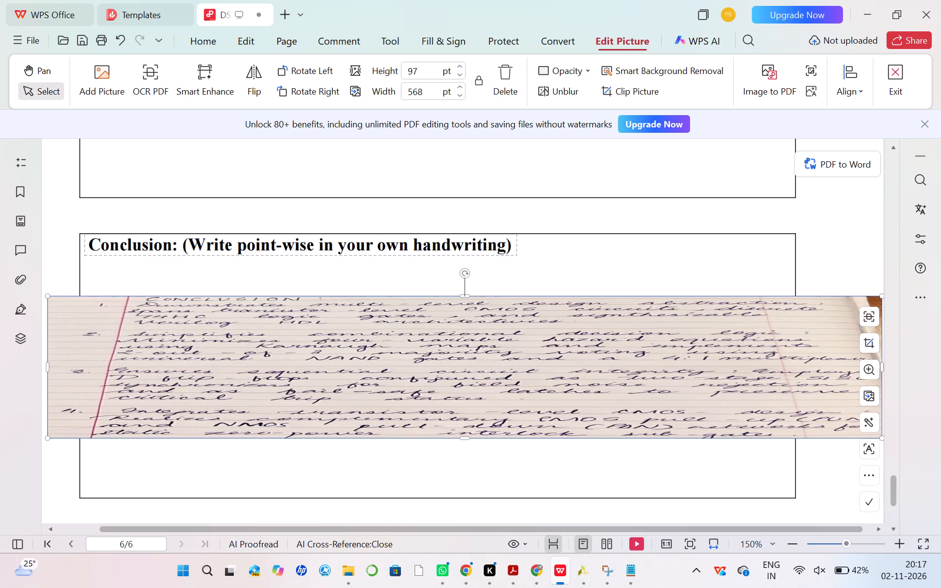
Fit the conclusion image inside the Conclusion box's borders at about 478 pt wide and 155 pt high.
left_click_drag(47, 367, 115, 370)
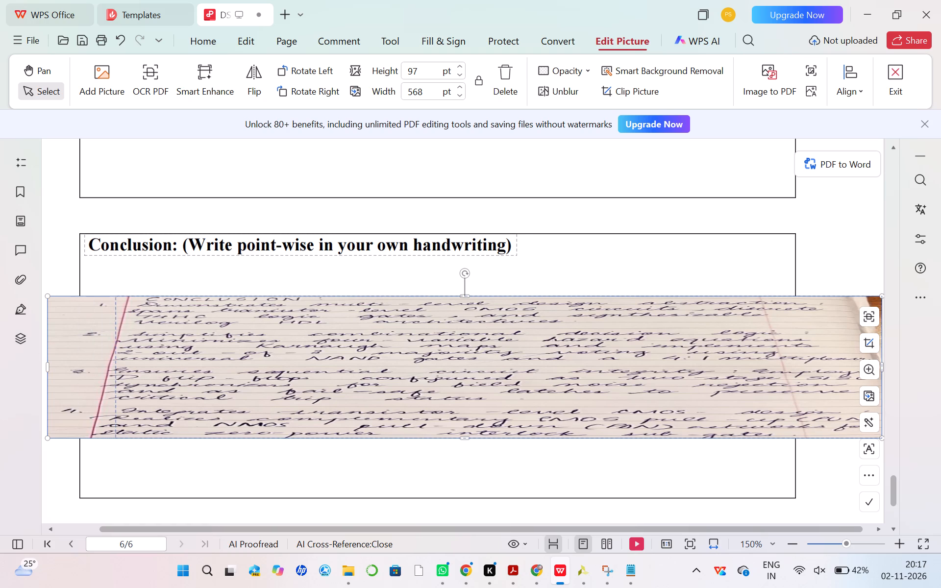
left_click_drag(115, 370, 85, 372)
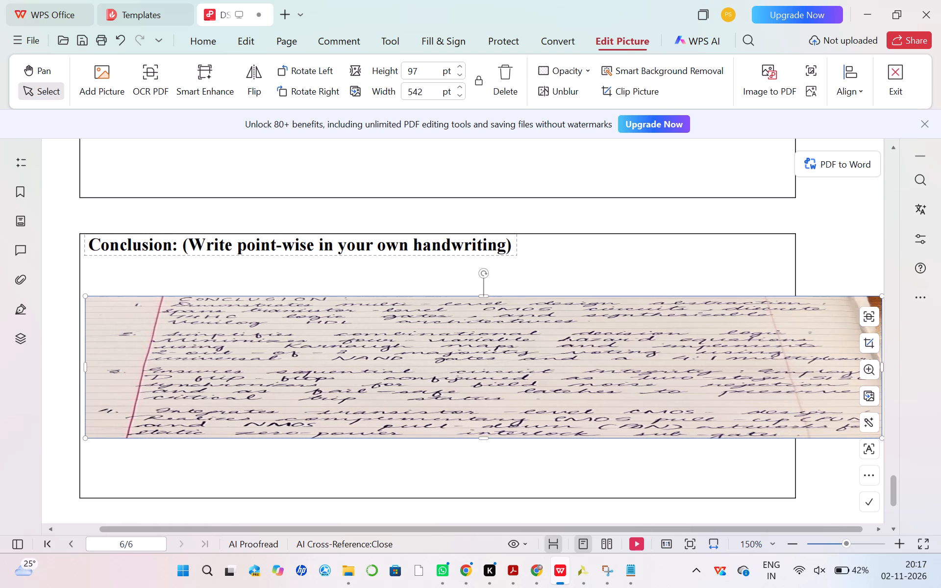
left_click_drag(884, 370, 790, 383)
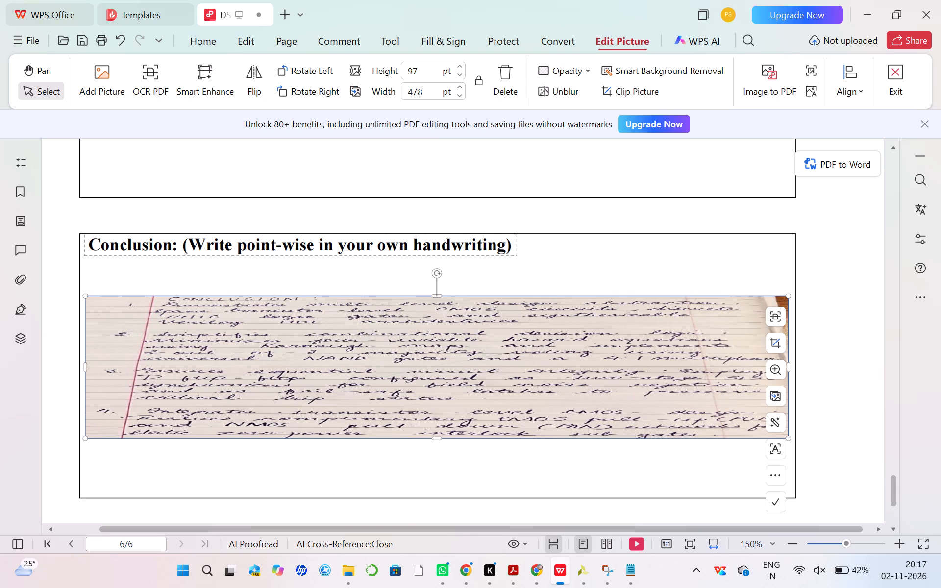
left_click_drag(438, 297, 438, 263)
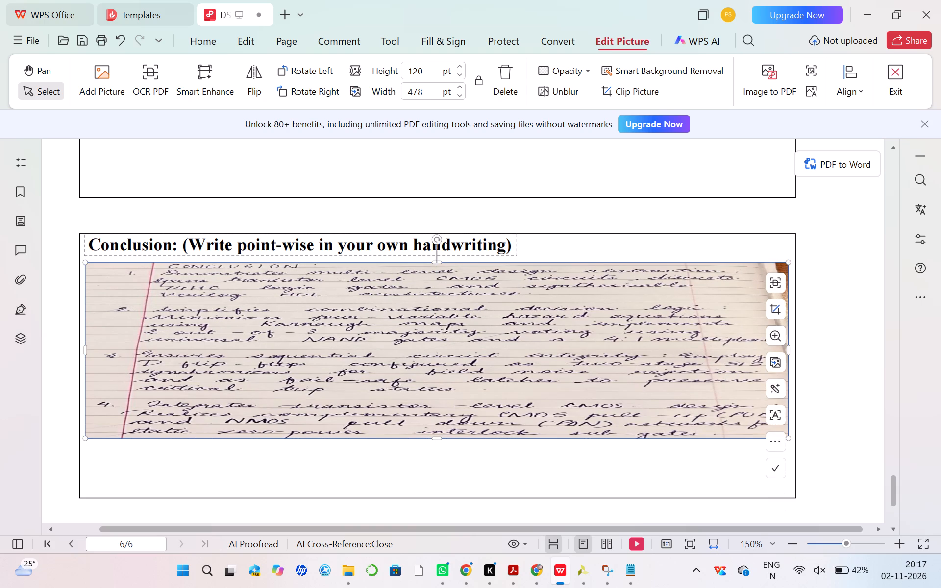
left_click_drag(438, 439, 438, 473)
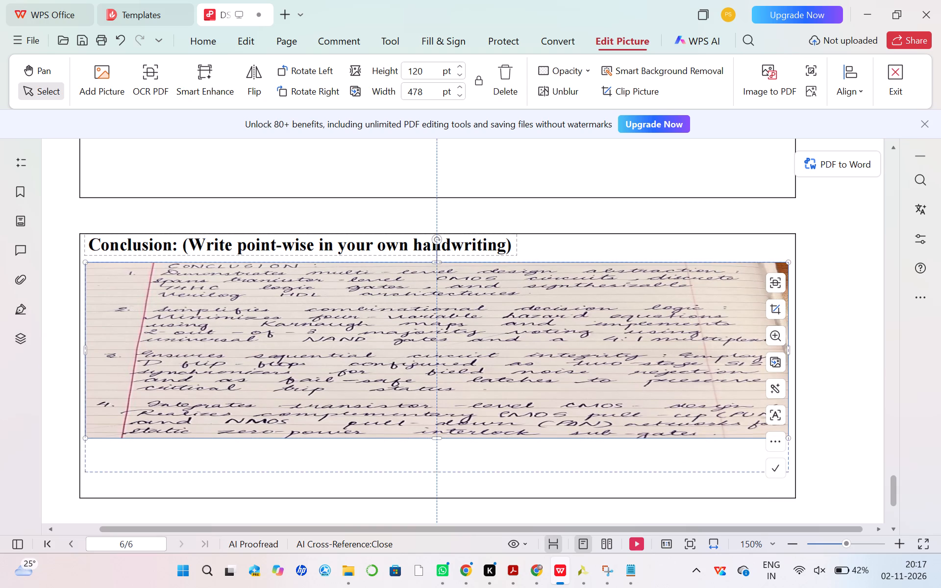
left_click_drag(438, 473, 437, 490)
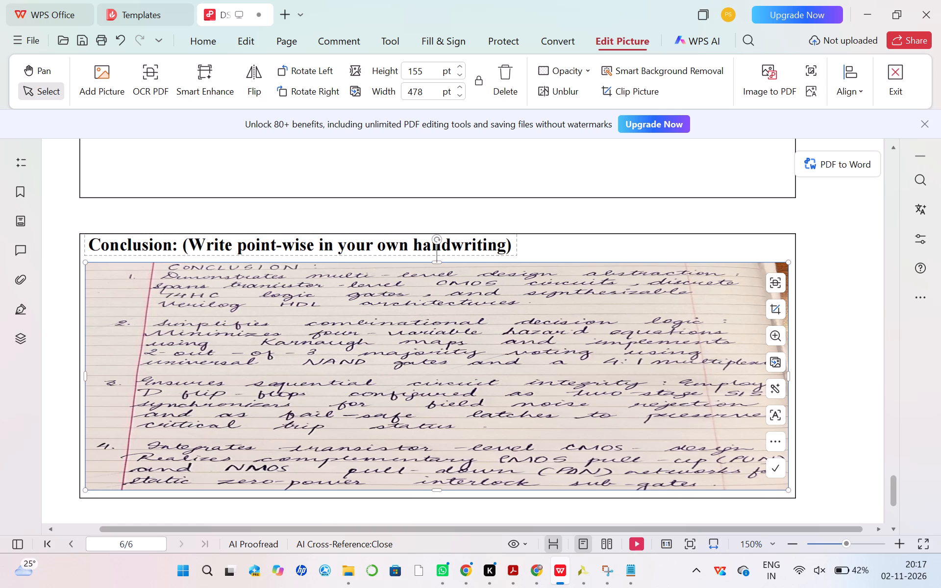
Delete the instruction "(Write point-wise in your own handwriting)" from the heading so it reads only "Conclusion:".
left_click(511, 247)
key("BackSpace")
key("BackSpace")
key("BackSpace")
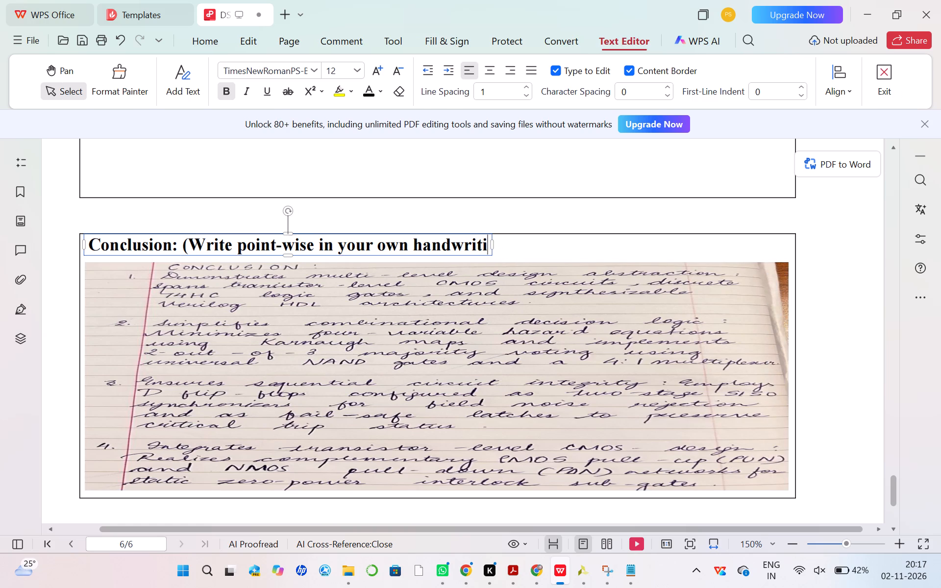
key("BackSpace")
key("BackSpace")
key("BackSpace")
key("BackSpace")
key("BackSpace")
key("BackSpace")
key("BackSpace")
key("BackSpace")
key("BackSpace")
key("BackSpace")
key("BackSpace")
key("BackSpace")
key("BackSpace")
key("BackSpace")
key("BackSpace")
key("BackSpace")
key("BackSpace")
key("BackSpace")
key("BackSpace")
key("BackSpace")
key("BackSpace")
key("BackSpace")
key("BackSpace")
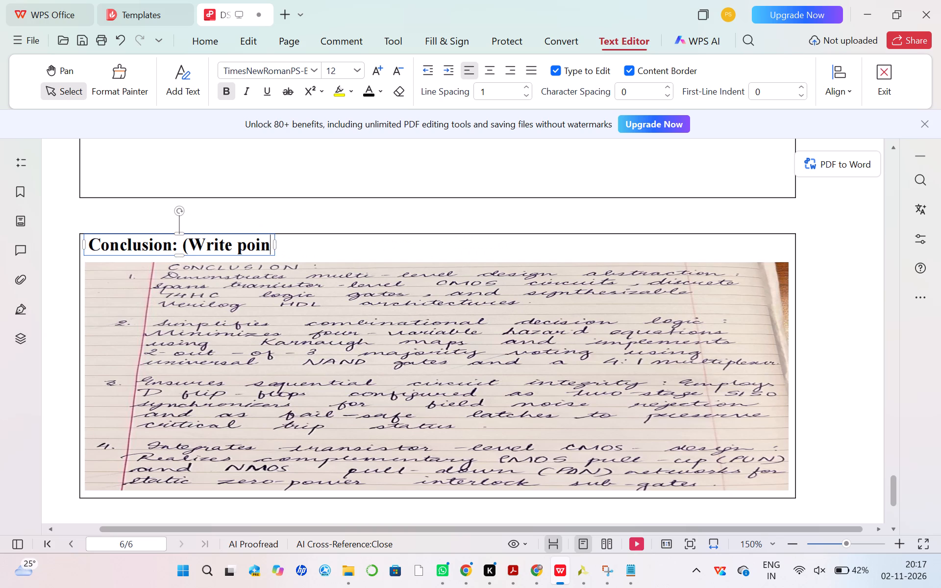
key("BackSpace")
key("BackSpace")
key("BackSpace")
key("BackSpace")
key("BackSpace")
key("BackSpace")
key("BackSpace")
key("BackSpace")
key("BackSpace")
key("BackSpace")
key("BackSpace")
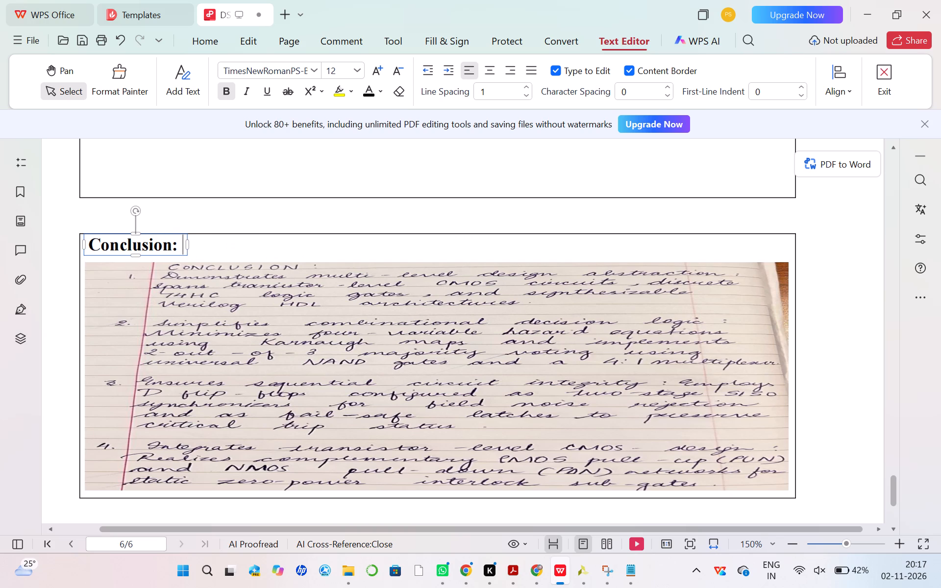
key("BackSpace")
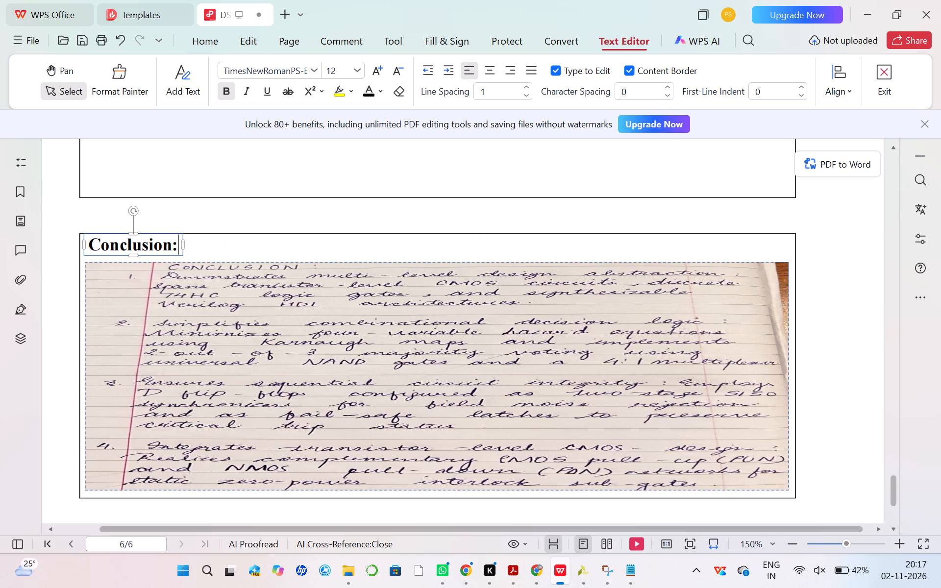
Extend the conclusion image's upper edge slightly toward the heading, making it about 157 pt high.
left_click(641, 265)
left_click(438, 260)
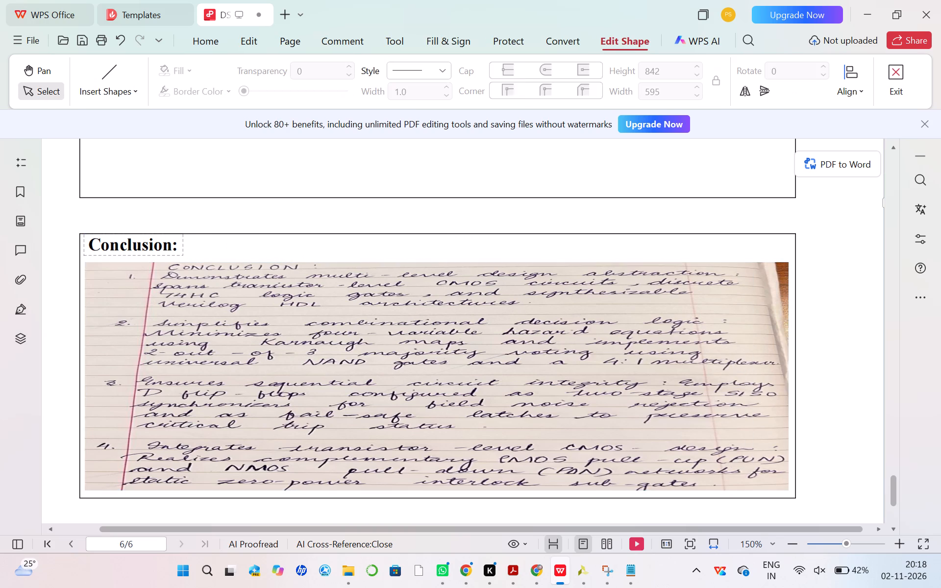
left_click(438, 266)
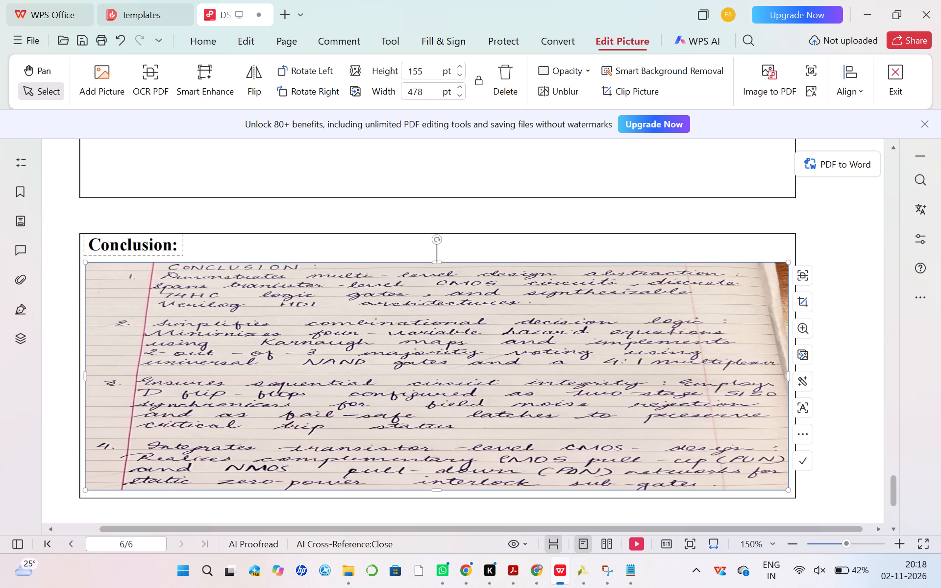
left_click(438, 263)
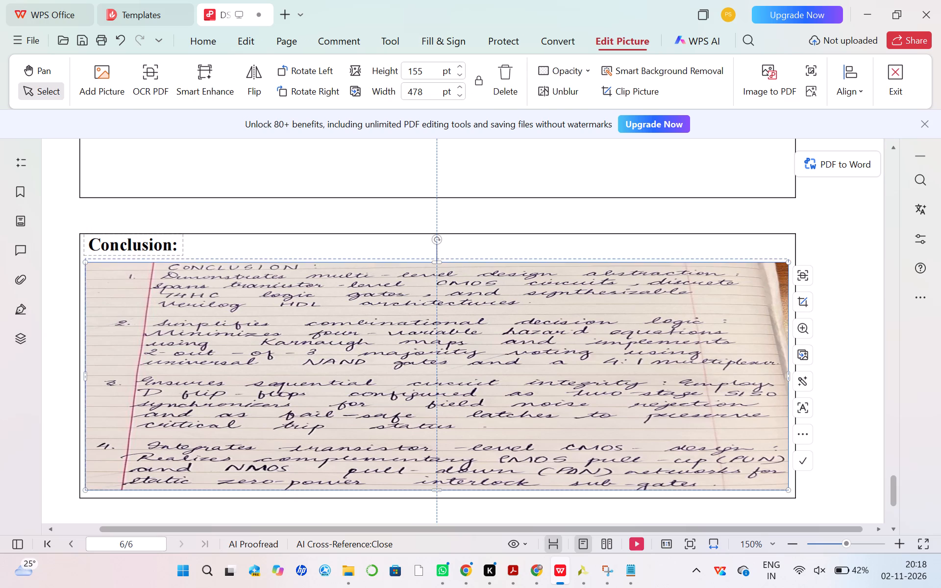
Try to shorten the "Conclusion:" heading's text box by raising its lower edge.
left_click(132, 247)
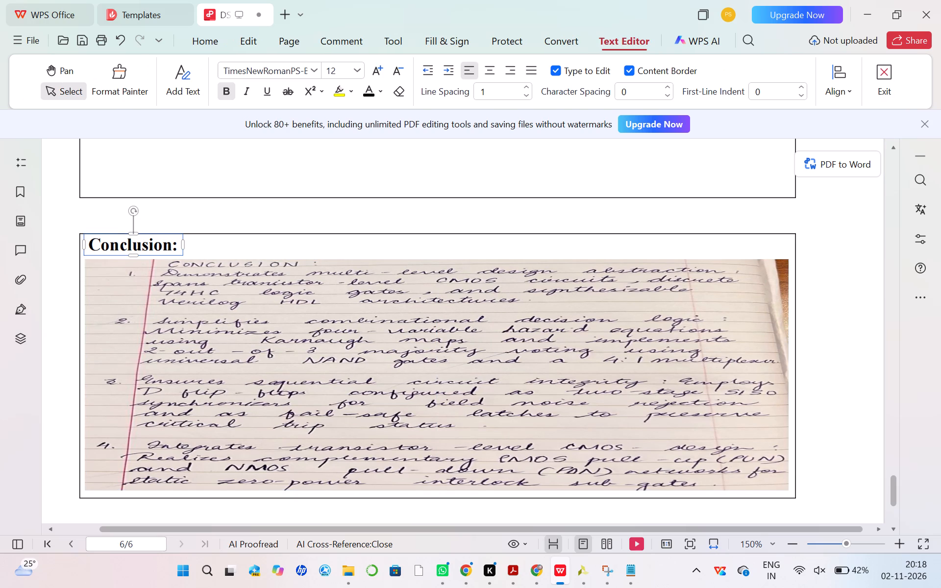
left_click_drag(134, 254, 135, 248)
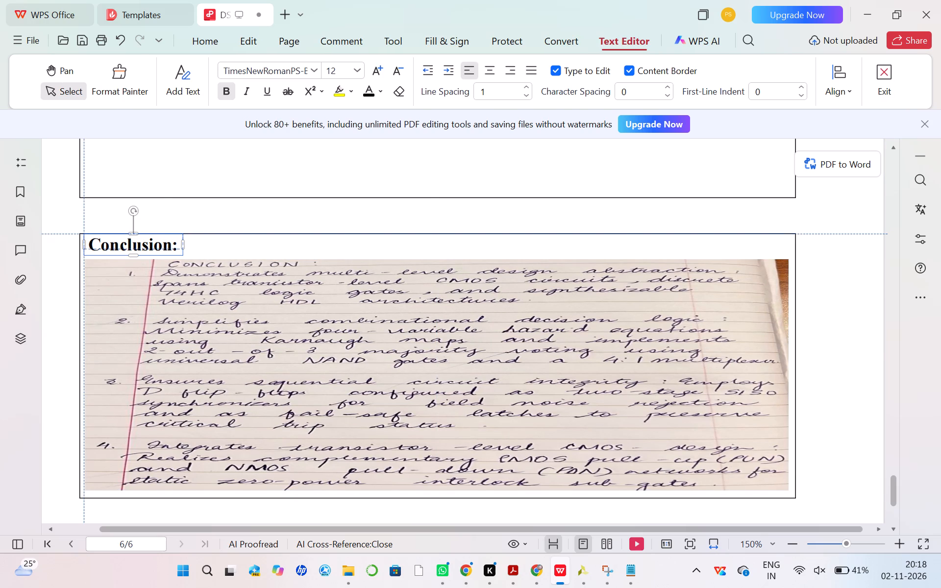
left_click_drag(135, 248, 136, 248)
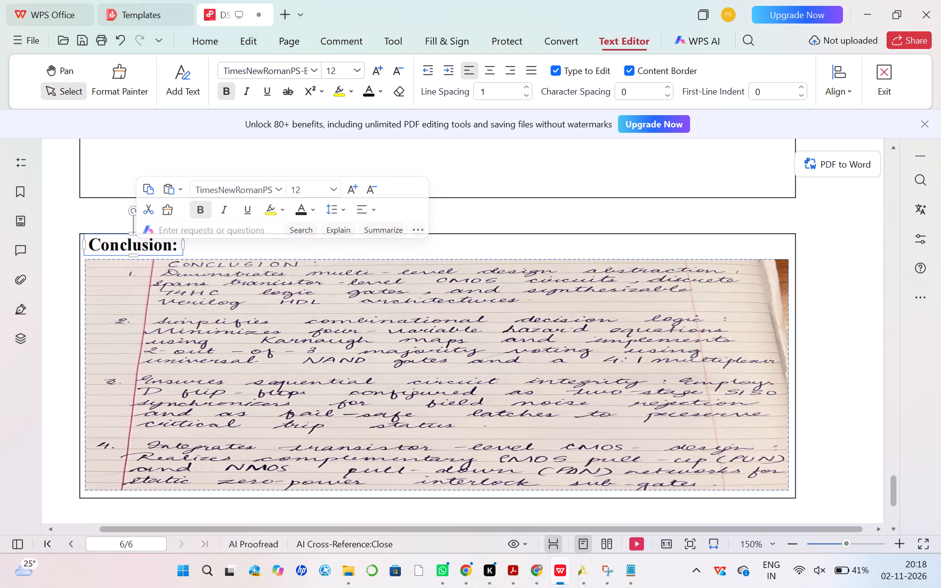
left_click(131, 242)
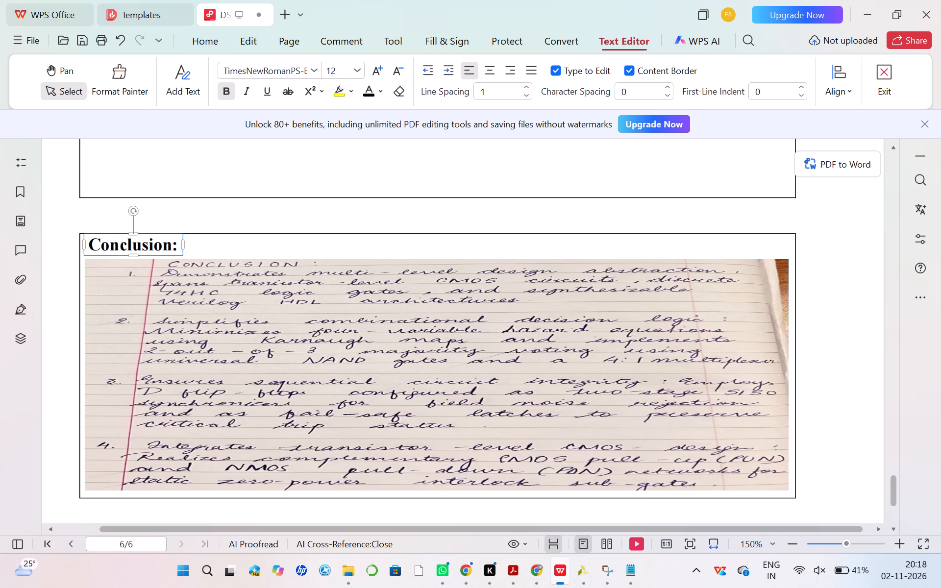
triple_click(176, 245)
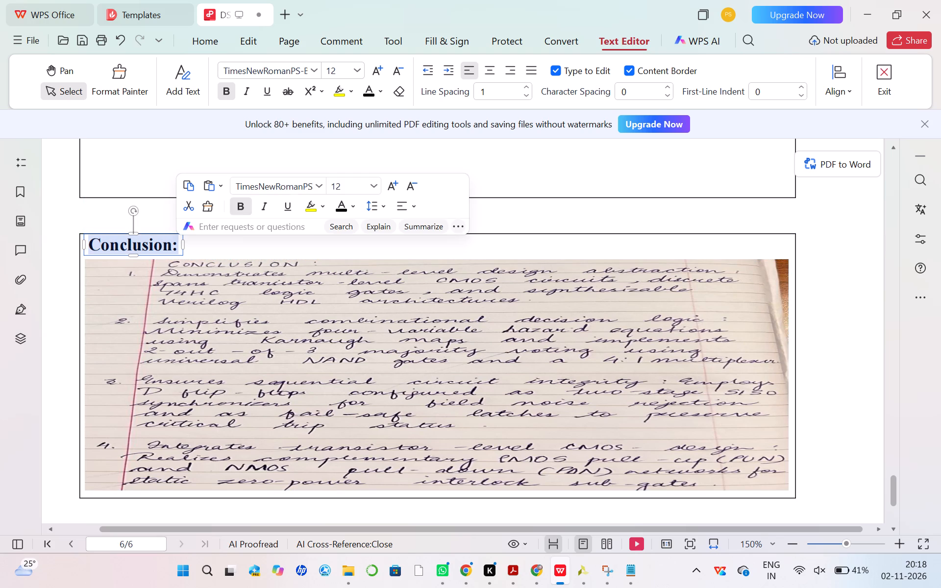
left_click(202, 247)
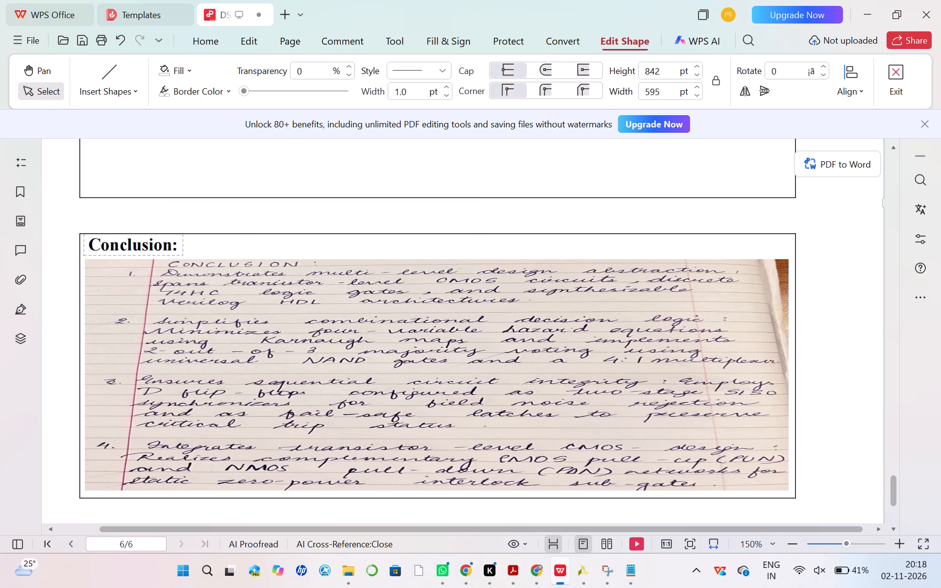
Stretch the conclusion image upward to meet the heading, at about 162 pt high.
left_click(299, 258)
left_click(332, 275)
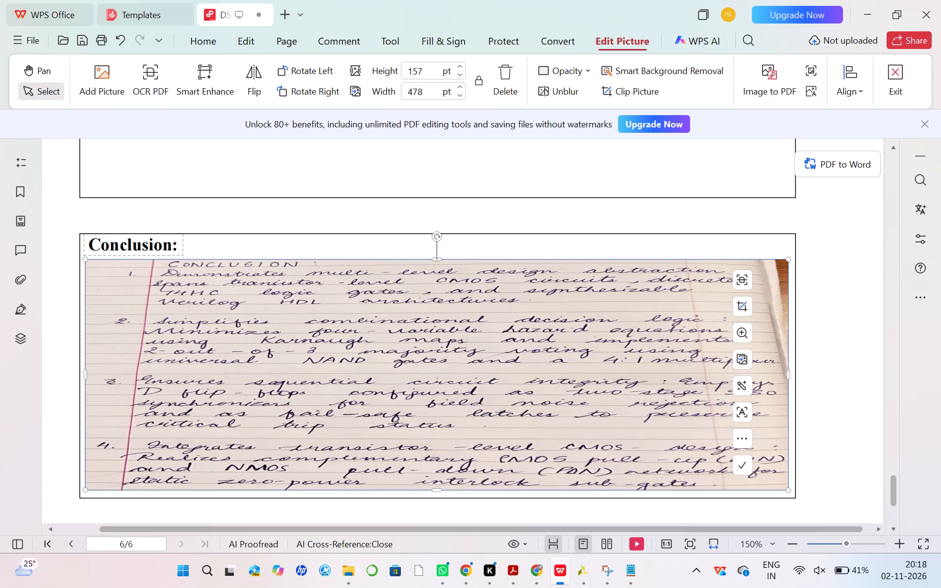
left_click_drag(436, 259, 434, 253)
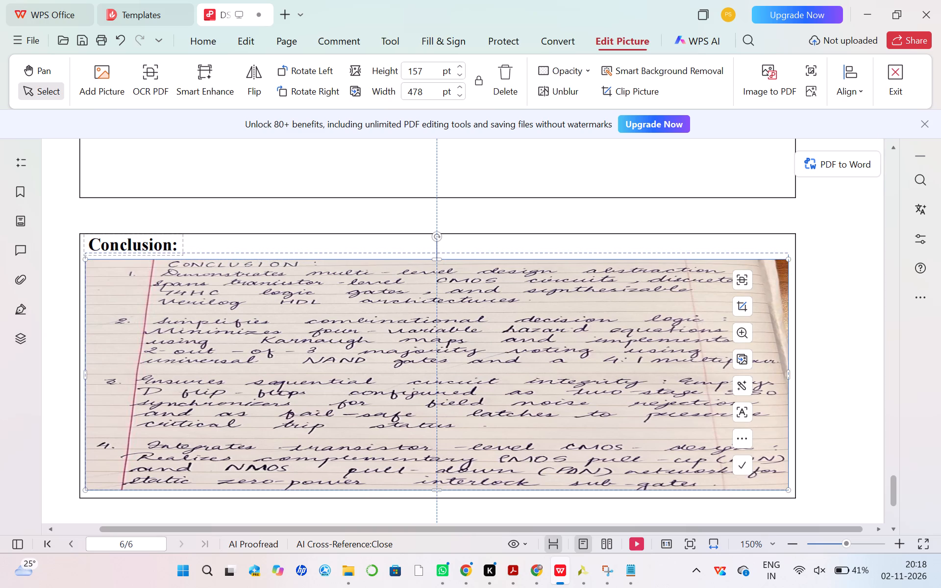
left_click_drag(434, 253, 434, 251)
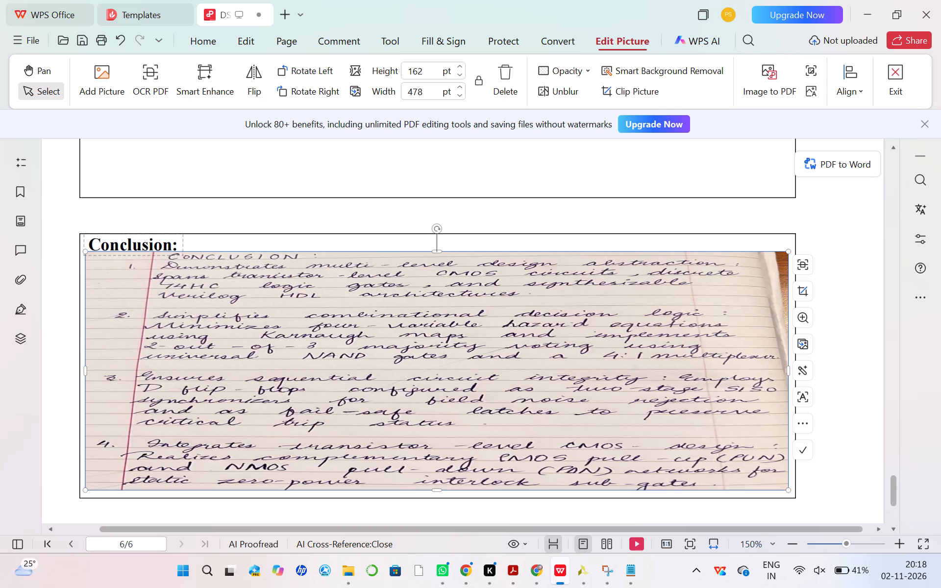
Narrow the conclusion image to about 201 pt wide and move it directly below the "Conclusion:" heading inside the box.
left_click_drag(789, 372, 714, 377)
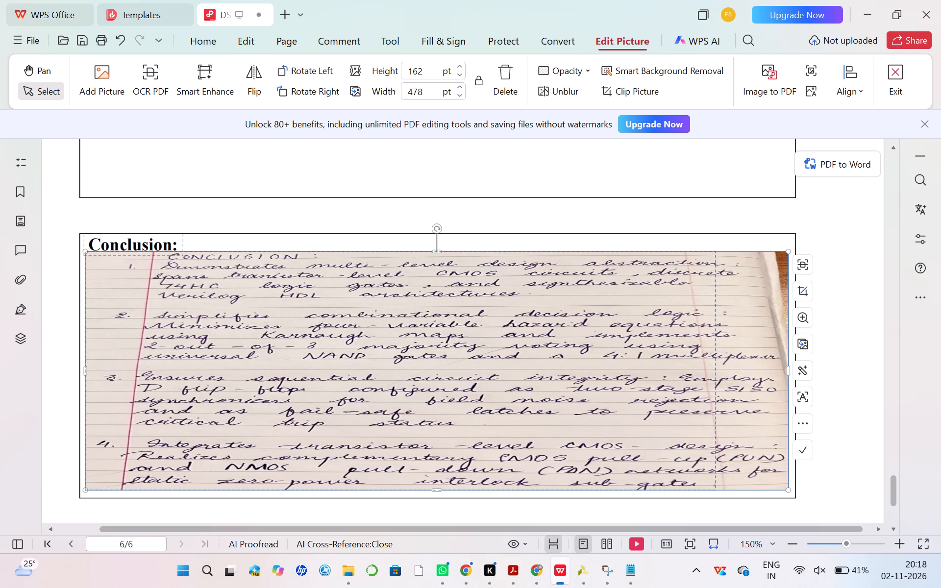
left_click_drag(714, 377, 729, 379)
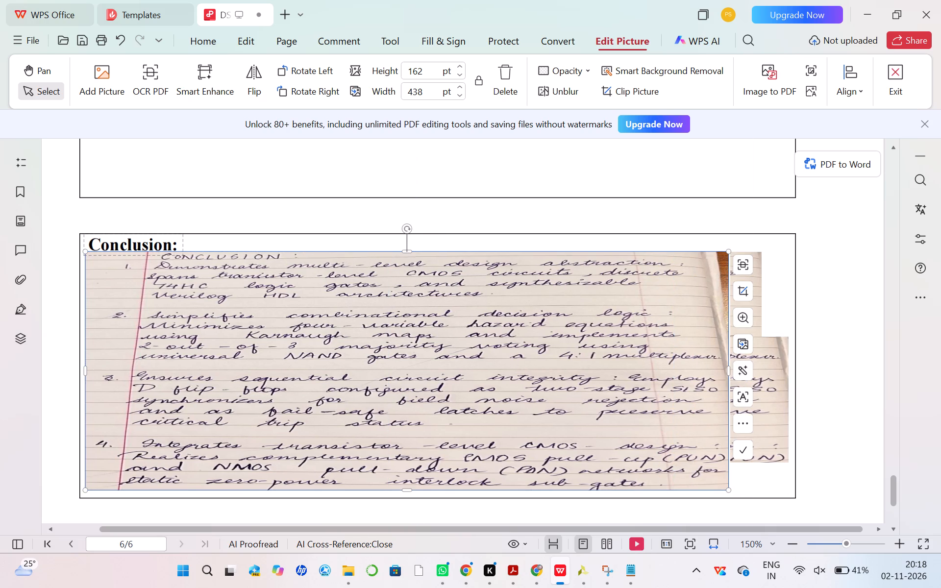
left_click_drag(729, 372, 617, 379)
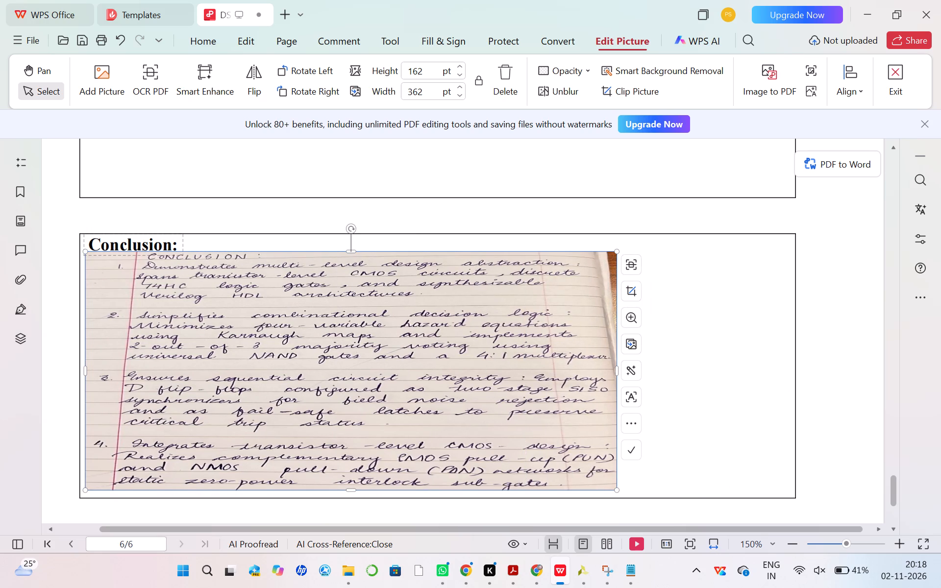
left_click_drag(617, 371, 522, 379)
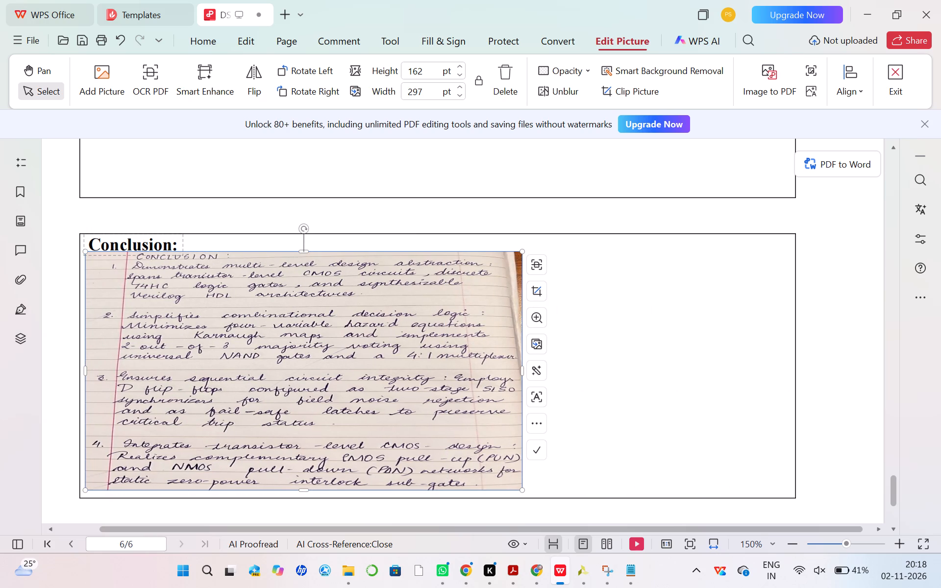
left_click_drag(521, 370, 471, 378)
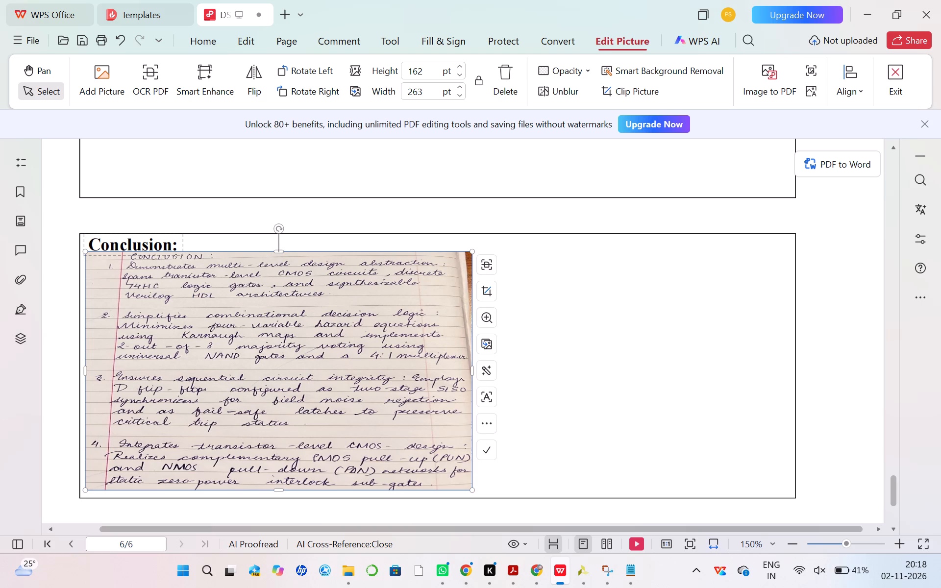
left_click_drag(471, 371, 408, 381)
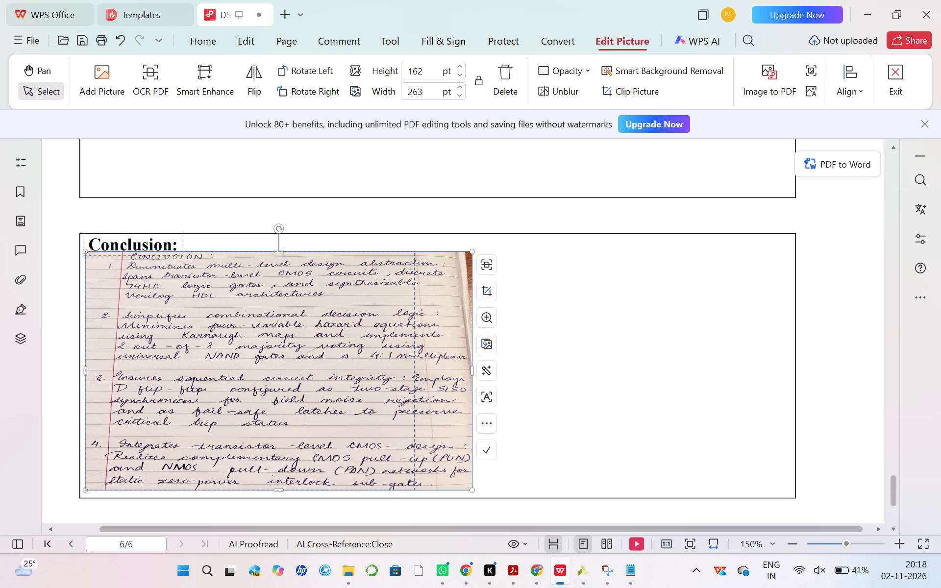
left_click_drag(408, 381, 405, 383)
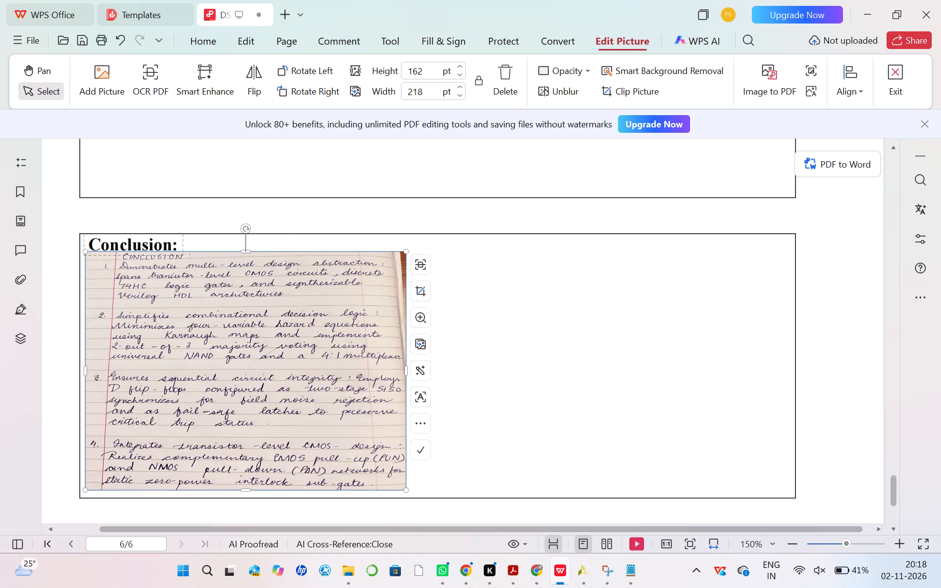
left_click_drag(297, 407, 298, 409)
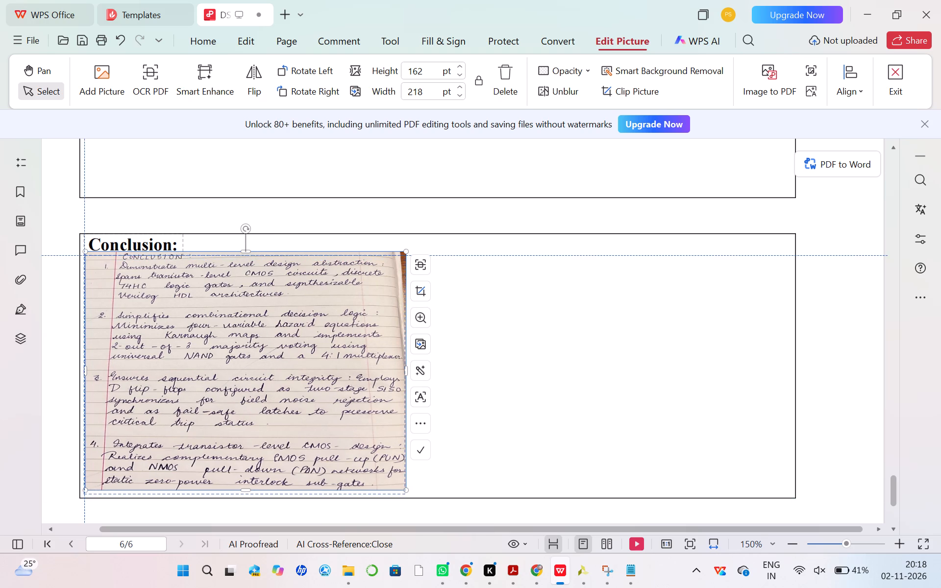
left_click_drag(298, 409, 298, 412)
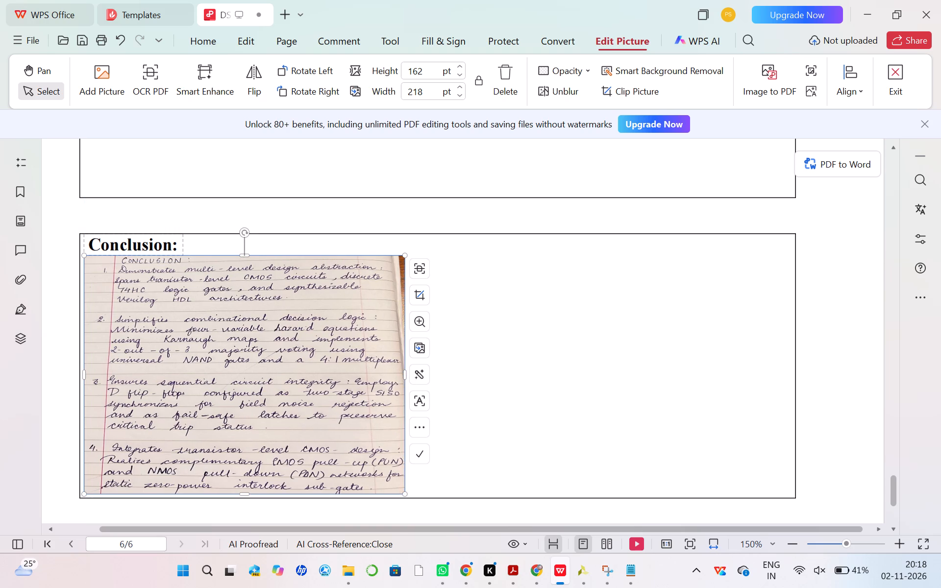
left_click(406, 375)
left_click_drag(404, 375, 378, 382)
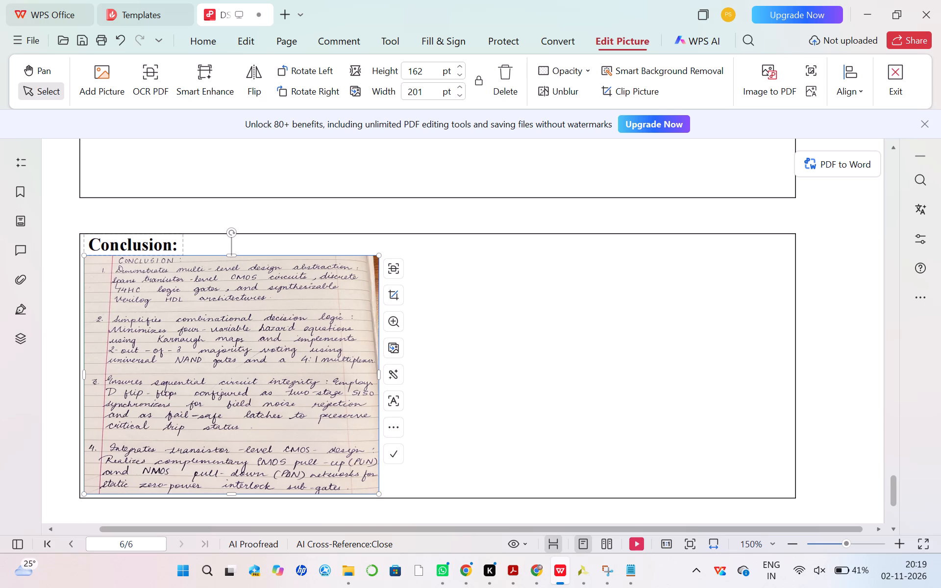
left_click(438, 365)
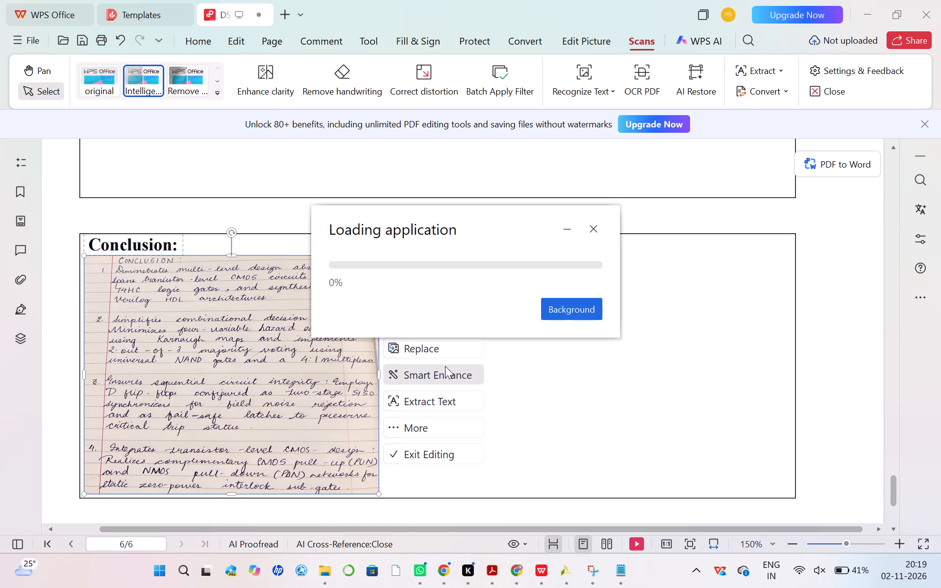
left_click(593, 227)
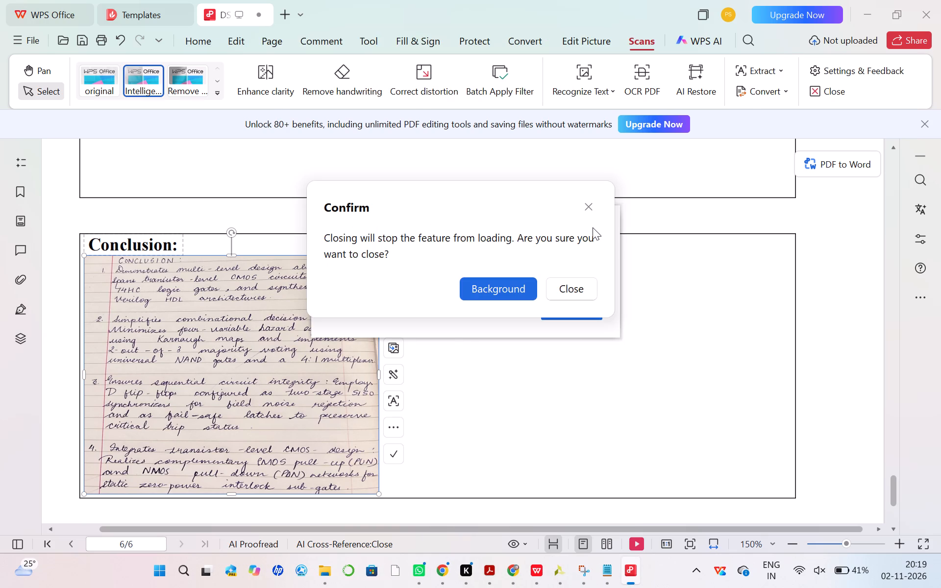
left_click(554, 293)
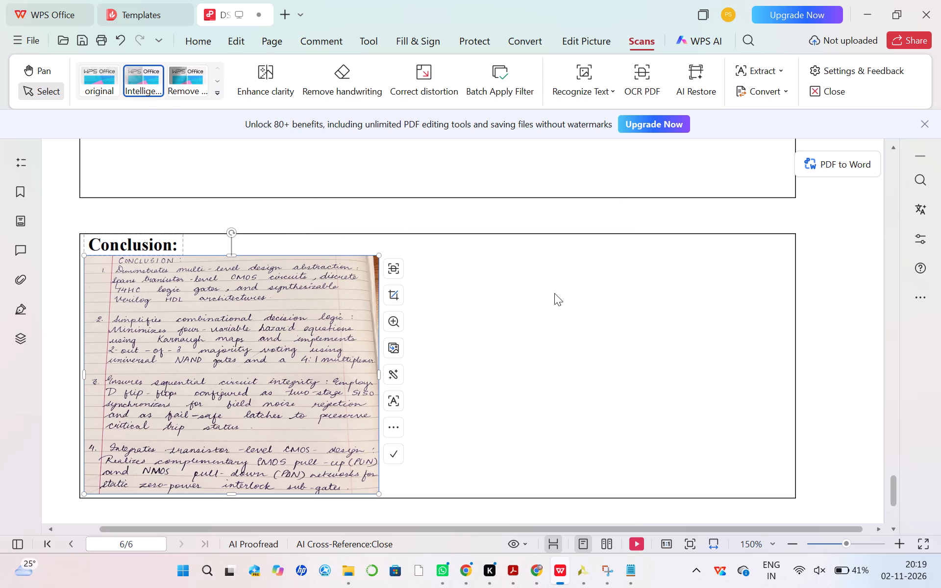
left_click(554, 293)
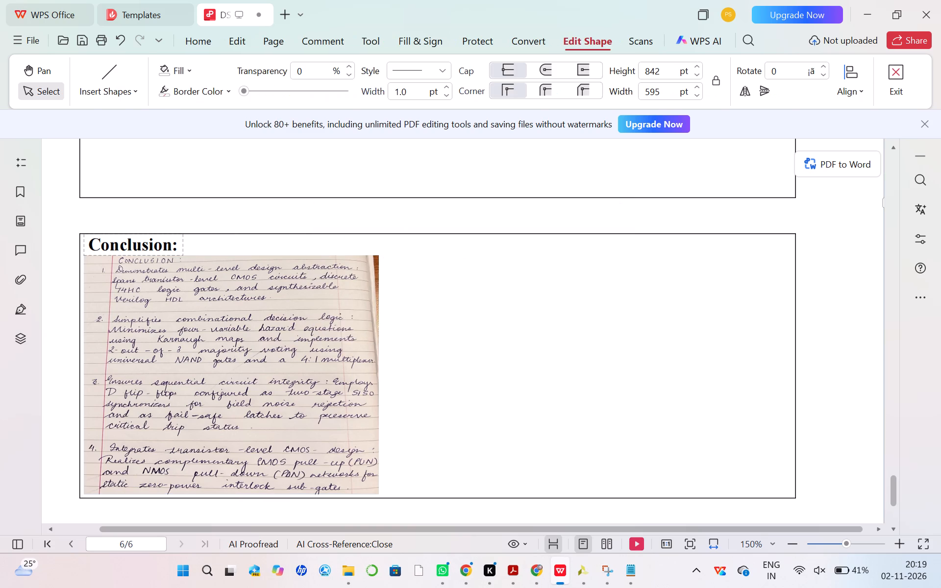
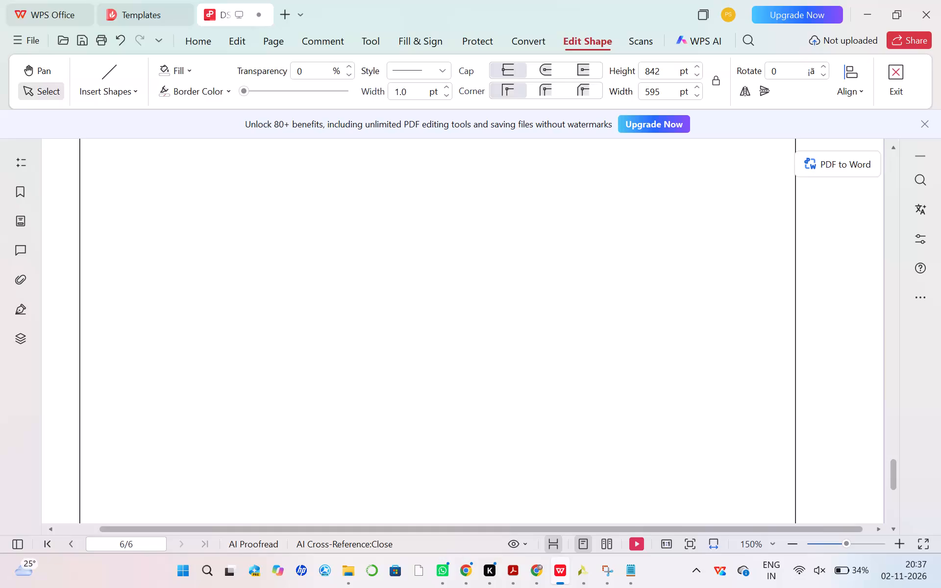
Paste the handwritten applications and key highlights page image and move it inside the Application/Key Highlights box on page 6.
key("ctrl+v")
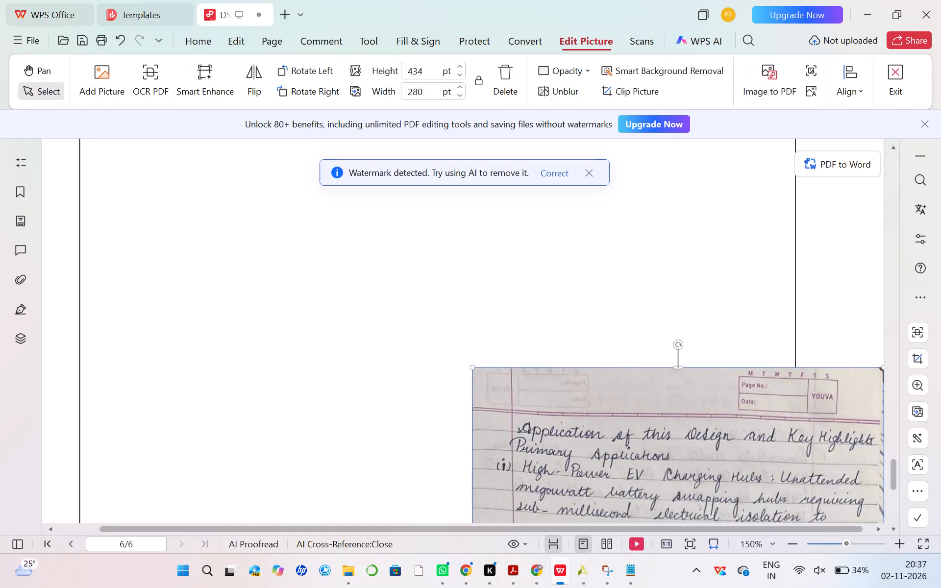
left_click_drag(569, 392, 309, 186)
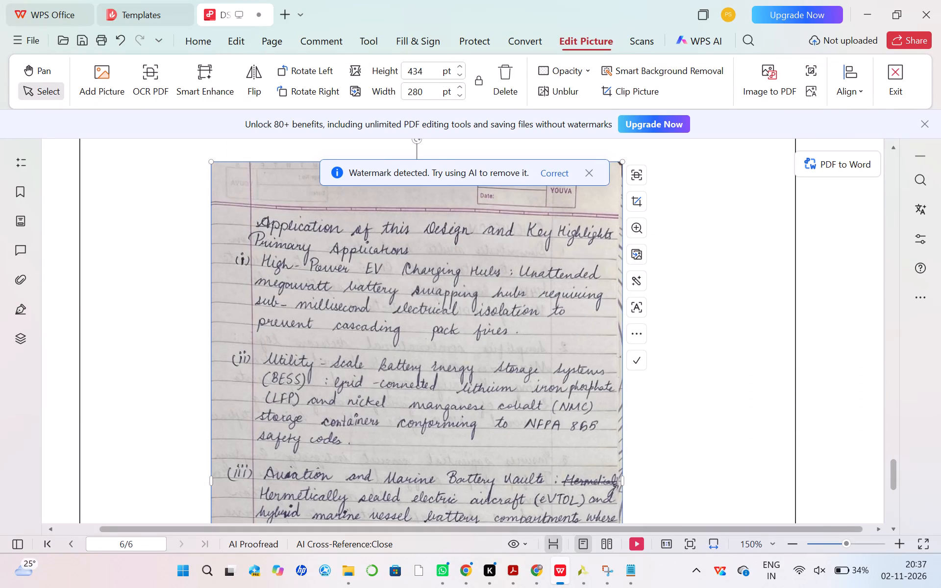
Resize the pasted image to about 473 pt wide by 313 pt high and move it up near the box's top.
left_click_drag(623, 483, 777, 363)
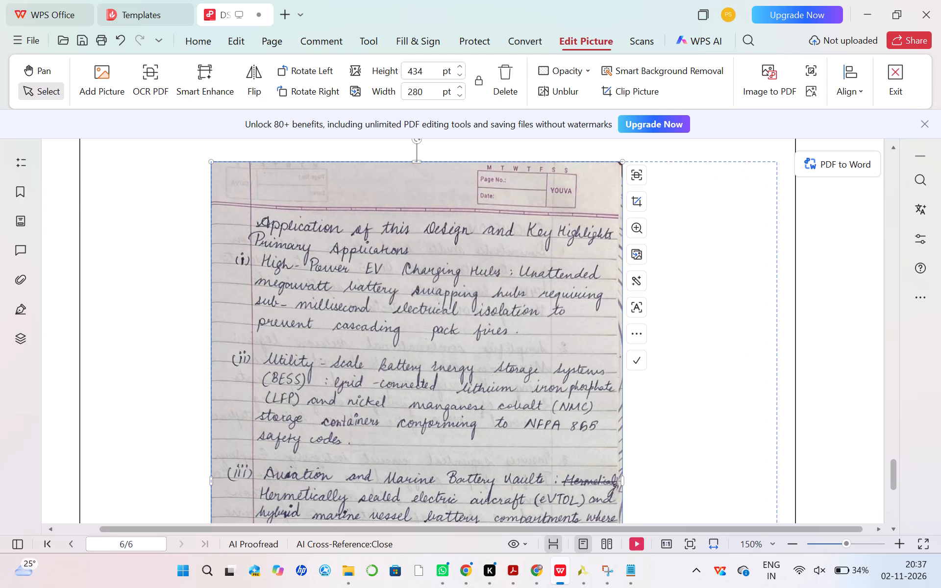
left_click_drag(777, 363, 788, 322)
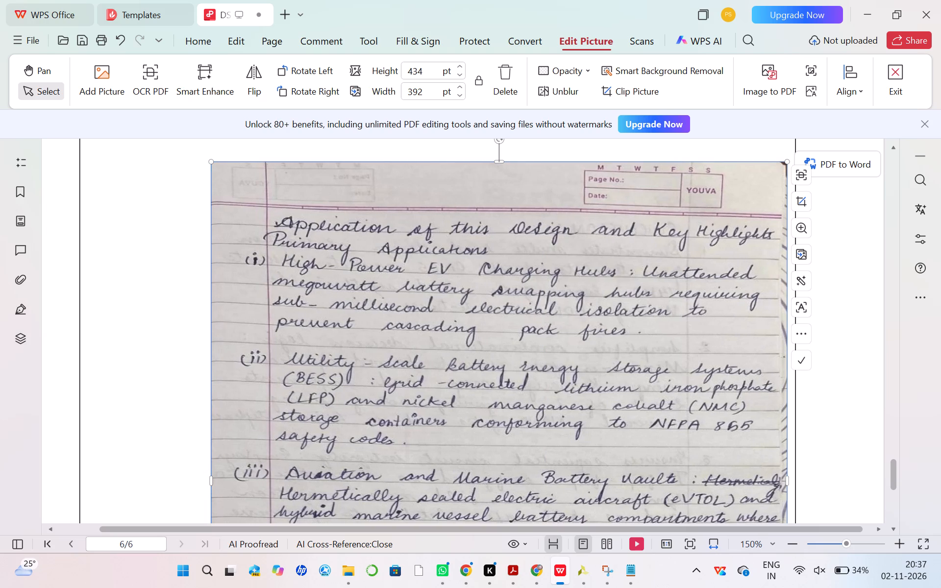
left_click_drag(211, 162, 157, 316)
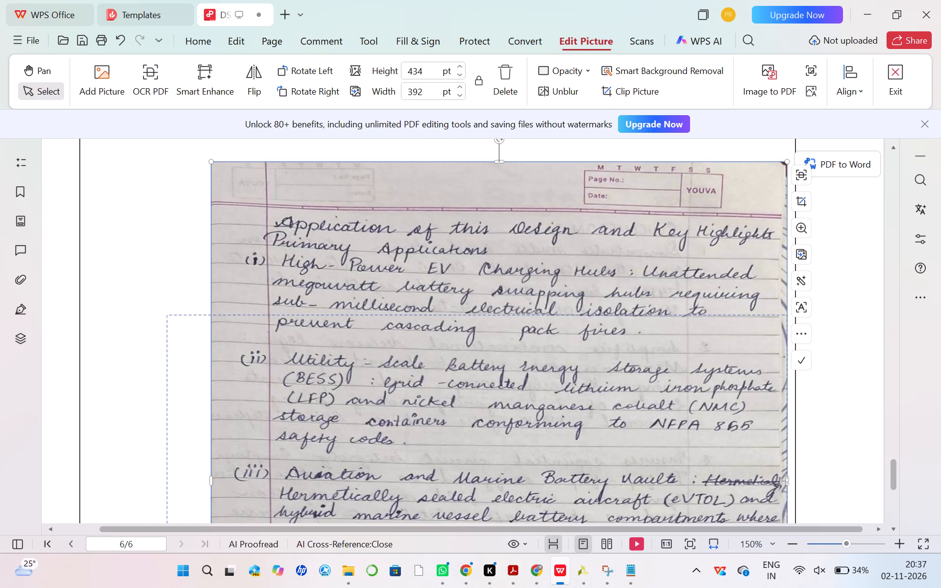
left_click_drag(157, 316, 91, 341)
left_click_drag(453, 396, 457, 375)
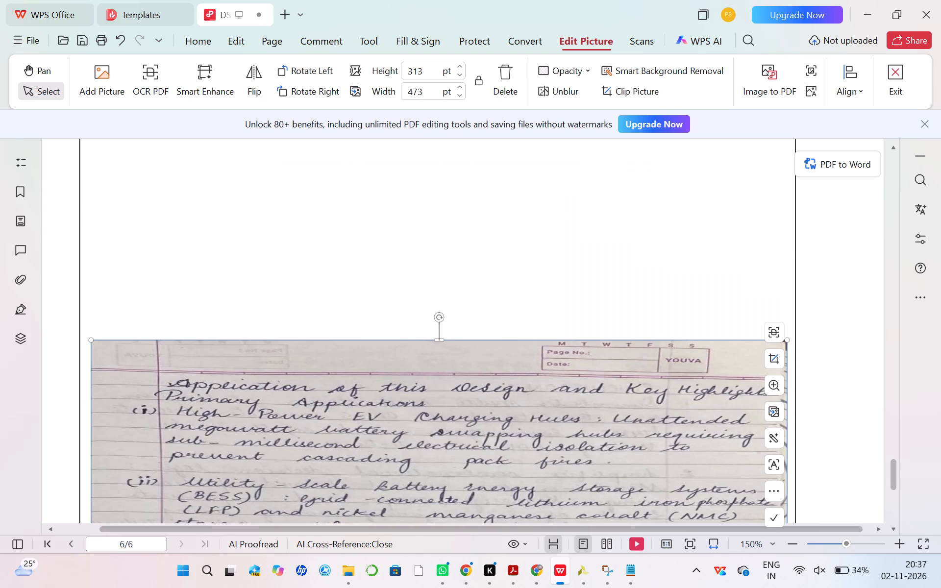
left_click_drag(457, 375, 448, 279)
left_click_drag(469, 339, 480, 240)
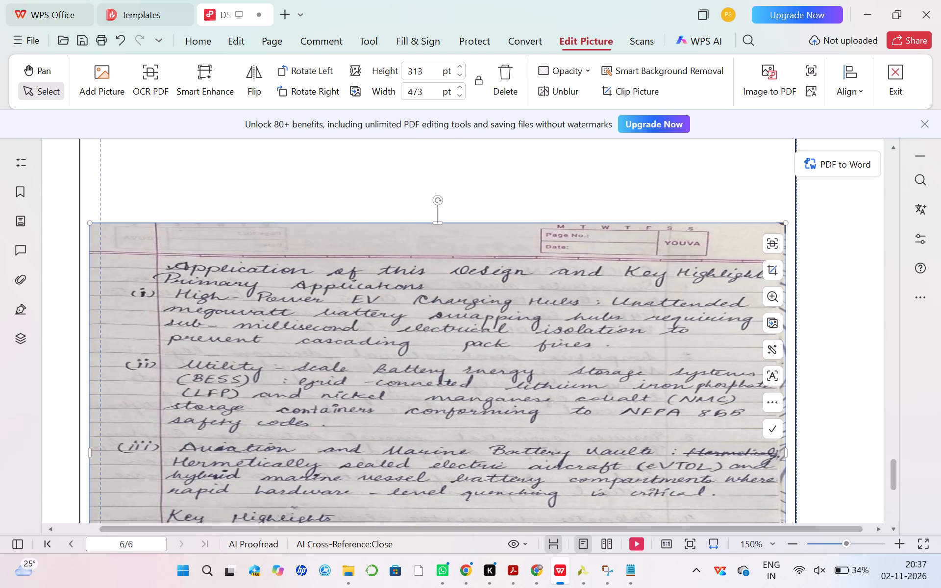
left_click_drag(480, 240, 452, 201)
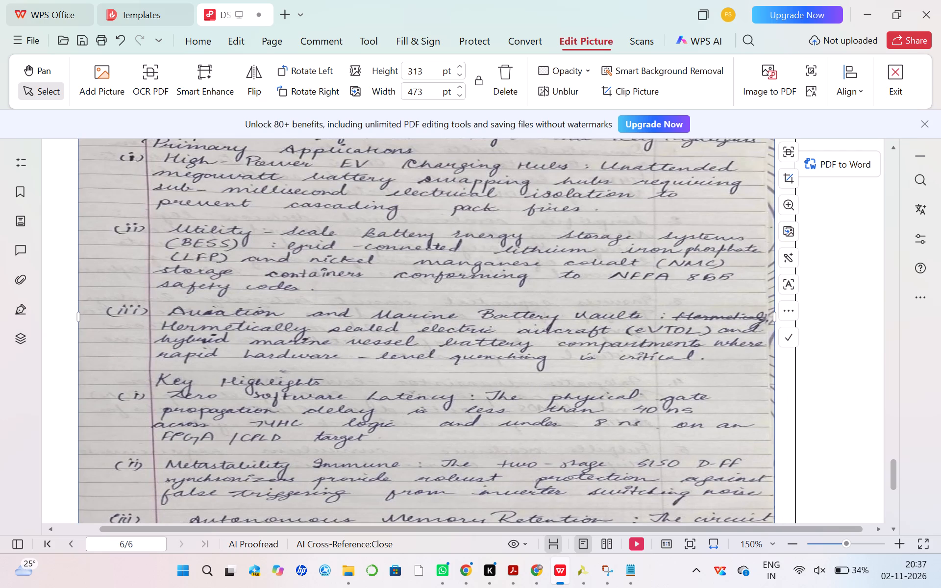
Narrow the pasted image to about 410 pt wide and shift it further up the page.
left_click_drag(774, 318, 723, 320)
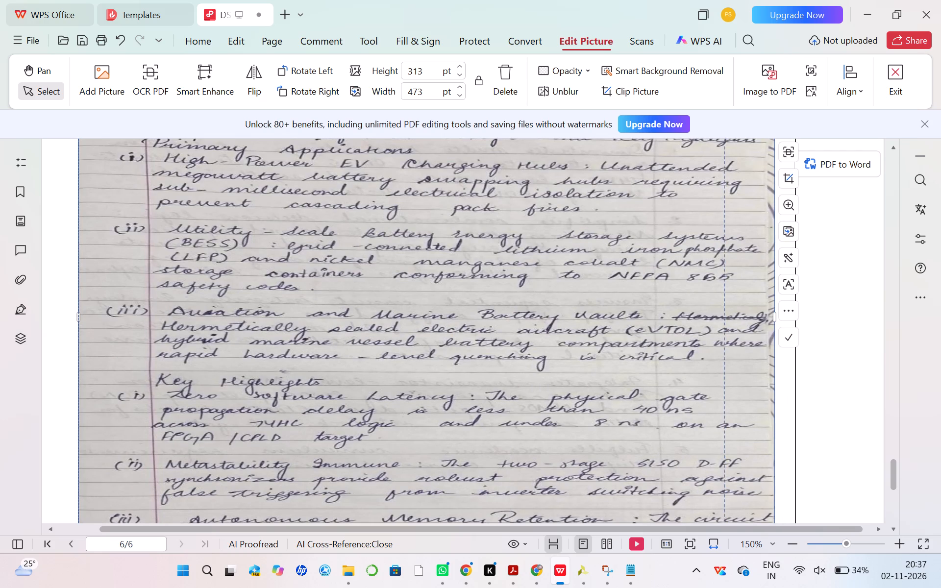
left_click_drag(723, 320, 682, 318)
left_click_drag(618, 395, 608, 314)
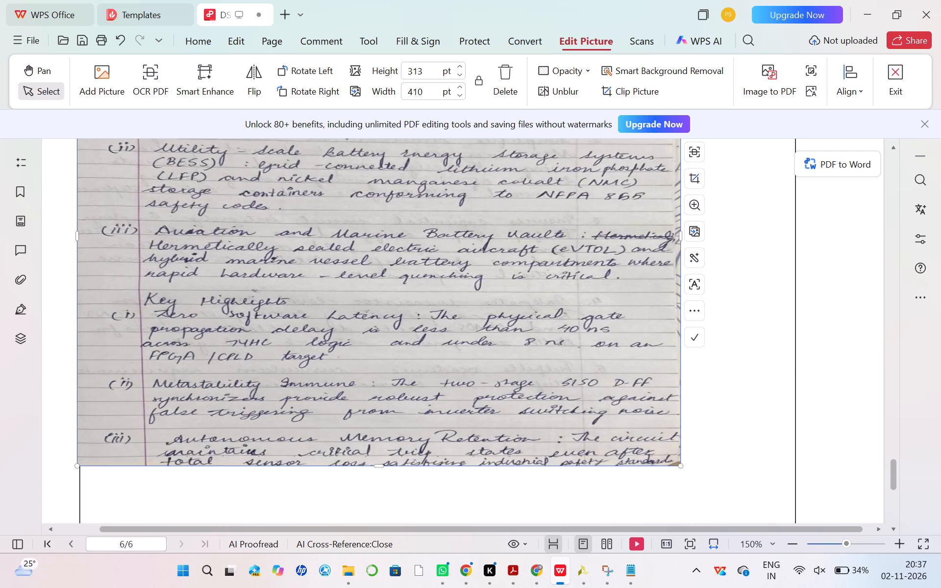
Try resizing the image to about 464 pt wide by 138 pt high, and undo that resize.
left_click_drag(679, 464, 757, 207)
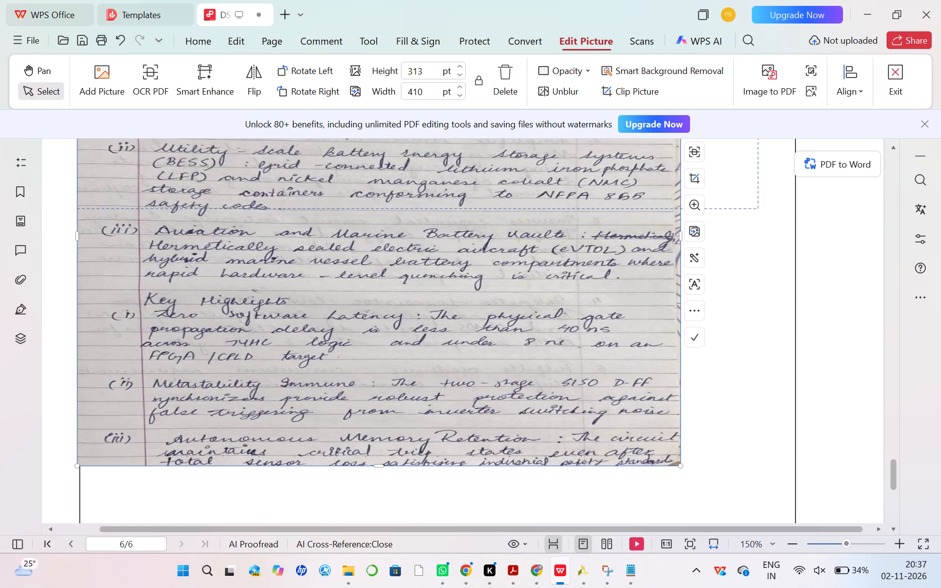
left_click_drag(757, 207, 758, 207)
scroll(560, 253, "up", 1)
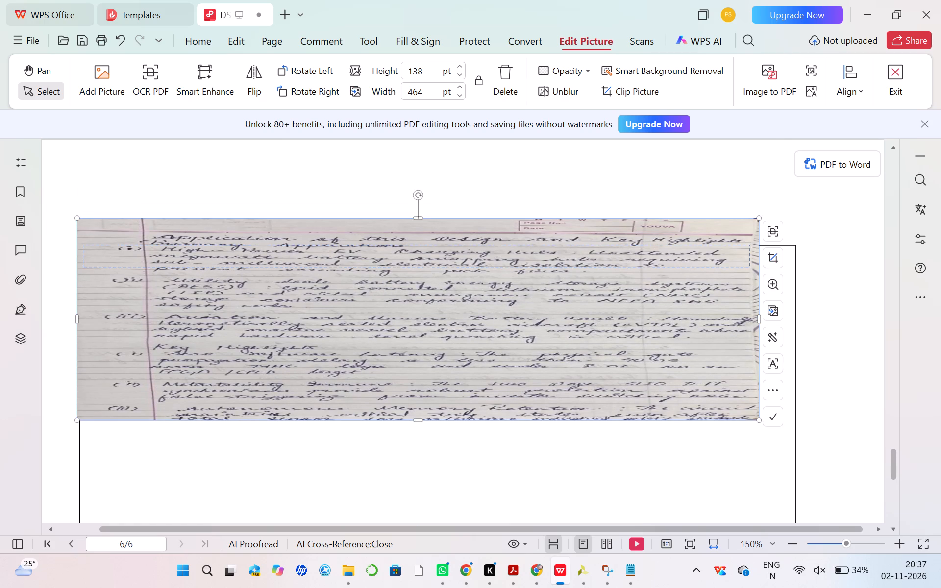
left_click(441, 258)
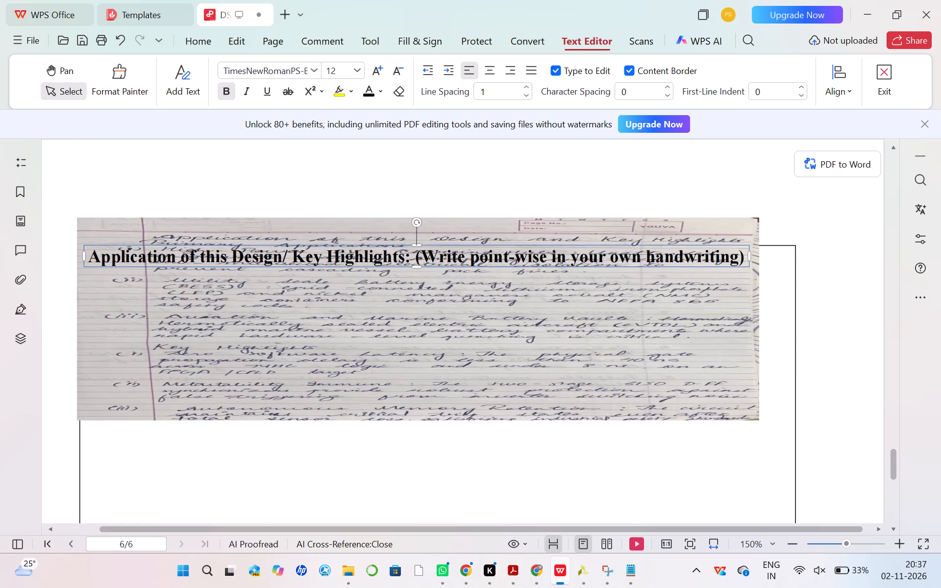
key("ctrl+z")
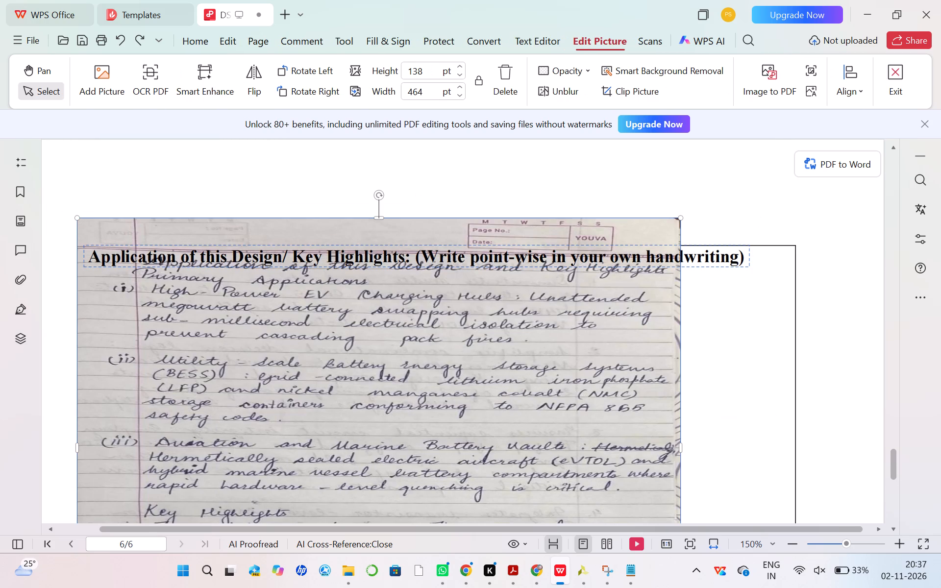
Move the image inside the box's side borders and shrink it to about 200 pt wide by 245 pt high.
left_click_drag(488, 412, 554, 421)
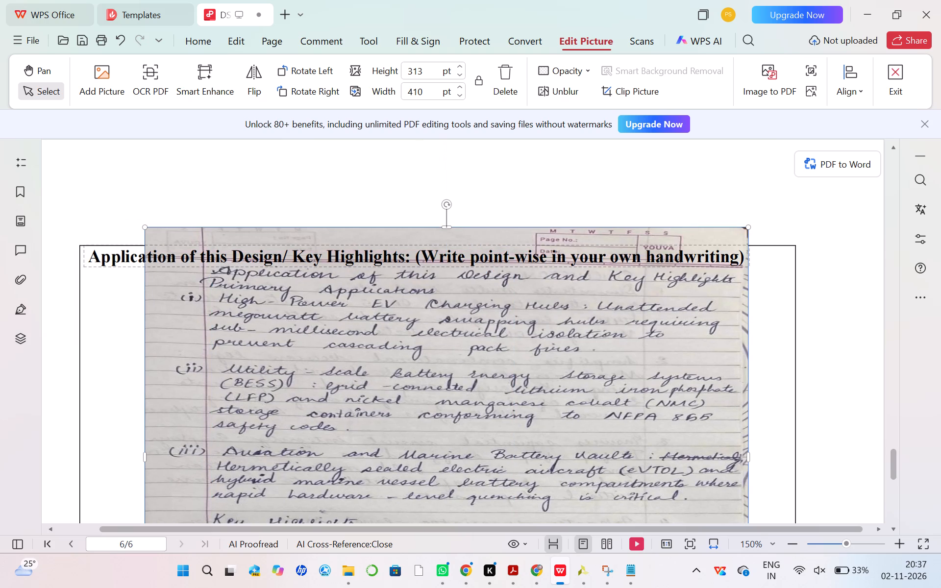
scroll(520, 367, "down", 1)
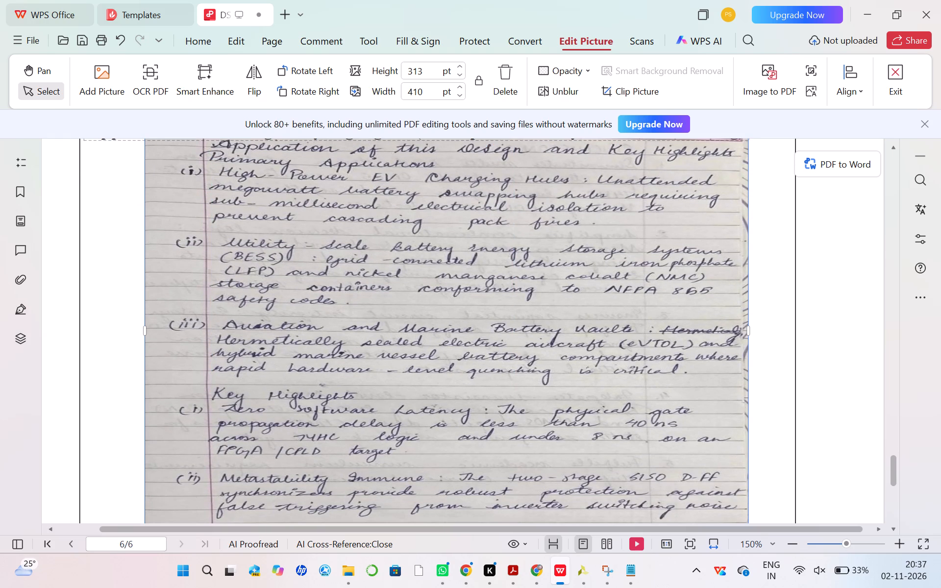
left_click_drag(749, 330, 504, 331)
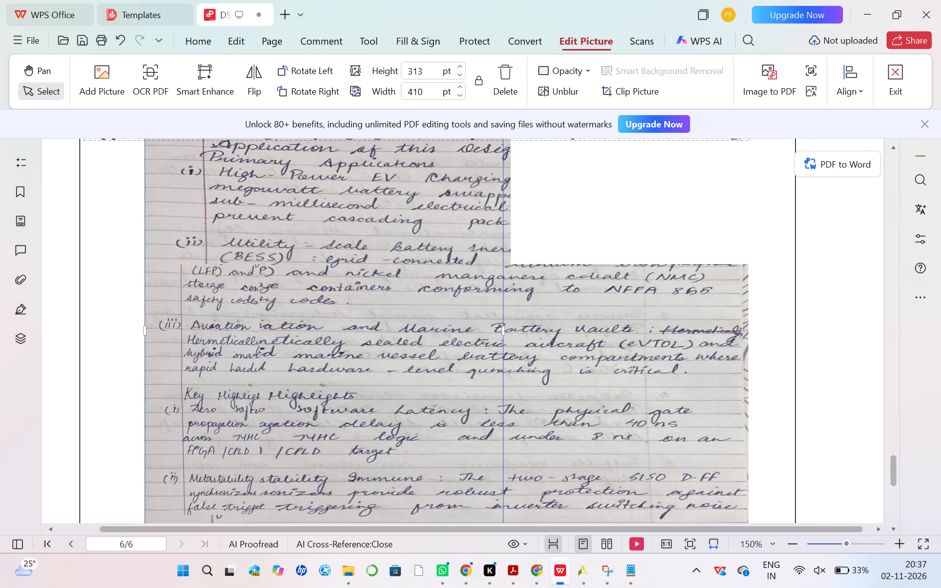
scroll(437, 315, "down", 3)
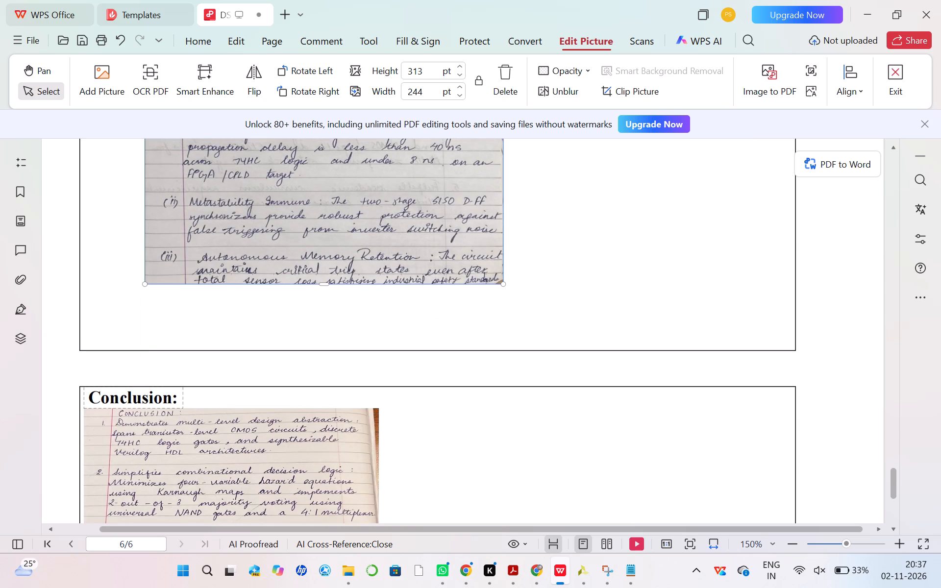
left_click_drag(502, 285, 438, 185)
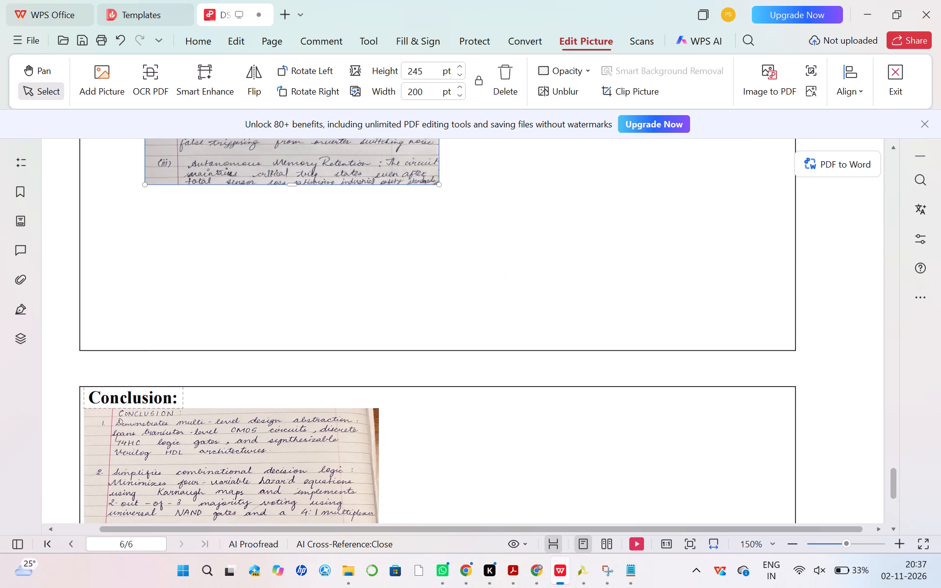
Move the shrunken image lower and closer to the side border of the Application/Key Highlights box.
scroll(447, 223, "up", 3)
scroll(404, 339, "down", 1)
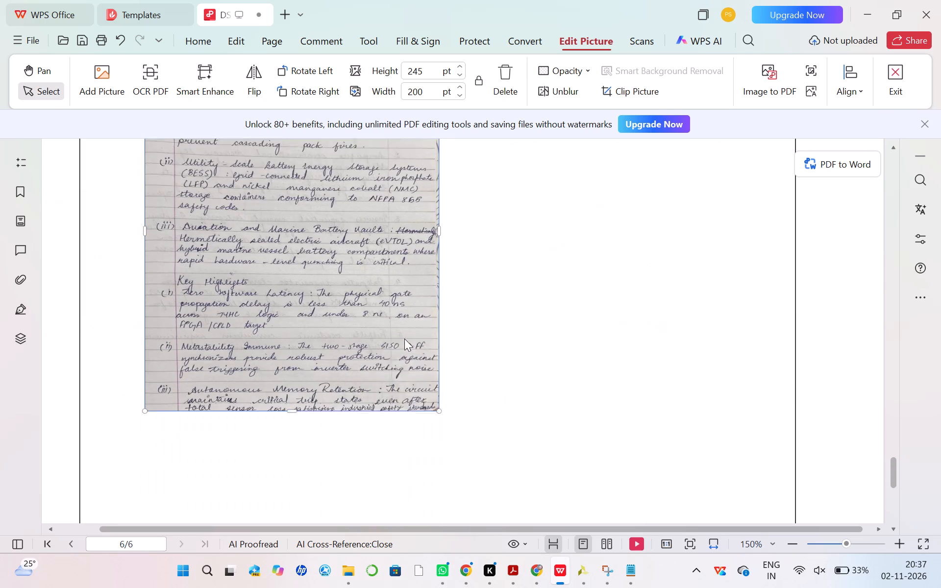
scroll(404, 339, "down", 1)
left_click_drag(386, 329, 371, 406)
left_click_drag(364, 370, 337, 432)
Delete "(Write point-wise in your own handwriting)" from the heading, keeping "Application of this Design/ Key Highlights:".
scroll(512, 352, "up", 1)
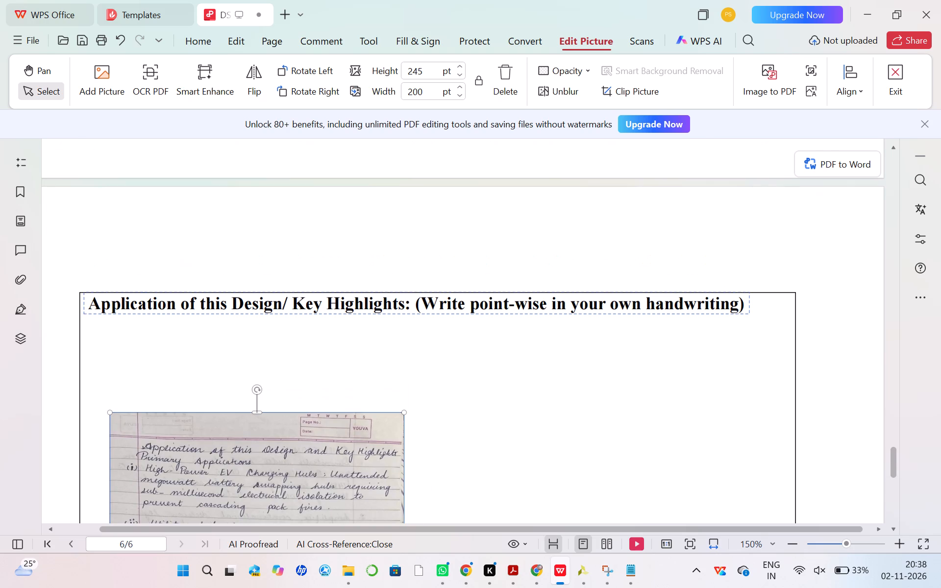
left_click(740, 307)
key("Right")
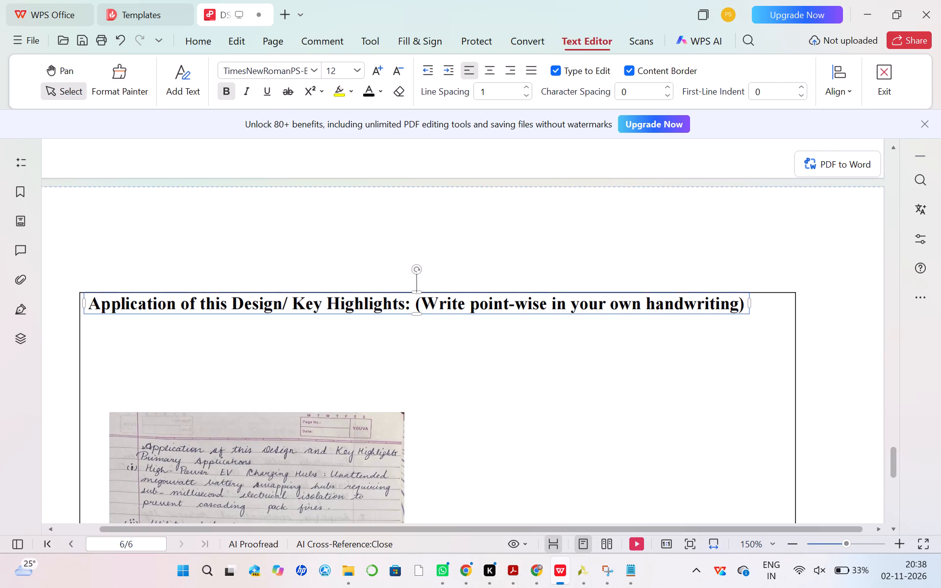
key("bracketright")
key("BackSpace")
key("BackSpace")
key("BackSpace")
key("BackSpace")
key("BackSpace")
key("BackSpace")
key("BackSpace")
key("BackSpace")
key("BackSpace")
key("BackSpace")
key("BackSpace")
key("BackSpace")
key("BackSpace")
key("BackSpace")
key("BackSpace")
key("BackSpace")
key("BackSpace")
key("BackSpace")
key("BackSpace")
key("BackSpace")
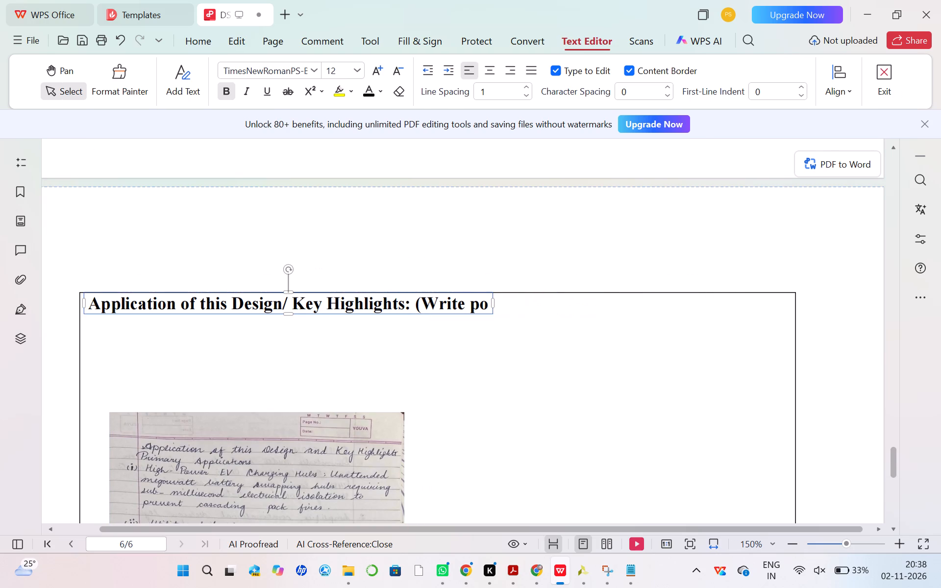
key("BackSpace")
key("BackSpace")
key("BackSpace")
key("BackSpace")
key("BackSpace")
key("BackSpace")
key("BackSpace")
key("BackSpace")
key("BackSpace")
key("BackSpace")
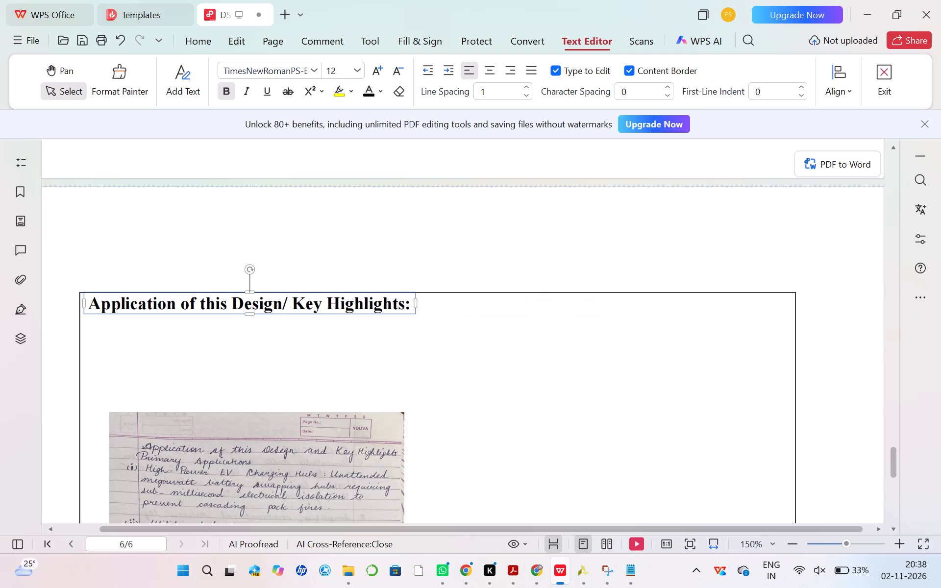
Stretch the image up to just below the heading and down toward the box's lower border, about 321 pt high.
scroll(661, 352, "down", 1)
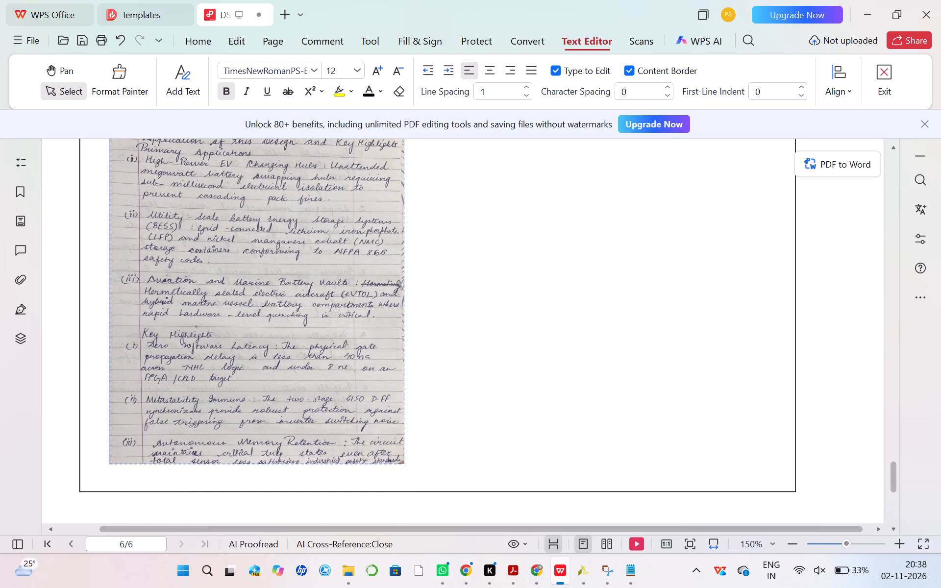
left_click(400, 354)
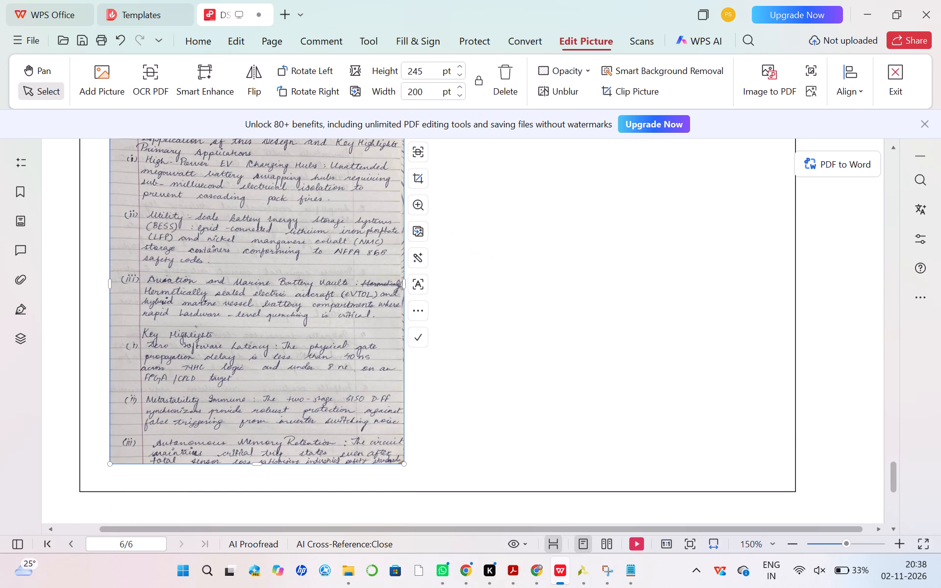
scroll(208, 285, "up", 1)
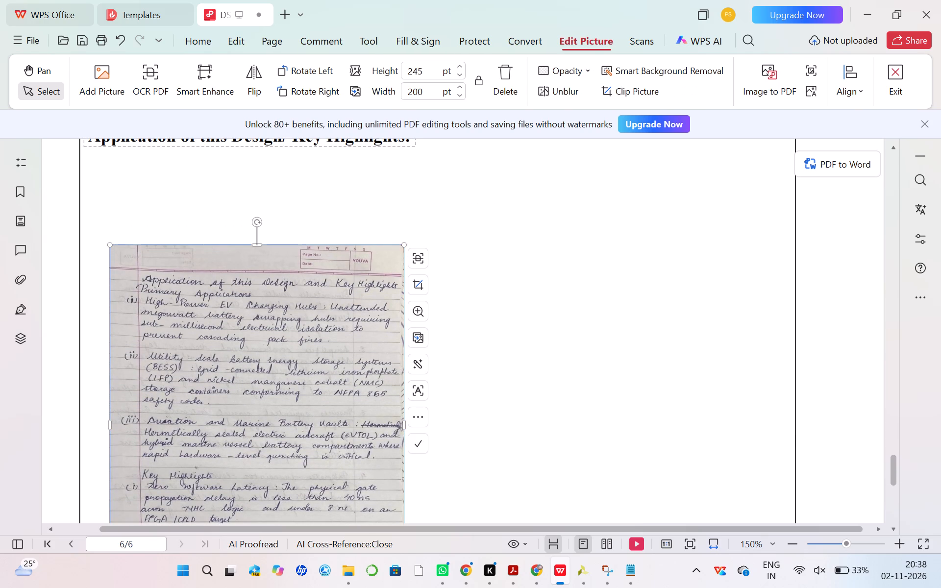
left_click_drag(255, 245, 266, 159)
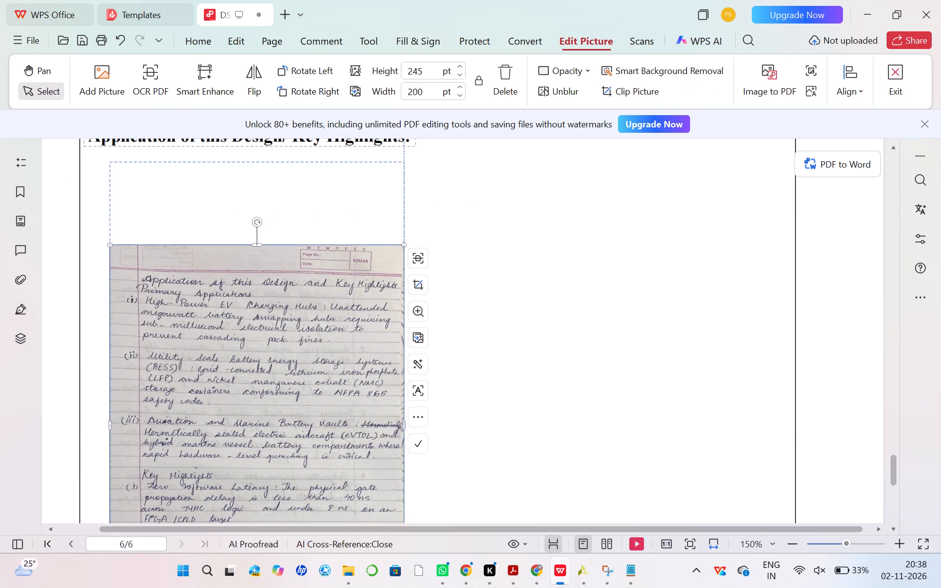
left_click_drag(266, 159, 264, 152)
scroll(272, 284, "down", 1)
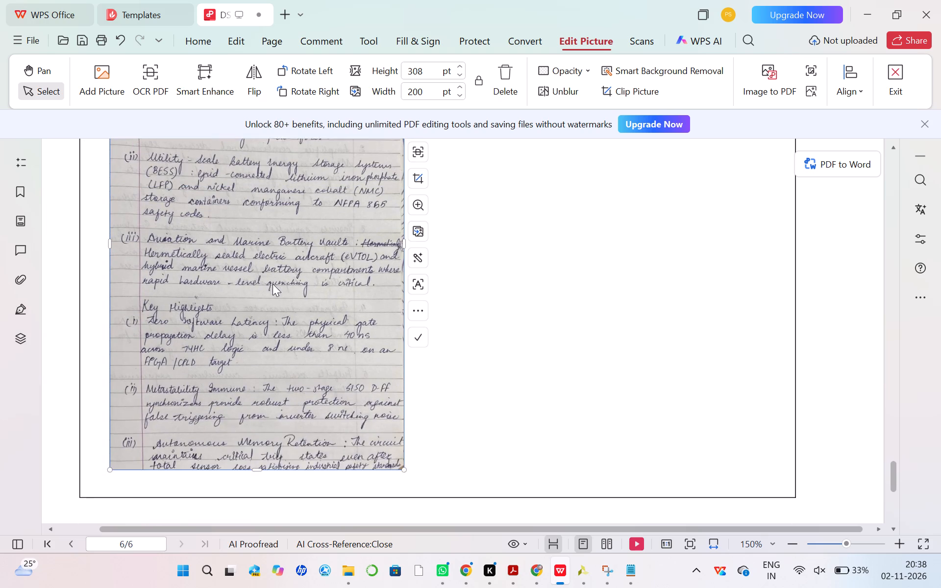
scroll(272, 284, "down", 1)
left_click_drag(257, 430, 261, 441)
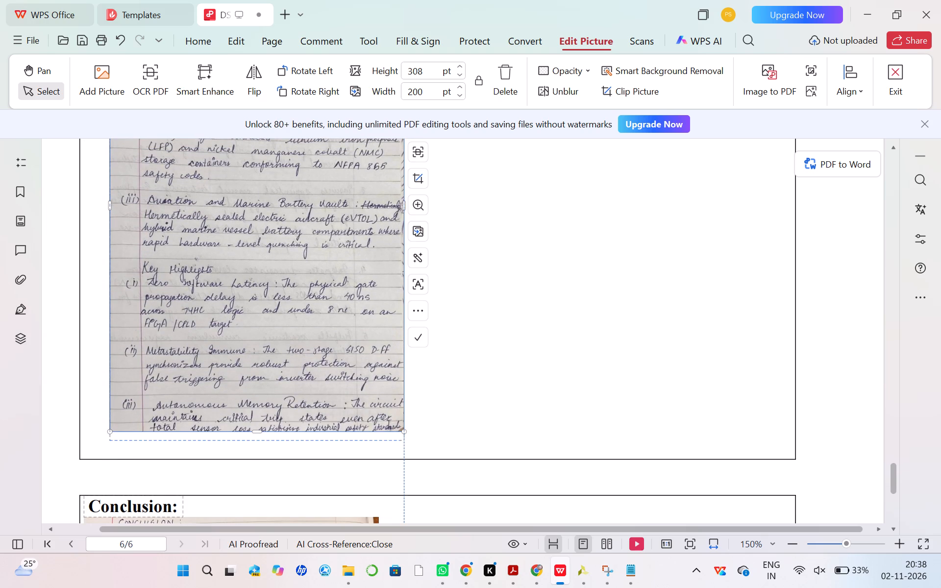
left_click_drag(261, 441, 260, 449)
Widen the image on both sides to about 222 pt, starting just inside the box's border.
scroll(299, 329, "up", 1)
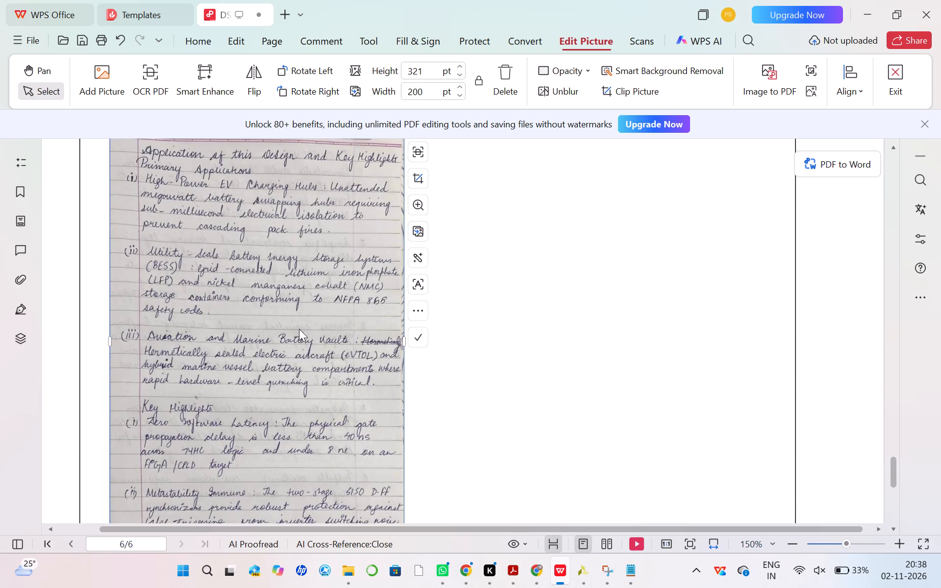
scroll(299, 329, "up", 1)
left_click_drag(110, 343, 92, 345)
left_click_drag(92, 345, 89, 346)
scroll(221, 270, "up", 2)
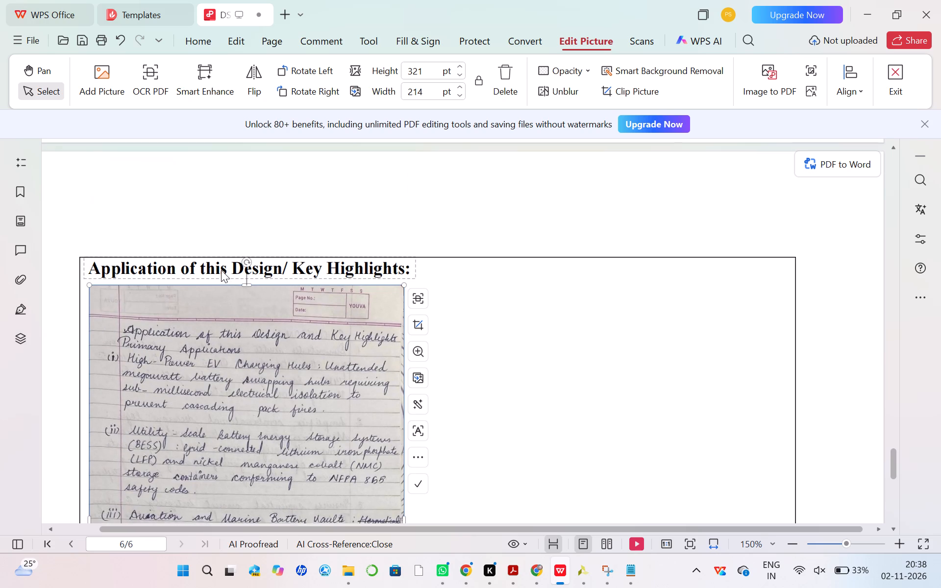
scroll(221, 270, "up", 1)
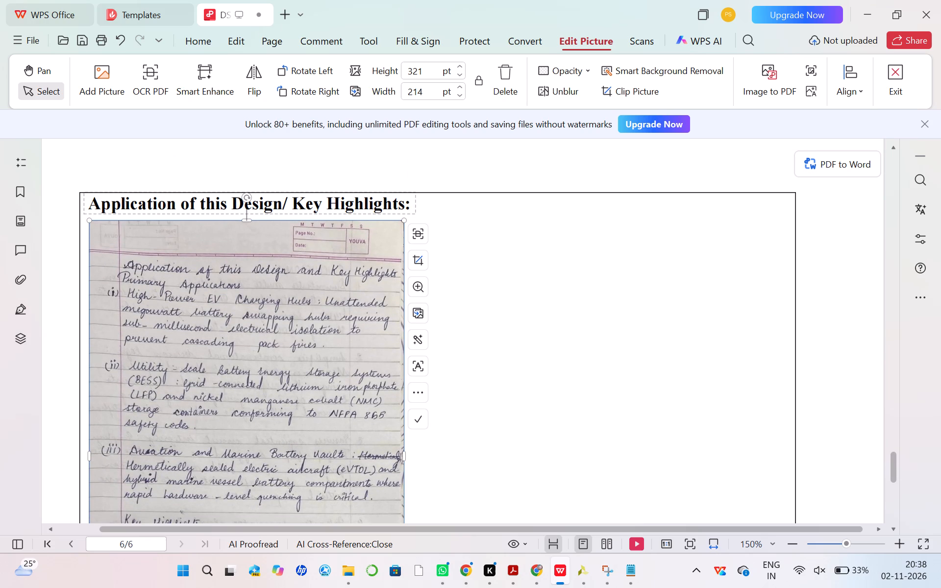
left_click_drag(402, 457, 415, 456)
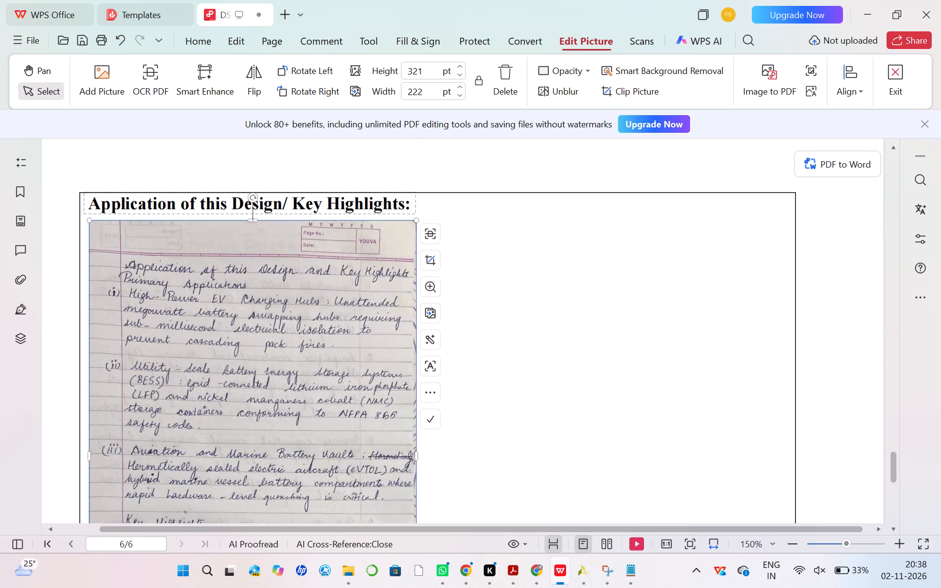
Narrow the handwritten image in the Application/Key Highlights box to about 196 pt wide, ending level with the Conclusion image's edge.
left_click(560, 426)
scroll(560, 426, "down", 1)
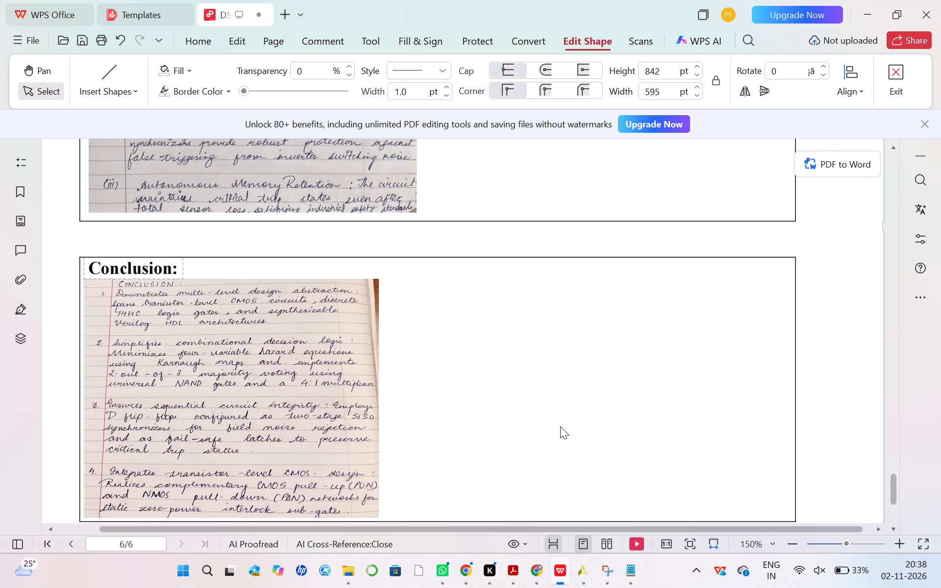
scroll(560, 426, "down", 2)
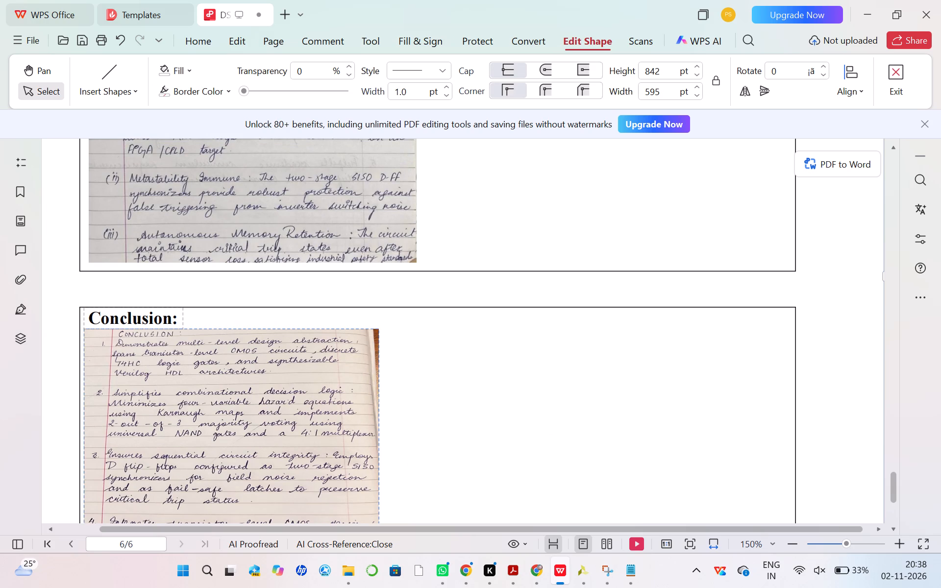
left_click(402, 255)
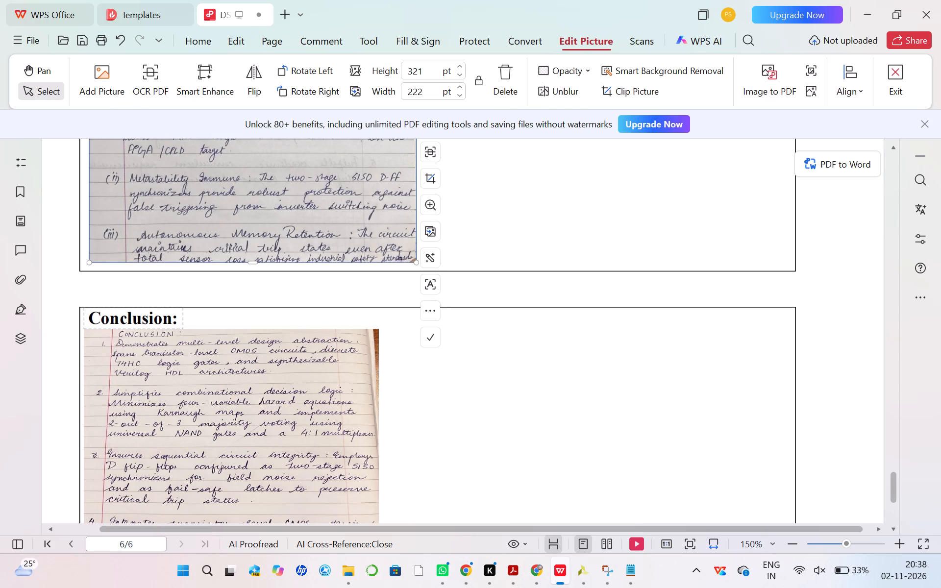
scroll(351, 335, "up", 1)
scroll(404, 288, "up", 1)
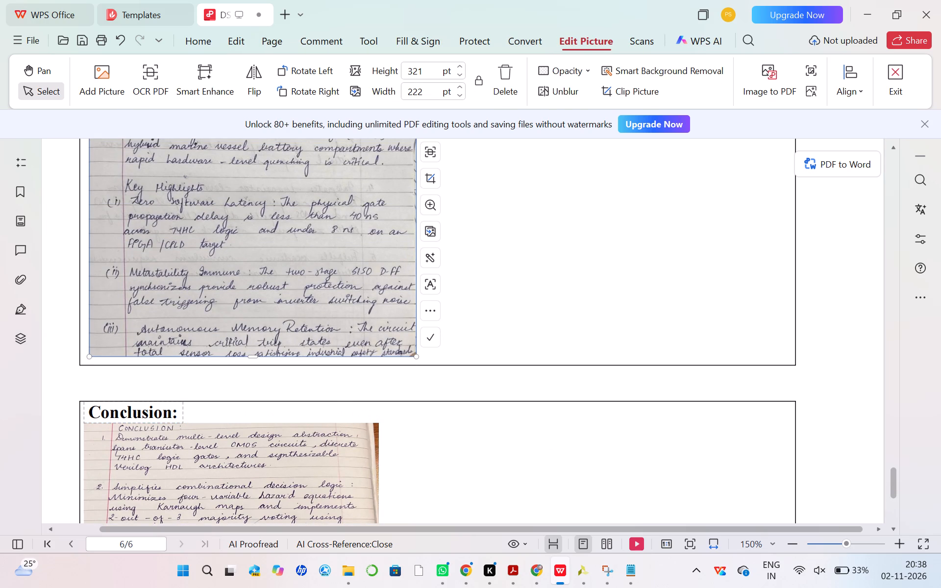
scroll(404, 288, "up", 1)
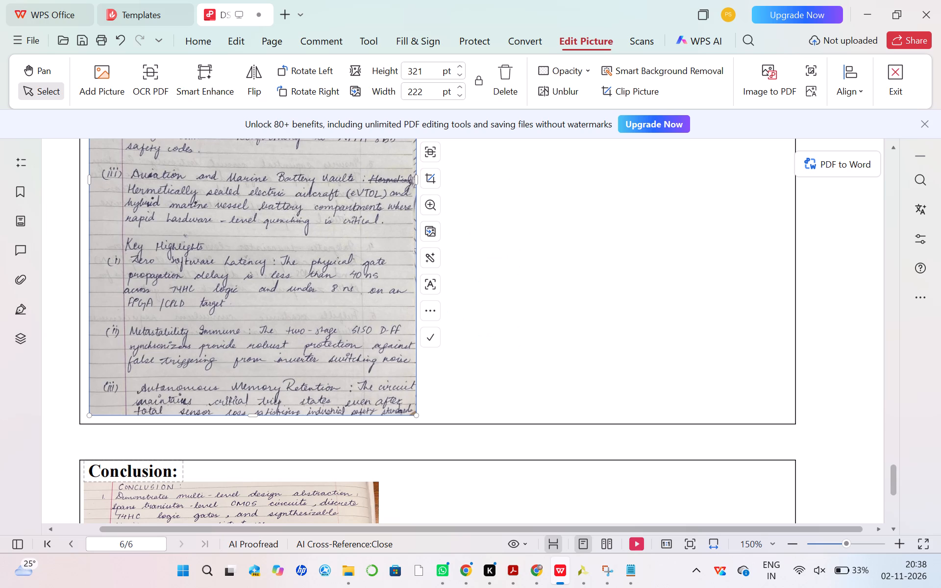
left_click_drag(415, 181, 375, 192)
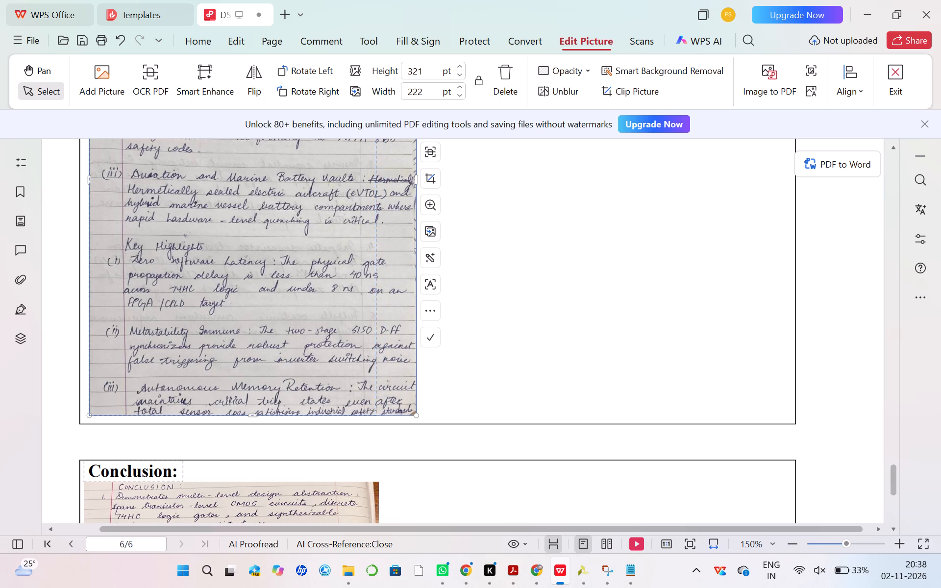
left_click_drag(375, 192, 377, 194)
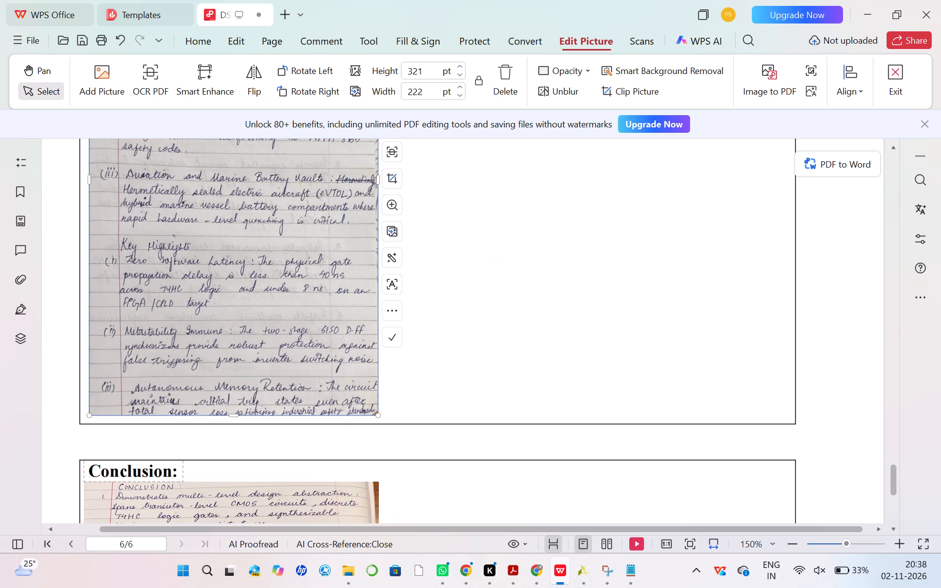
left_click_drag(464, 249, 536, 279)
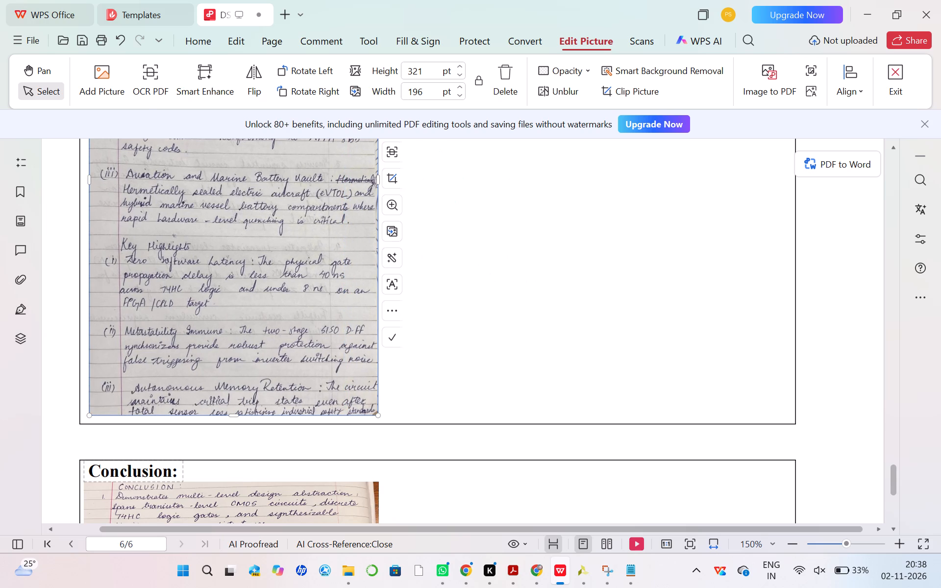
left_click(536, 279)
Delete "(Write point-wise in your own" from the Observations/Explanation/Working heading on page 5.
scroll(536, 279, "up", 1)
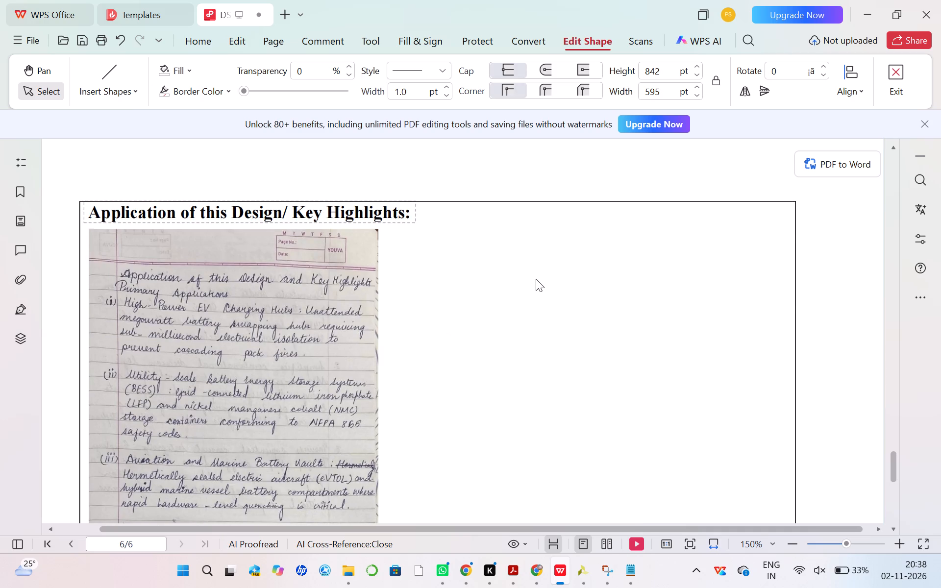
scroll(536, 279, "up", 5)
scroll(536, 279, "down", 2)
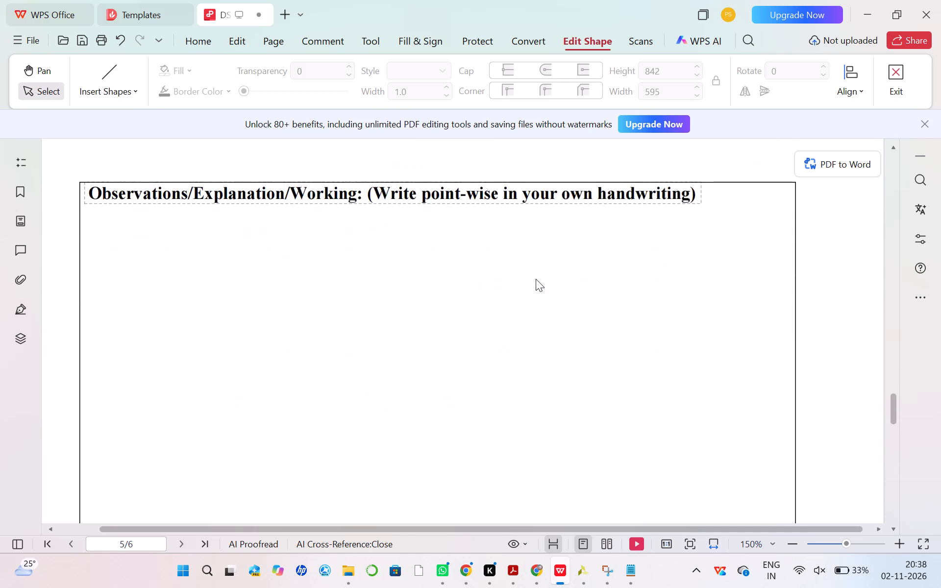
scroll(536, 279, "down", 1)
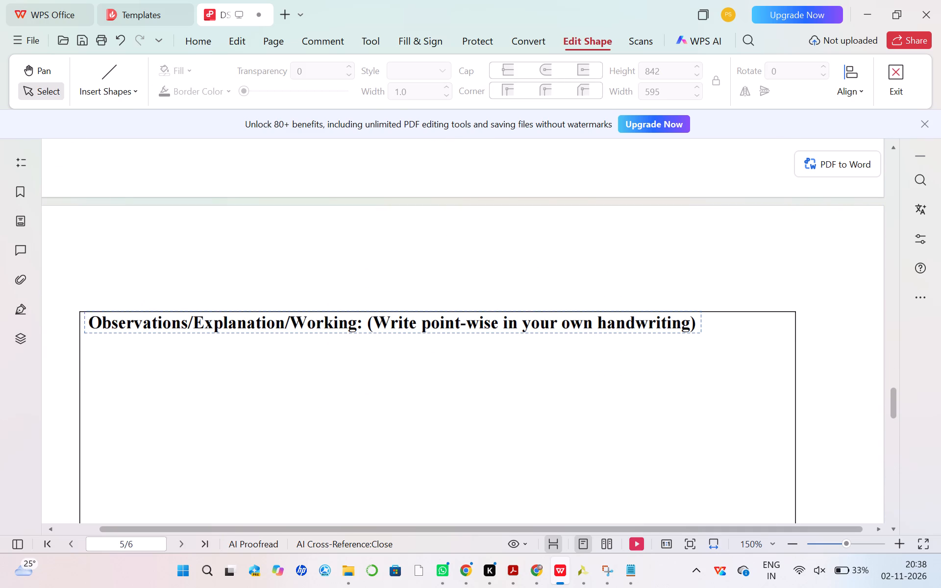
left_click_drag(599, 322, 378, 325)
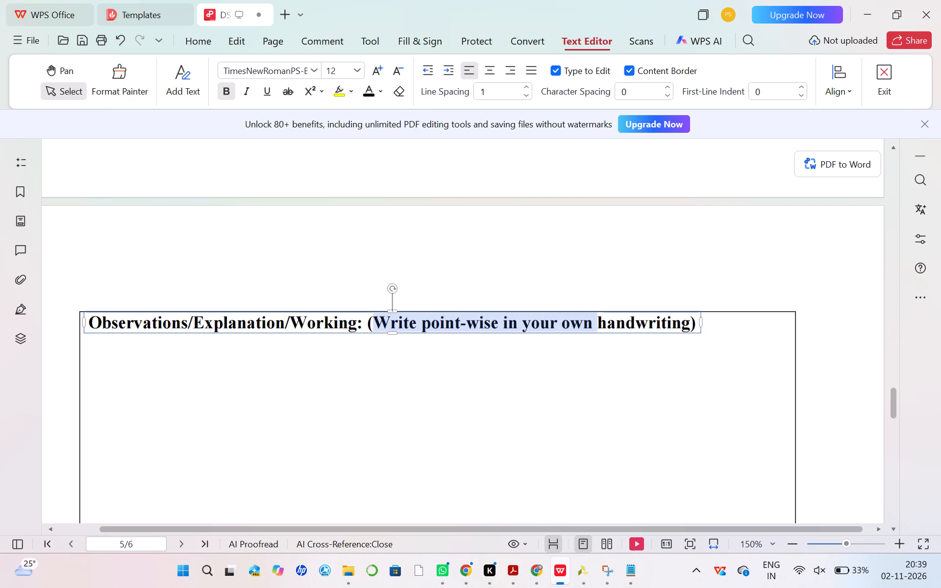
left_click_drag(378, 325, 367, 323)
left_click_drag(367, 323, 364, 322)
key("BackSpace")
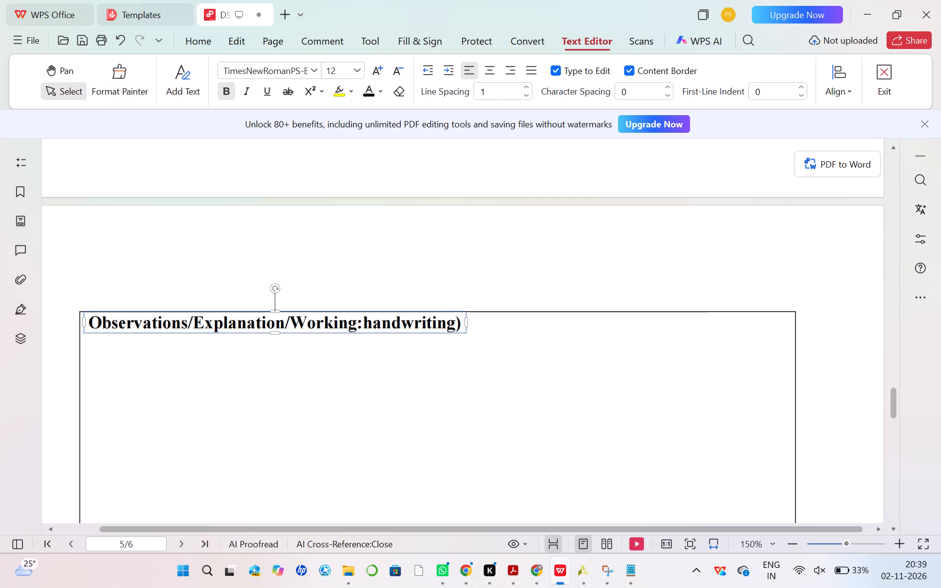